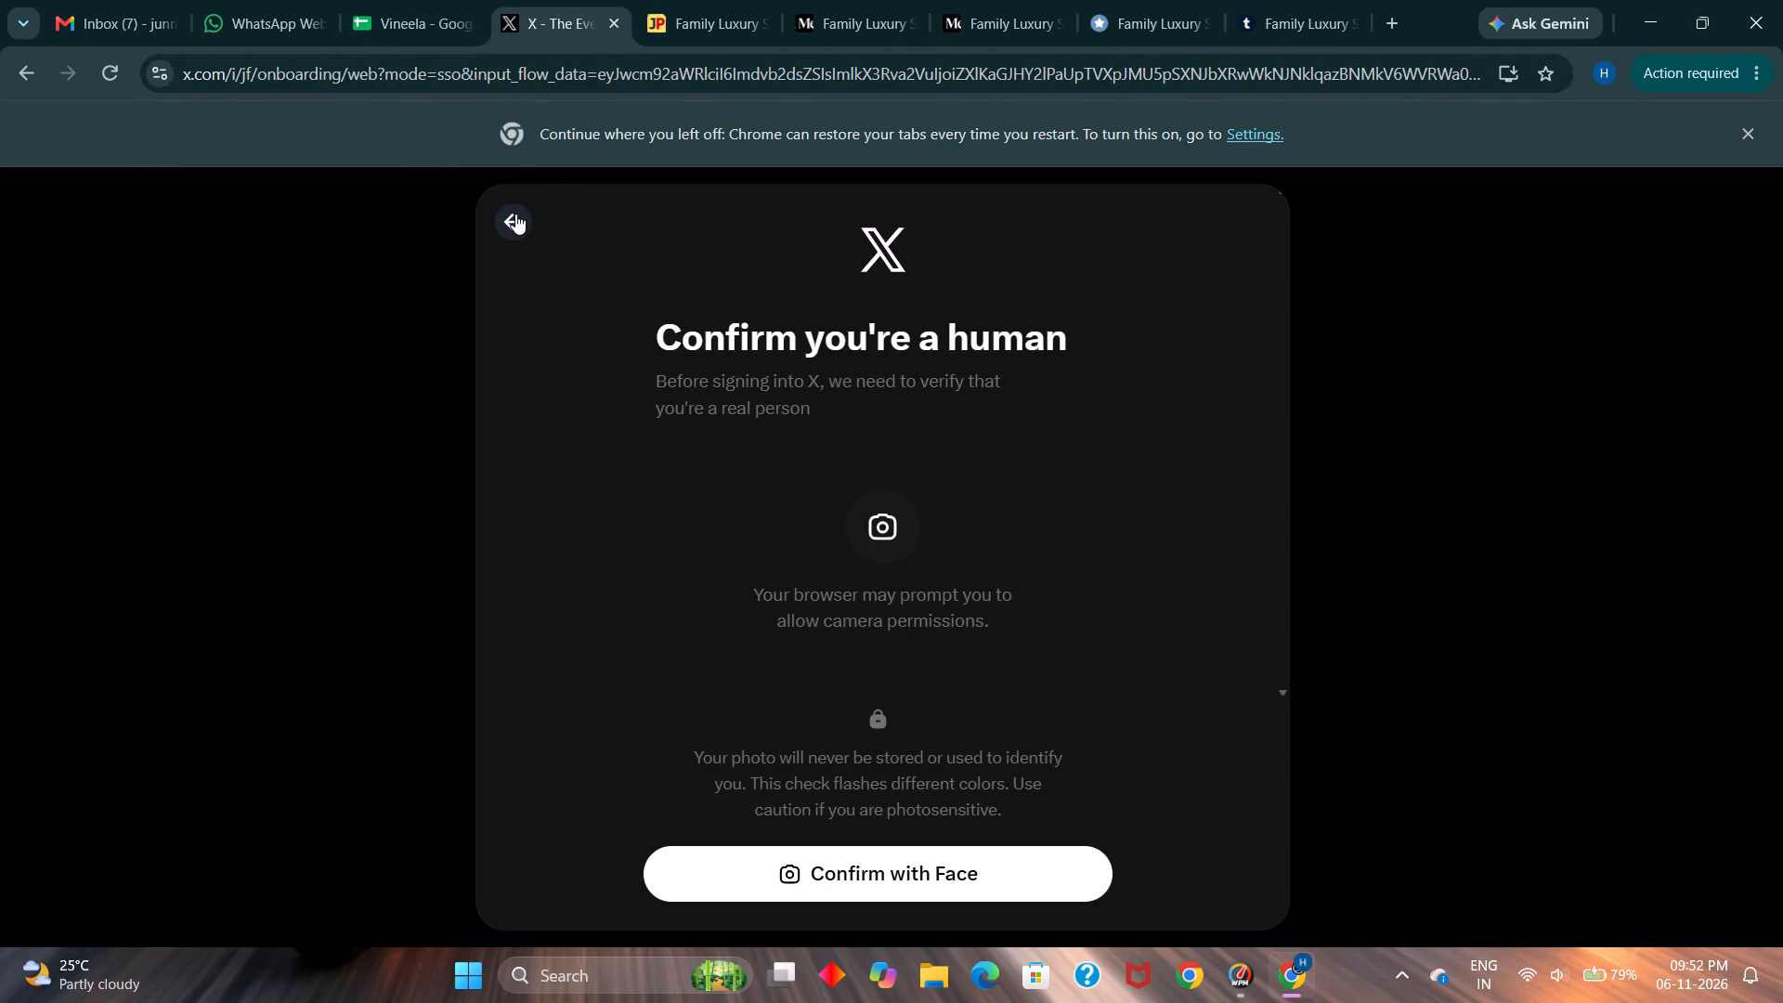
{"action": "left_click", "coordinate": [515, 214]}
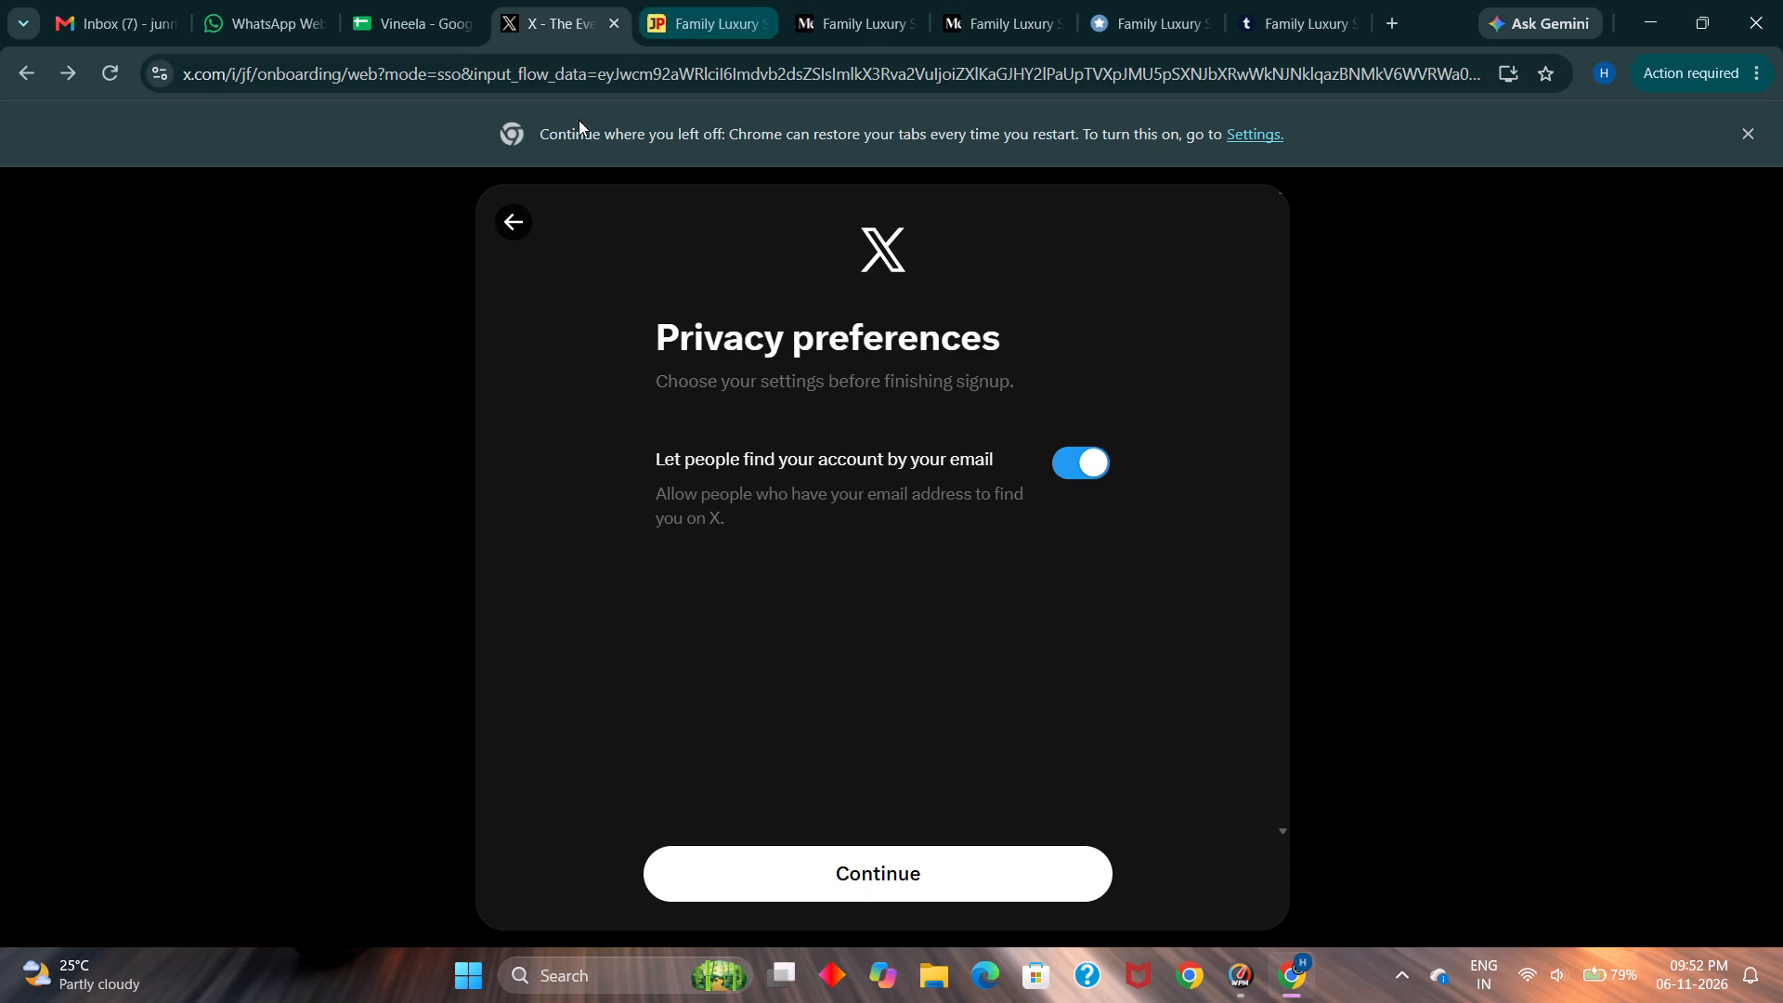
{"action": "left_click", "coordinate": [615, 24]}
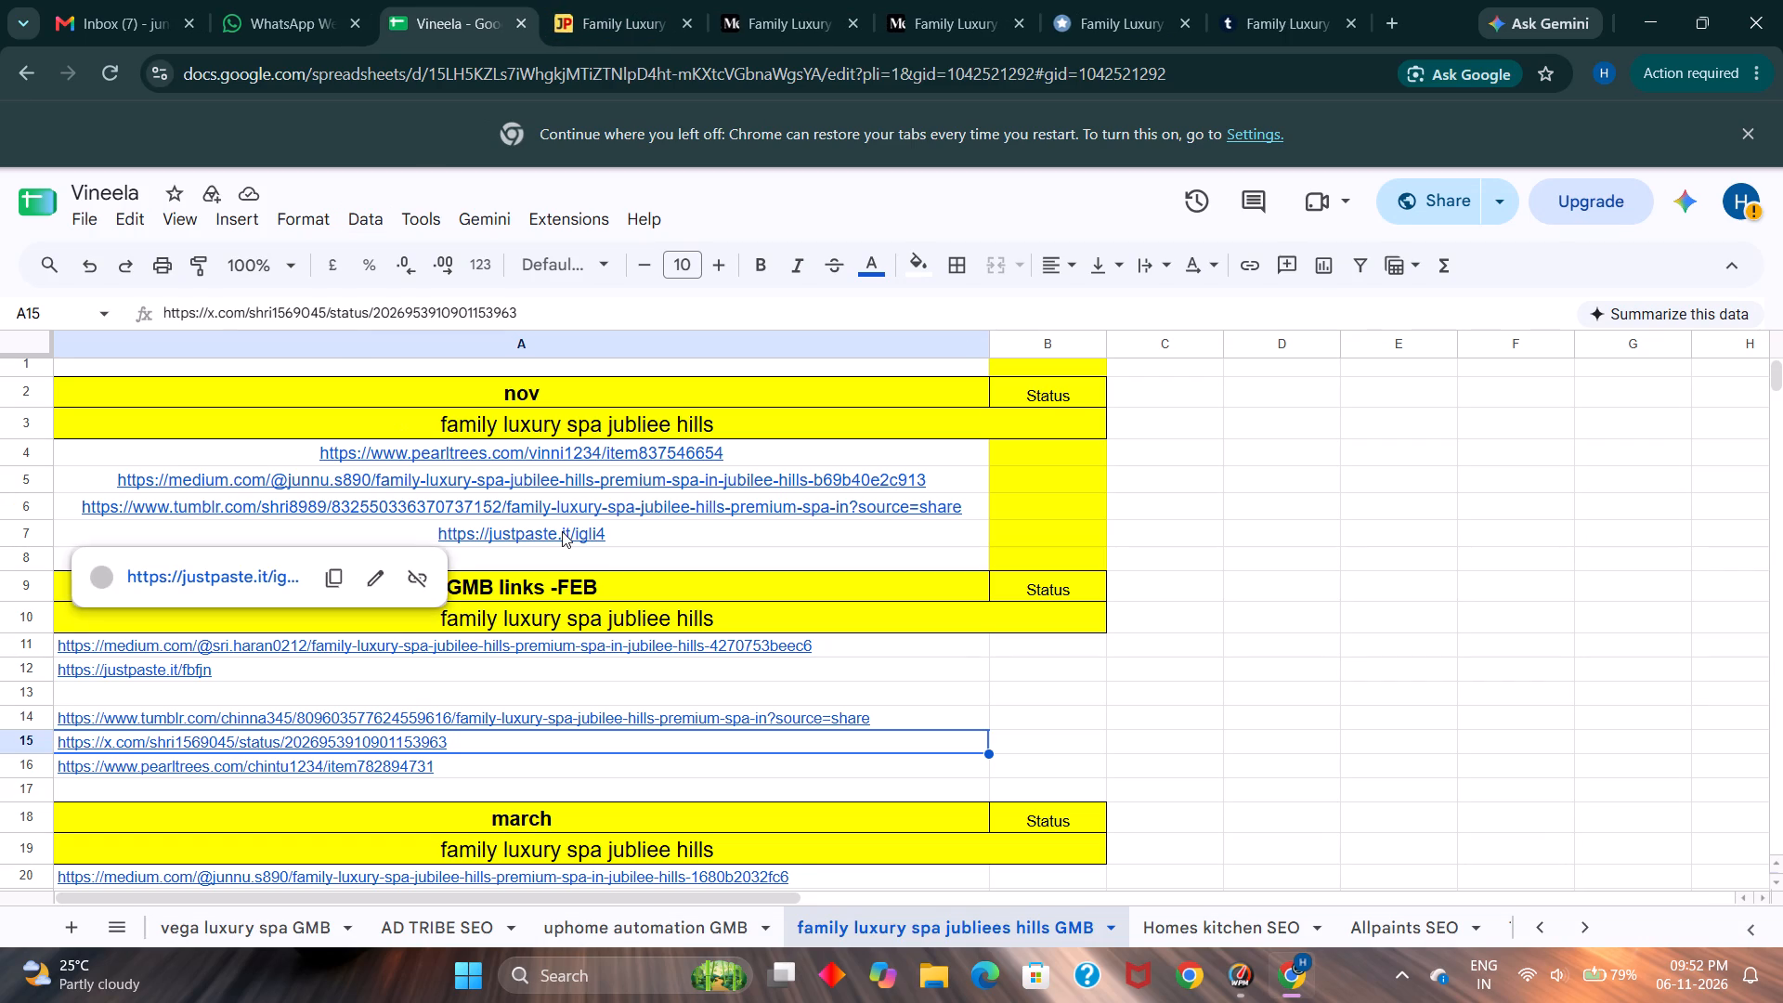
{"action": "left_click", "coordinate": [461, 14]}
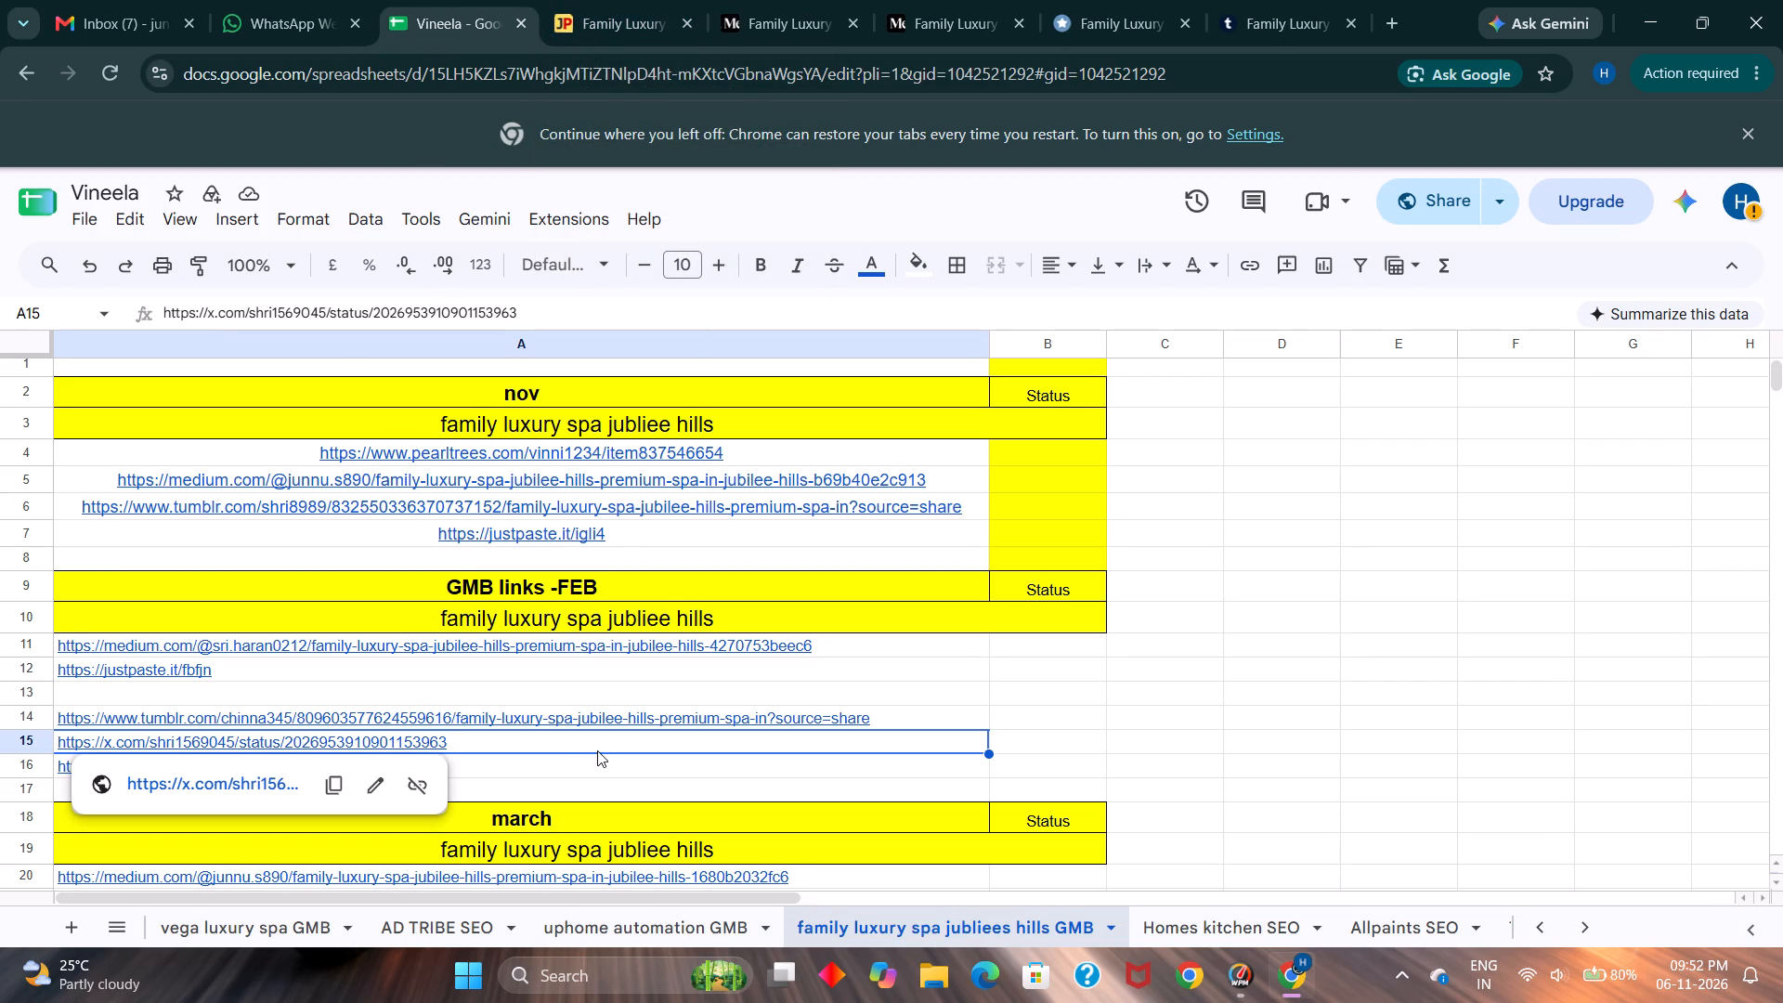
Save the spa entrance photo from the November Family Luxury Spa Medium post to Downloads as family.
{"action": "left_click", "coordinate": [909, 17]}
{"action": "left_click", "coordinate": [479, 718]}
{"action": "key", "text": "Down"}
{"action": "key", "text": "Down"}
{"action": "key", "text": "Down"}
{"action": "key", "text": "Down"}
{"action": "key", "text": "Down"}
{"action": "key", "text": "Down"}
{"action": "key", "text": "Down"}
{"action": "key", "text": "Down"}
{"action": "key", "text": "Down"}
{"action": "key", "text": "Down"}
{"action": "key", "text": "Down"}
{"action": "key", "text": "Down"}
{"action": "key", "text": "Down"}
{"action": "key", "text": "Down"}
{"action": "key", "text": "Down"}
{"action": "key", "text": "Down"}
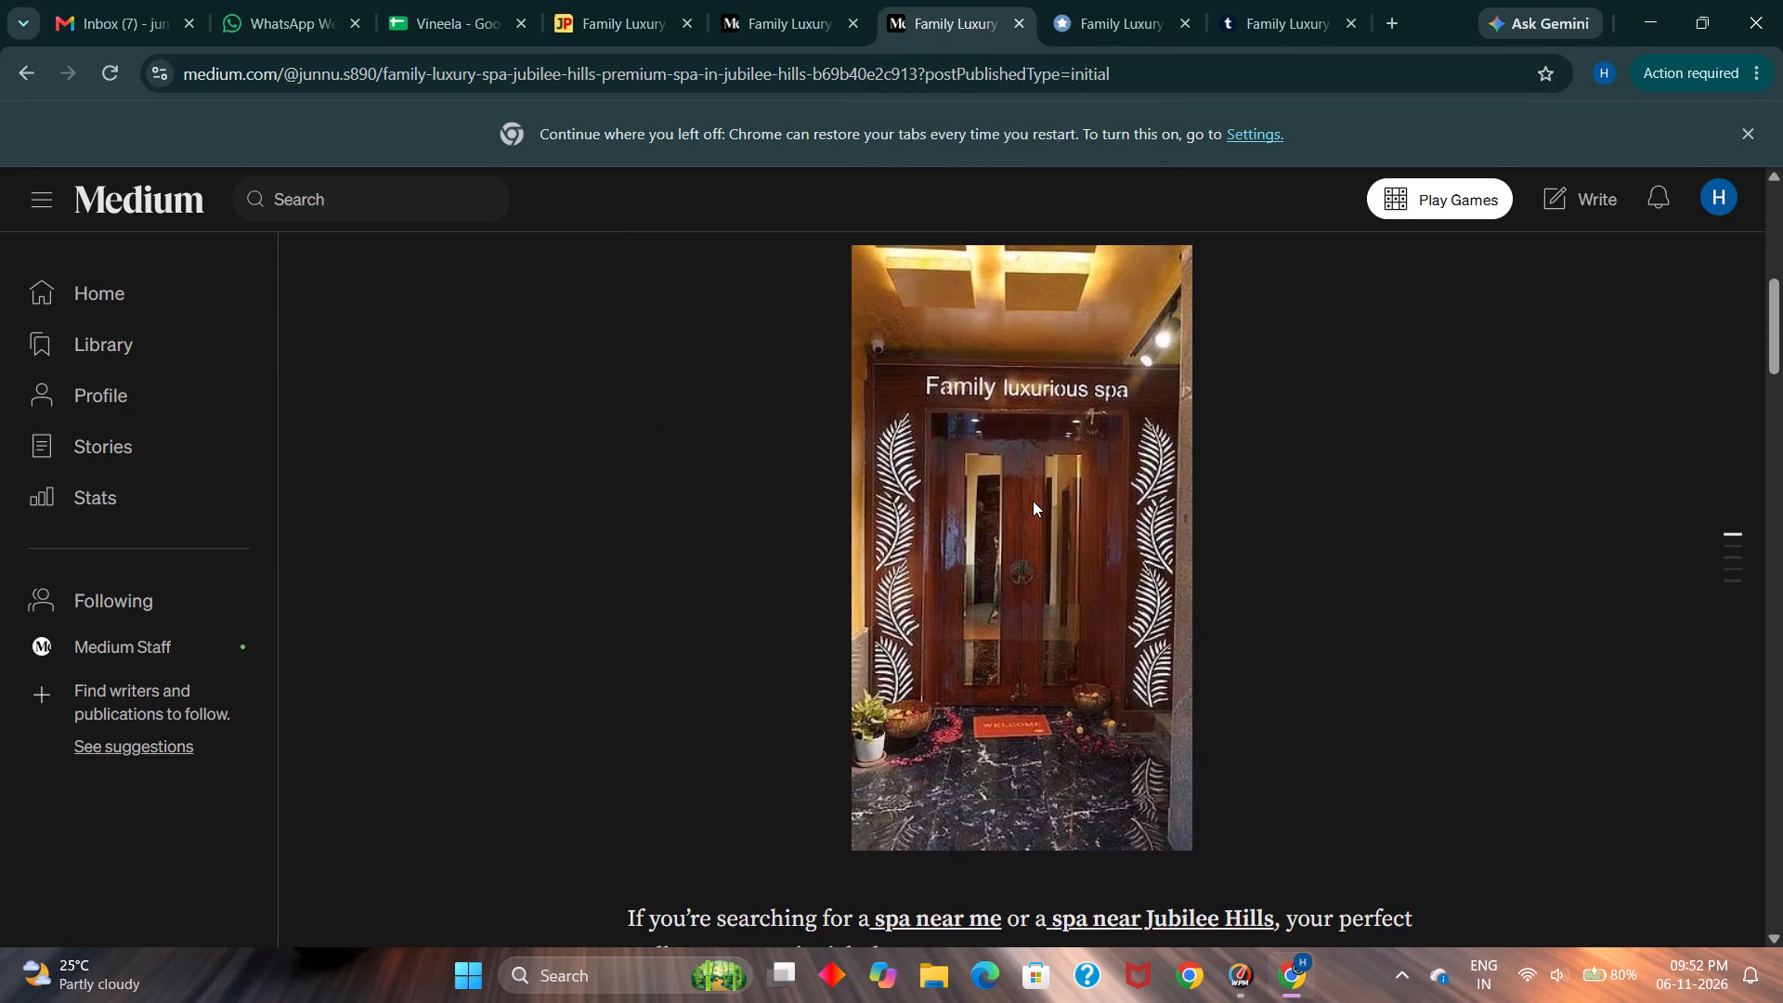
{"action": "right_click", "coordinate": [1033, 501]}
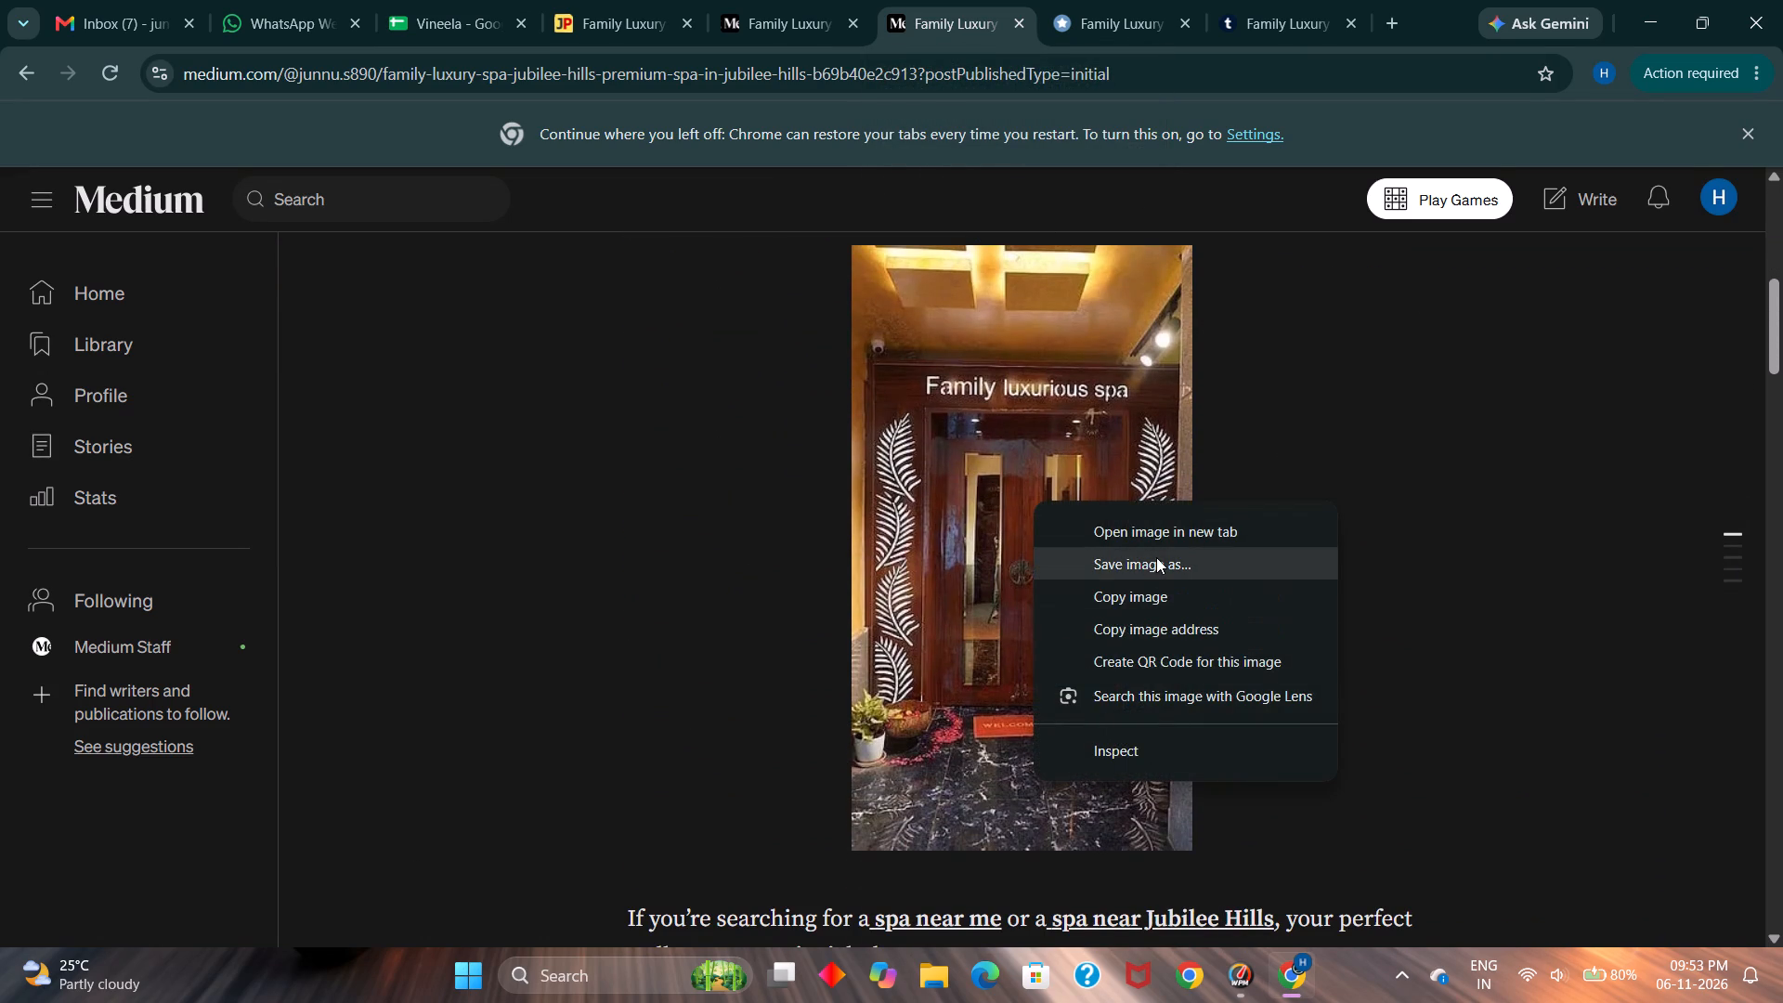
{"action": "left_click", "coordinate": [1156, 557]}
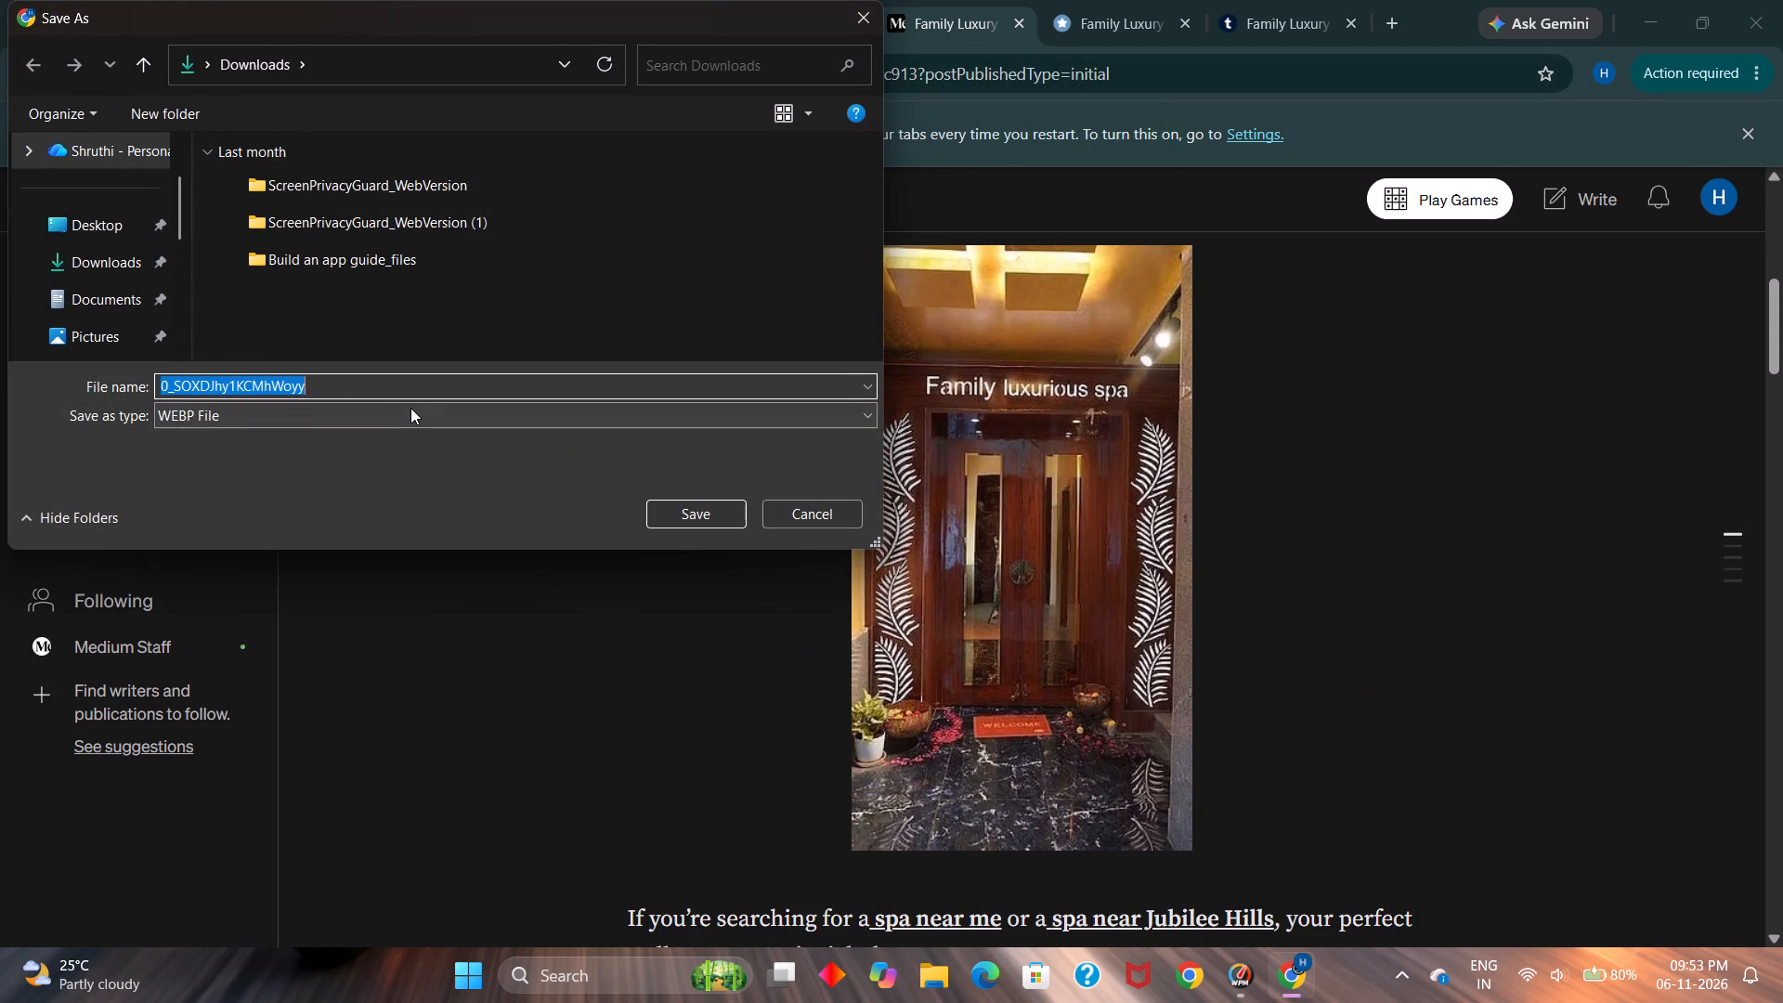
{"action": "key", "text": "BackSpace"}
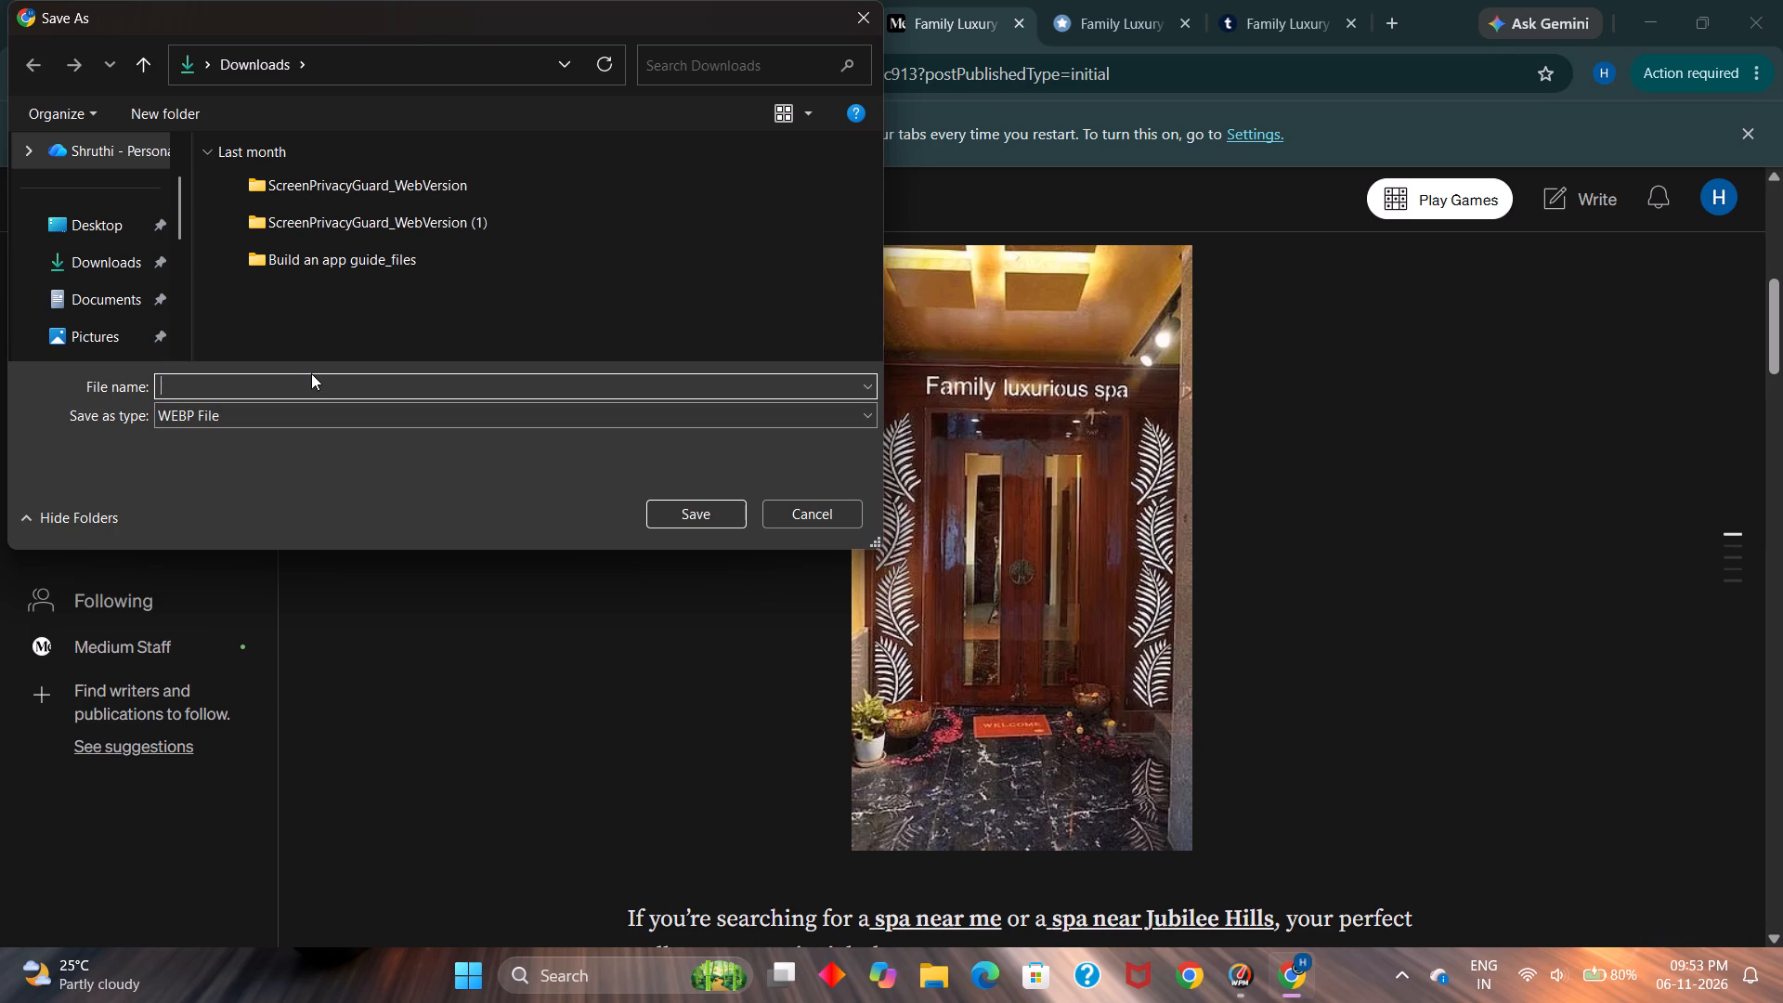
{"action": "type", "text": "fa"}
{"action": "type", "text": "mily"}
{"action": "left_click", "coordinate": [688, 515]}
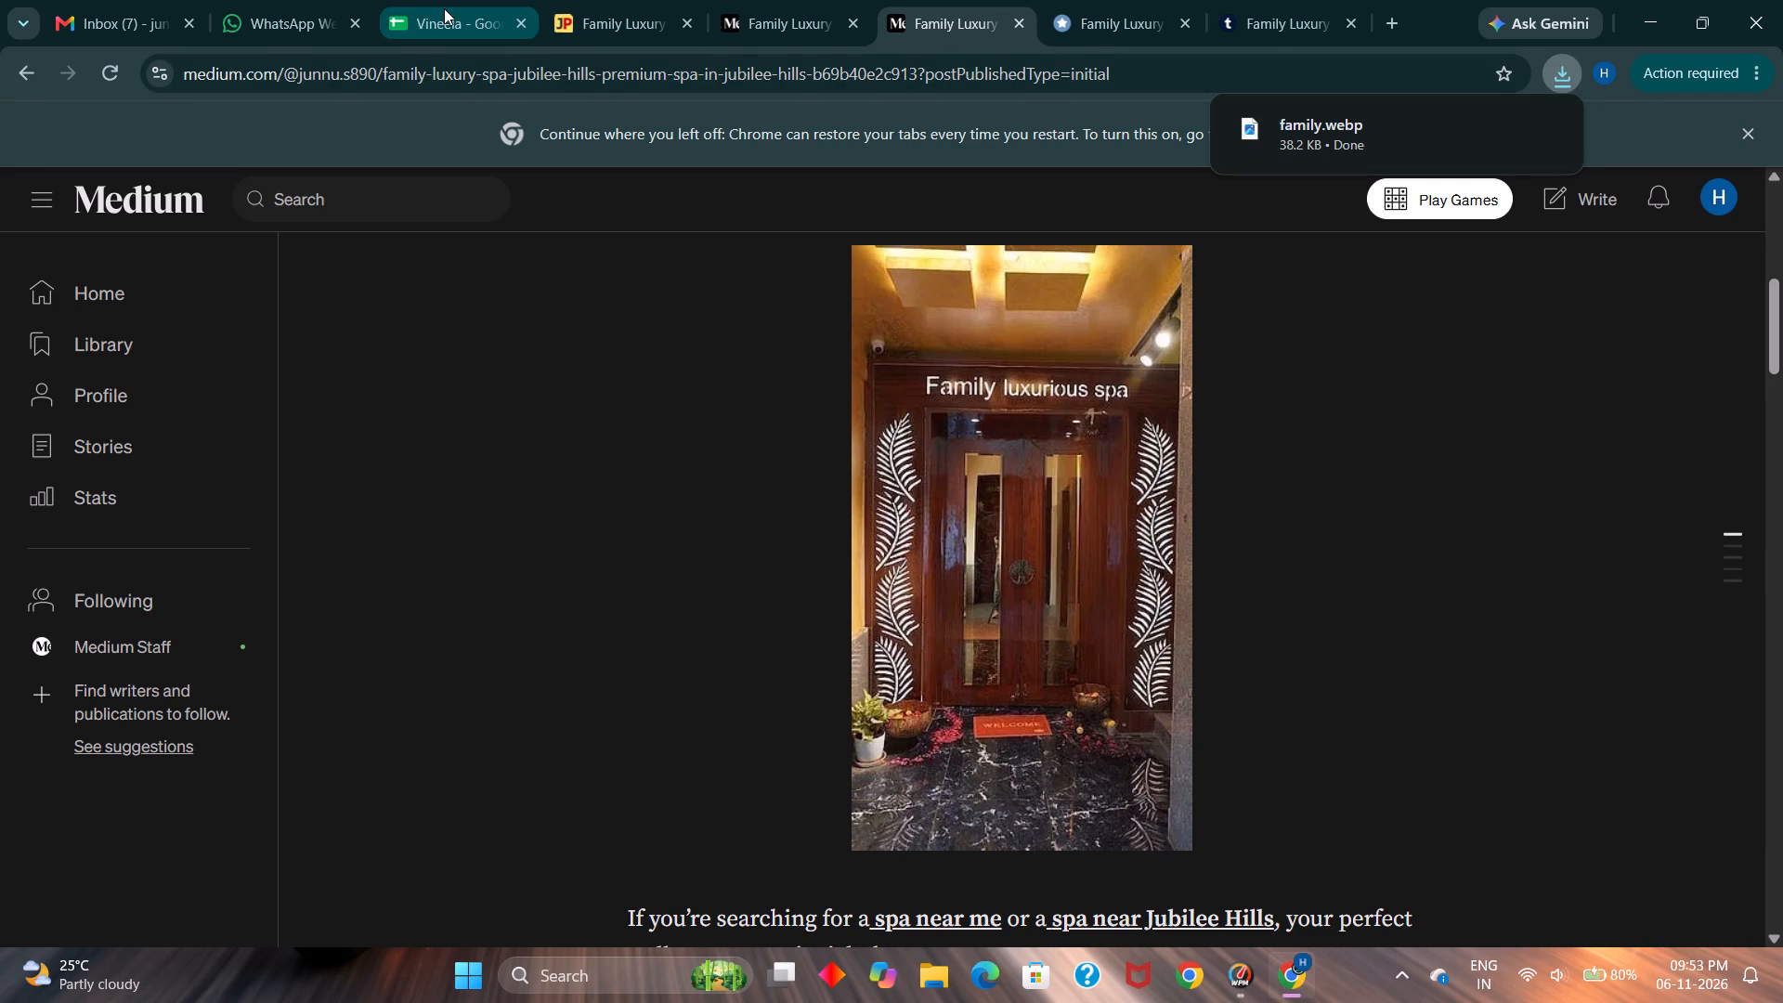
Open the Pinterest link from the nov delish catering list on the Homes kitchen SEO sheet of the Vineela spreadsheet.
{"action": "left_click", "coordinate": [444, 8]}
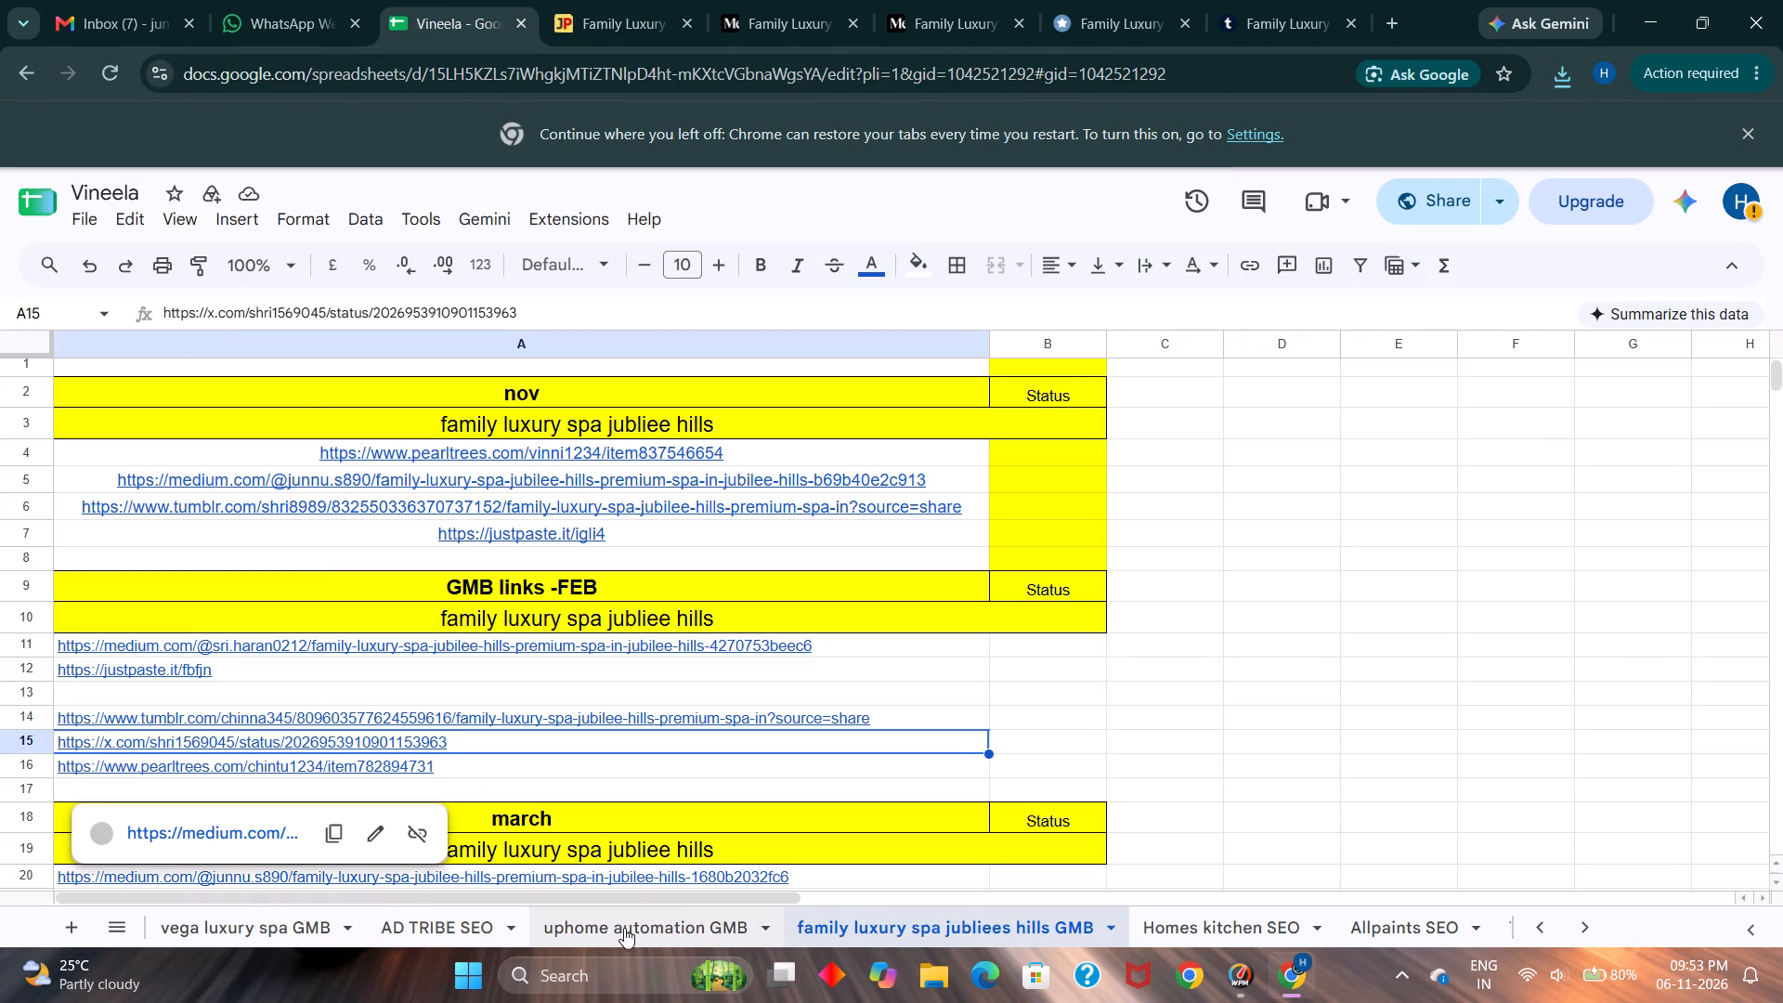
{"action": "left_click", "coordinate": [463, 916]}
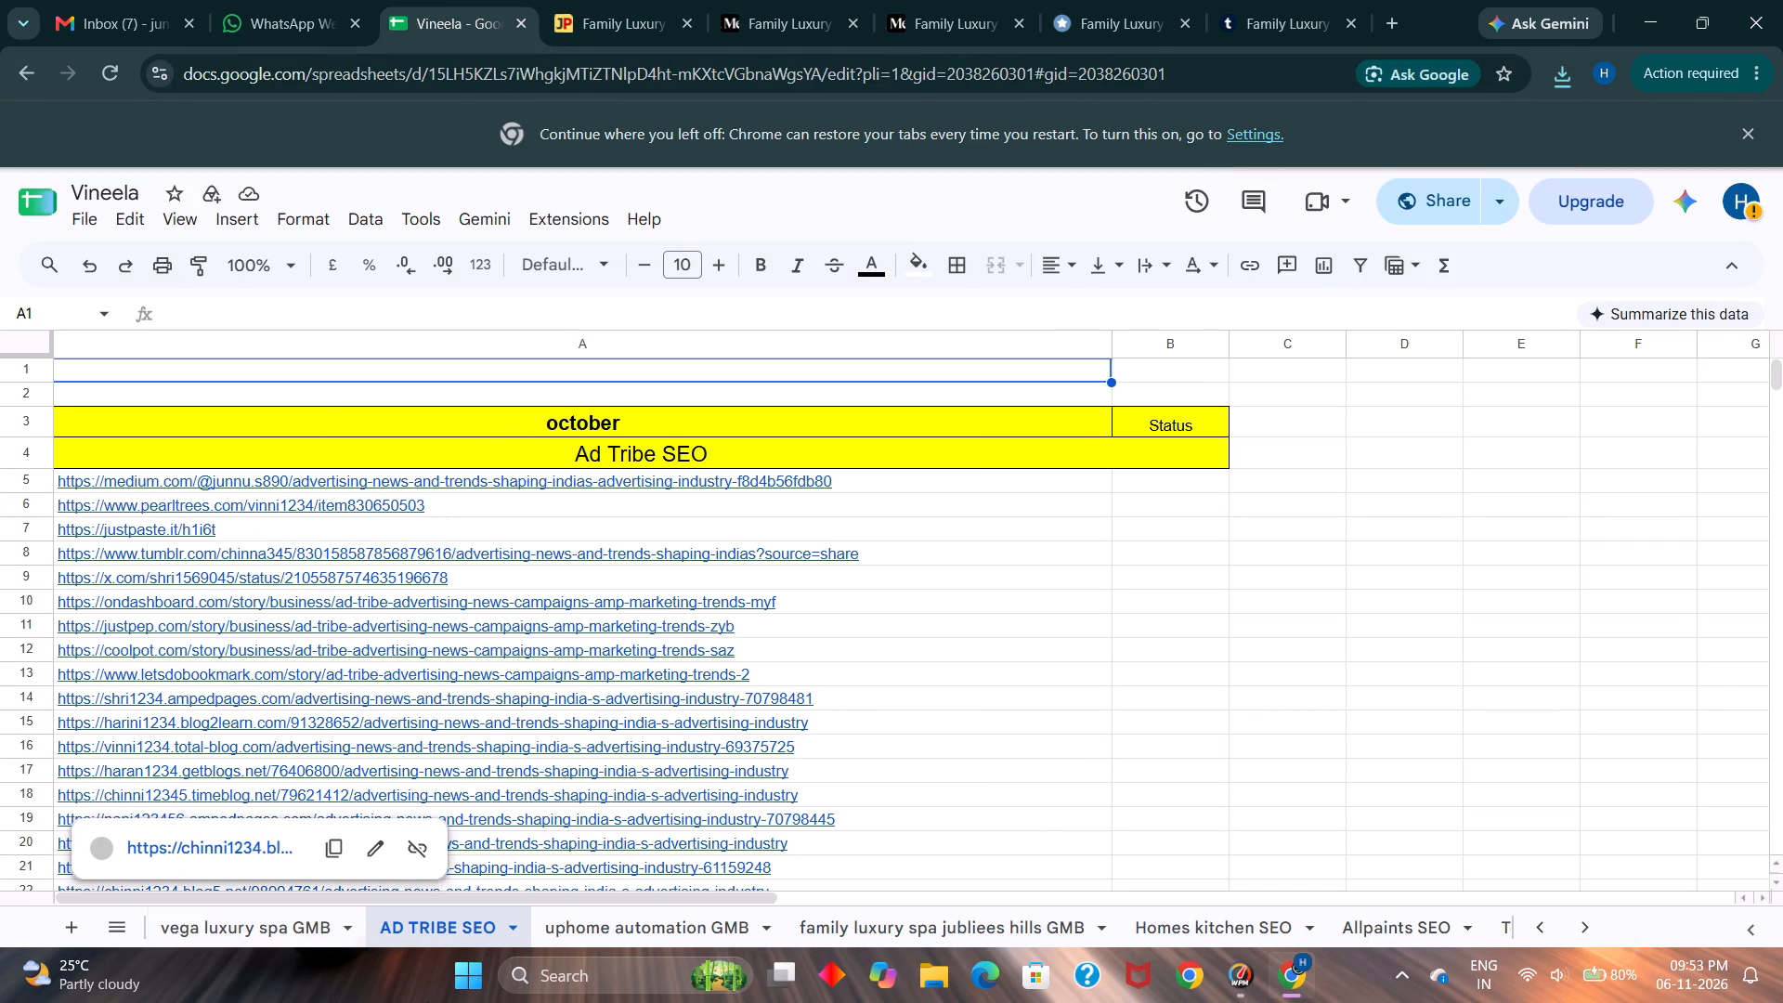
{"action": "left_click", "coordinate": [1193, 926]}
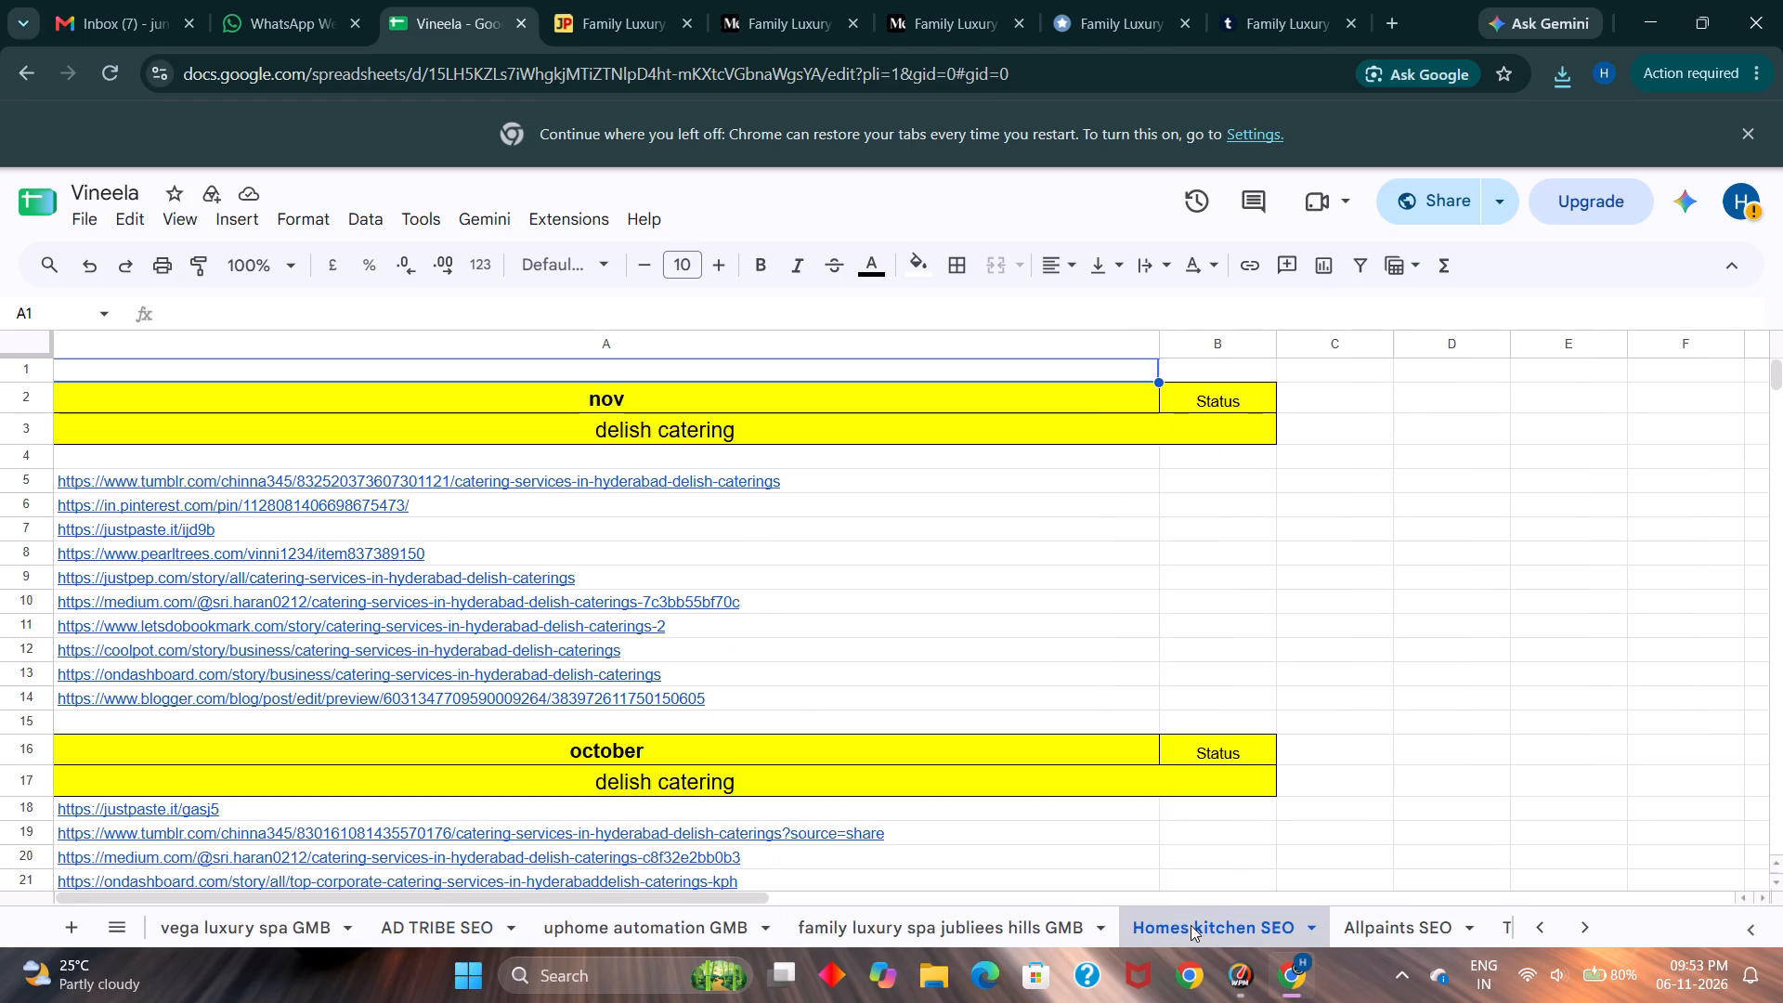
{"action": "left_click", "coordinate": [297, 513]}
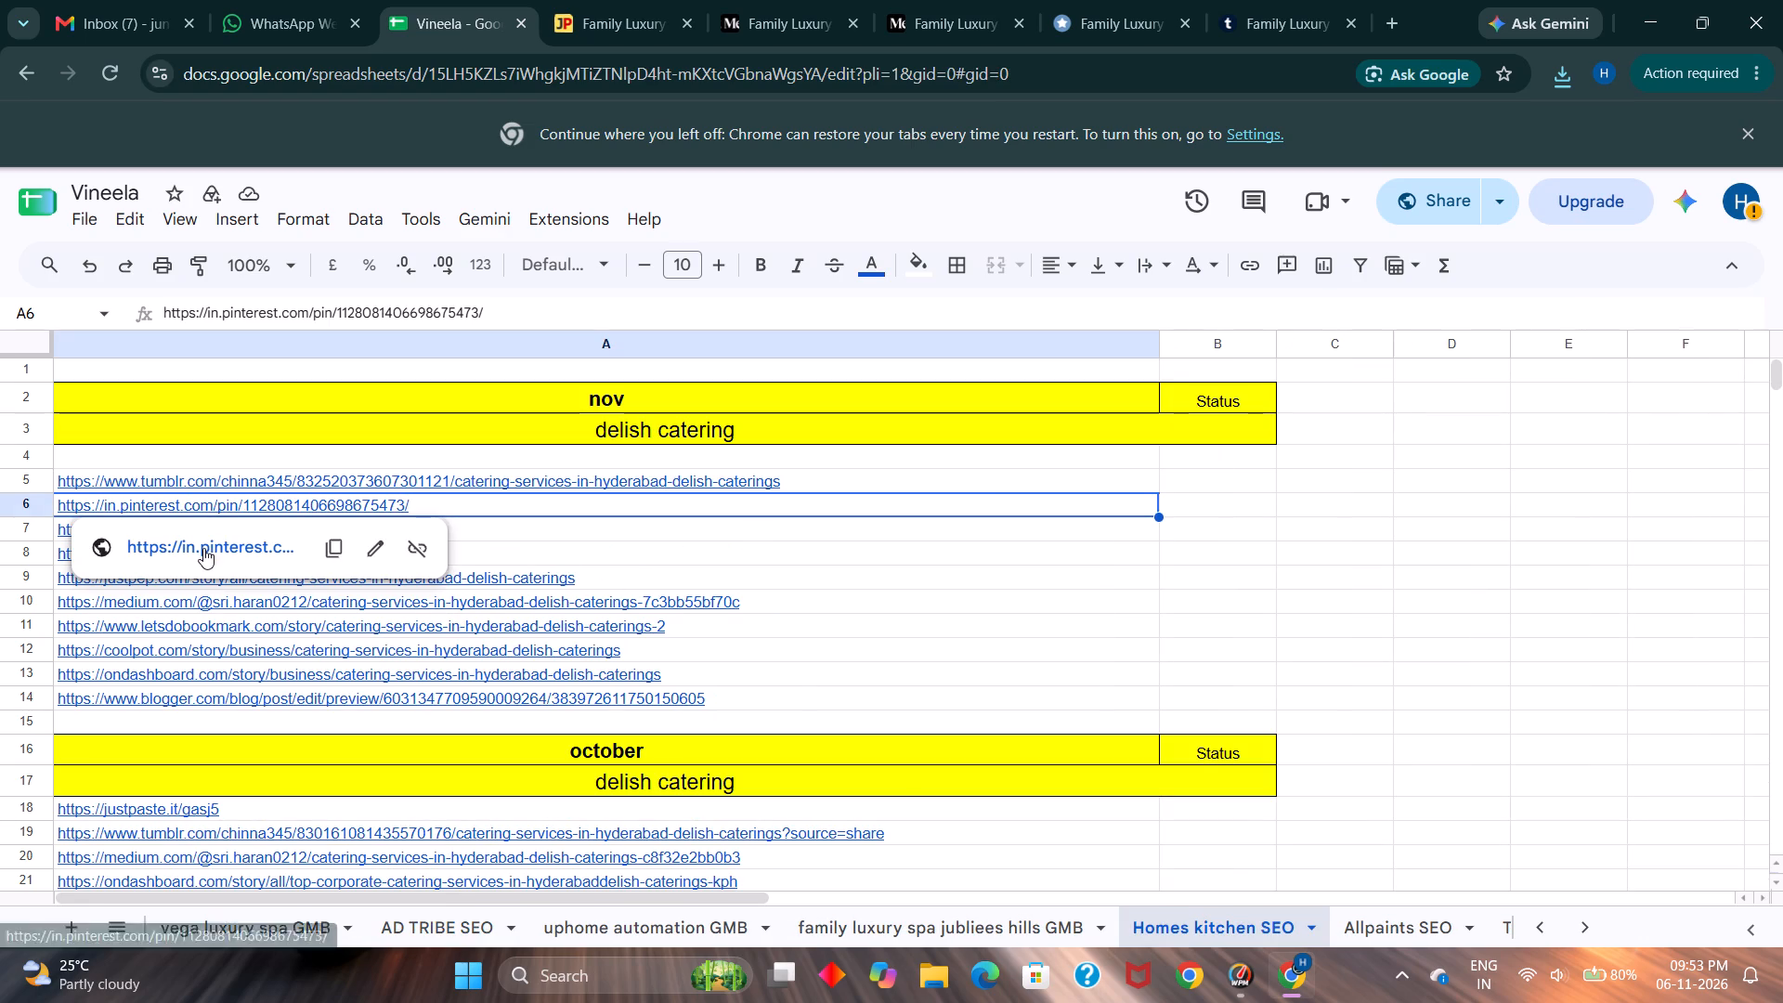
{"action": "left_click", "coordinate": [203, 548]}
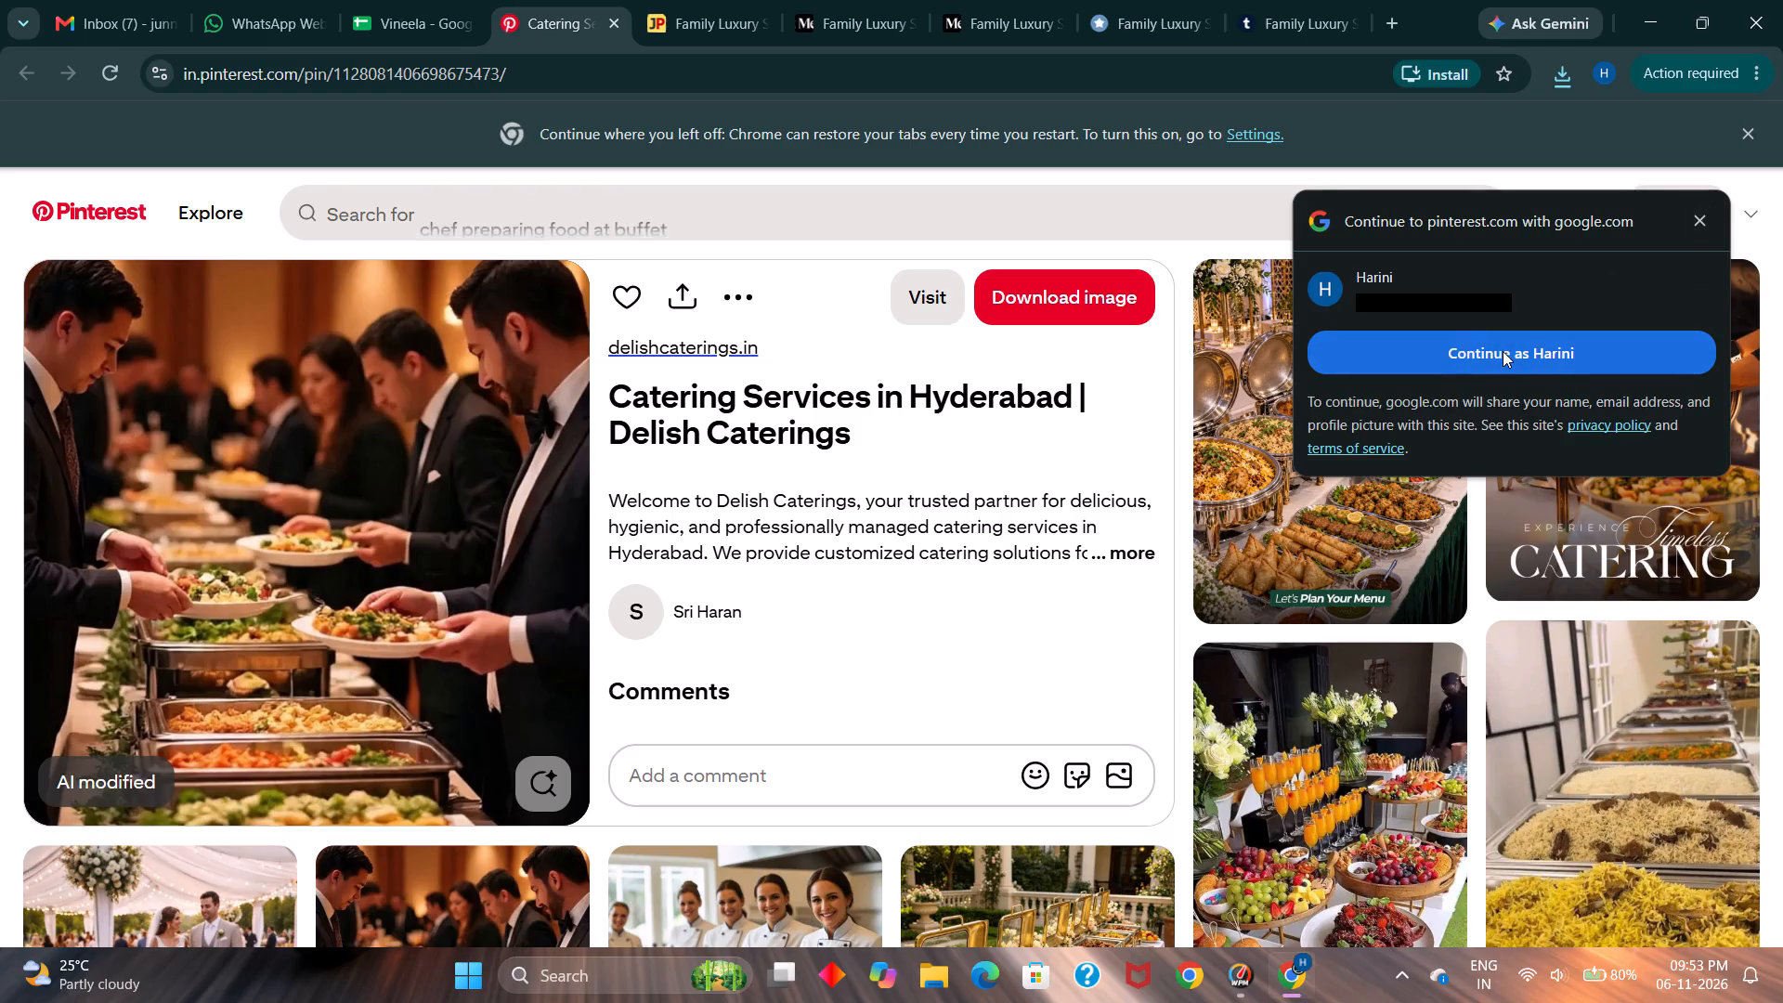
Dismiss the Google sign-in prompt, open the pin author's profile, and continue to Pinterest with the existing Google account.
{"action": "left_click", "coordinate": [1697, 215]}
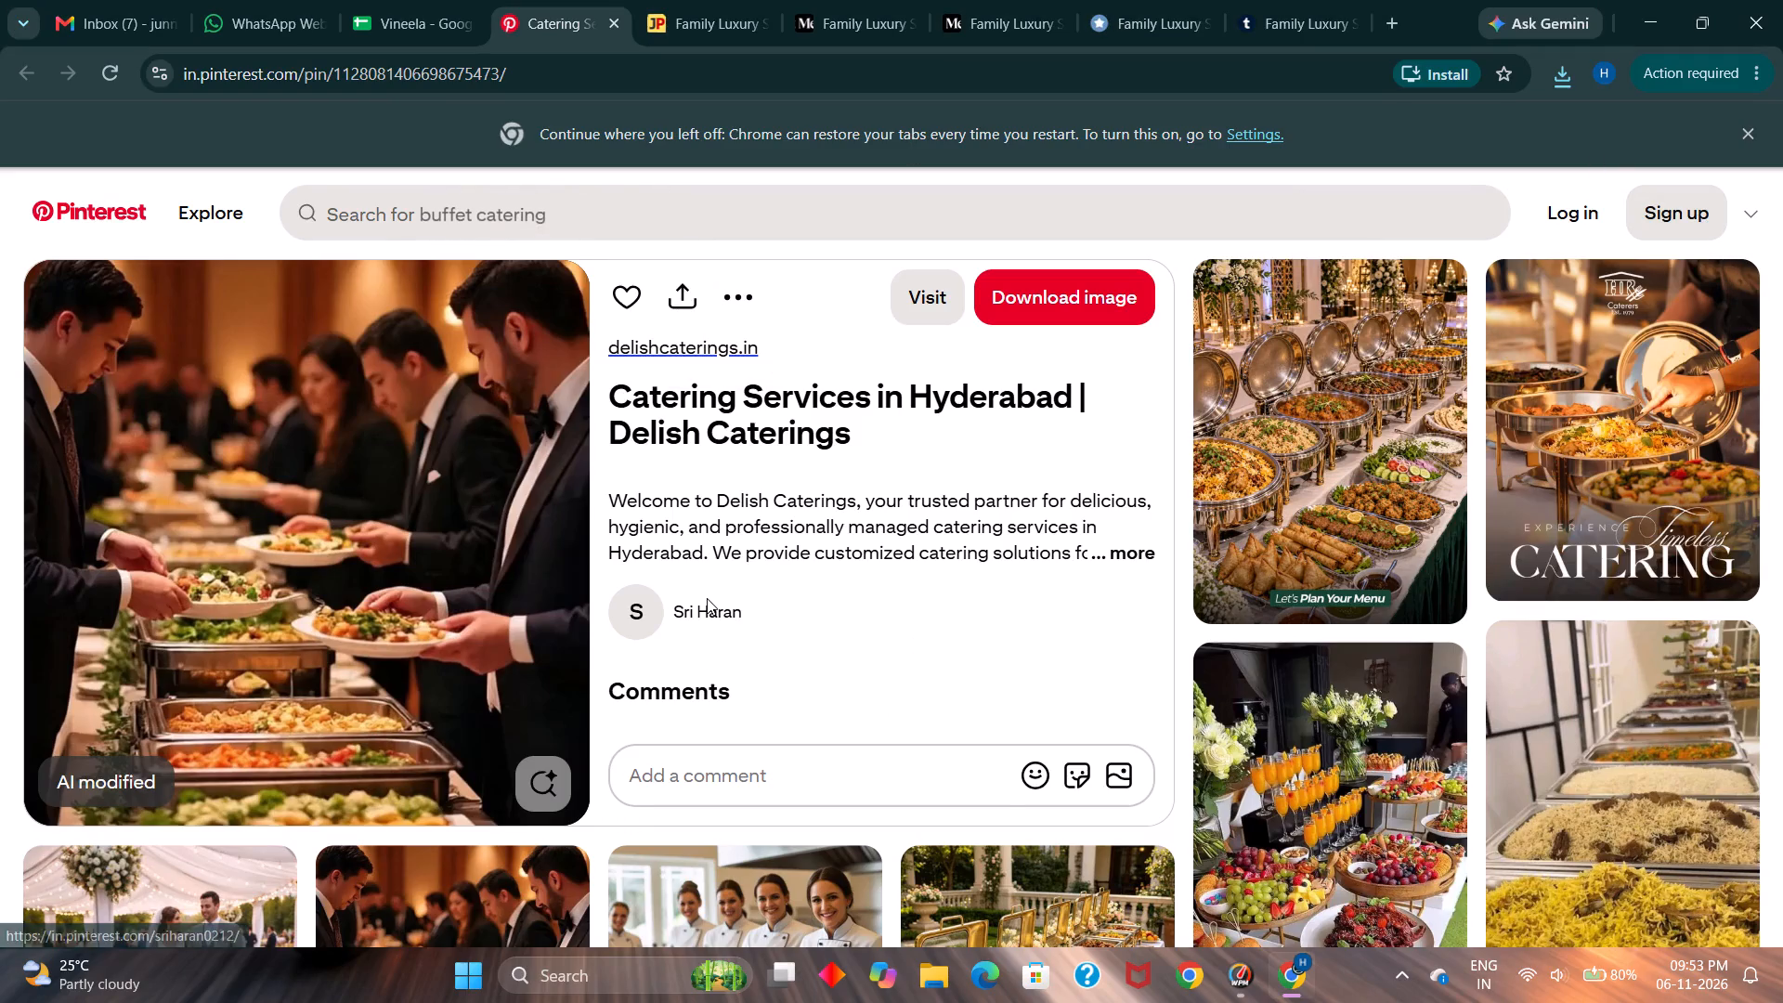
{"action": "left_click", "coordinate": [653, 616]}
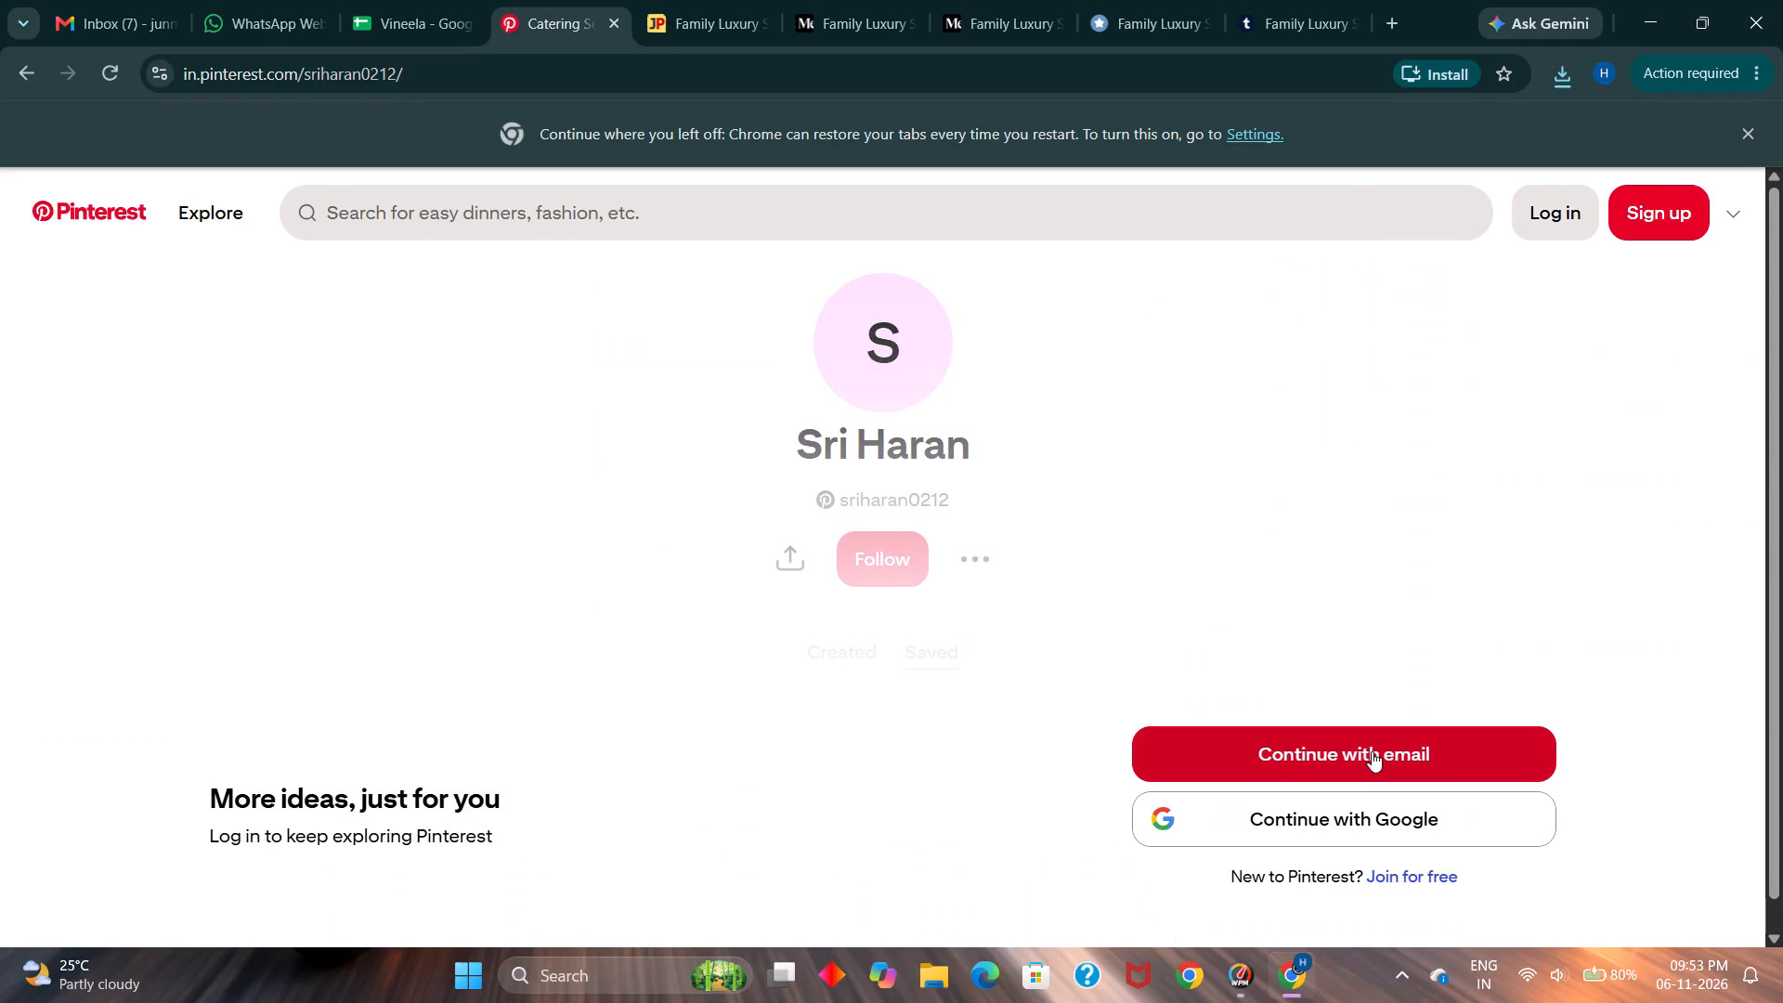
{"action": "left_click", "coordinate": [1332, 813]}
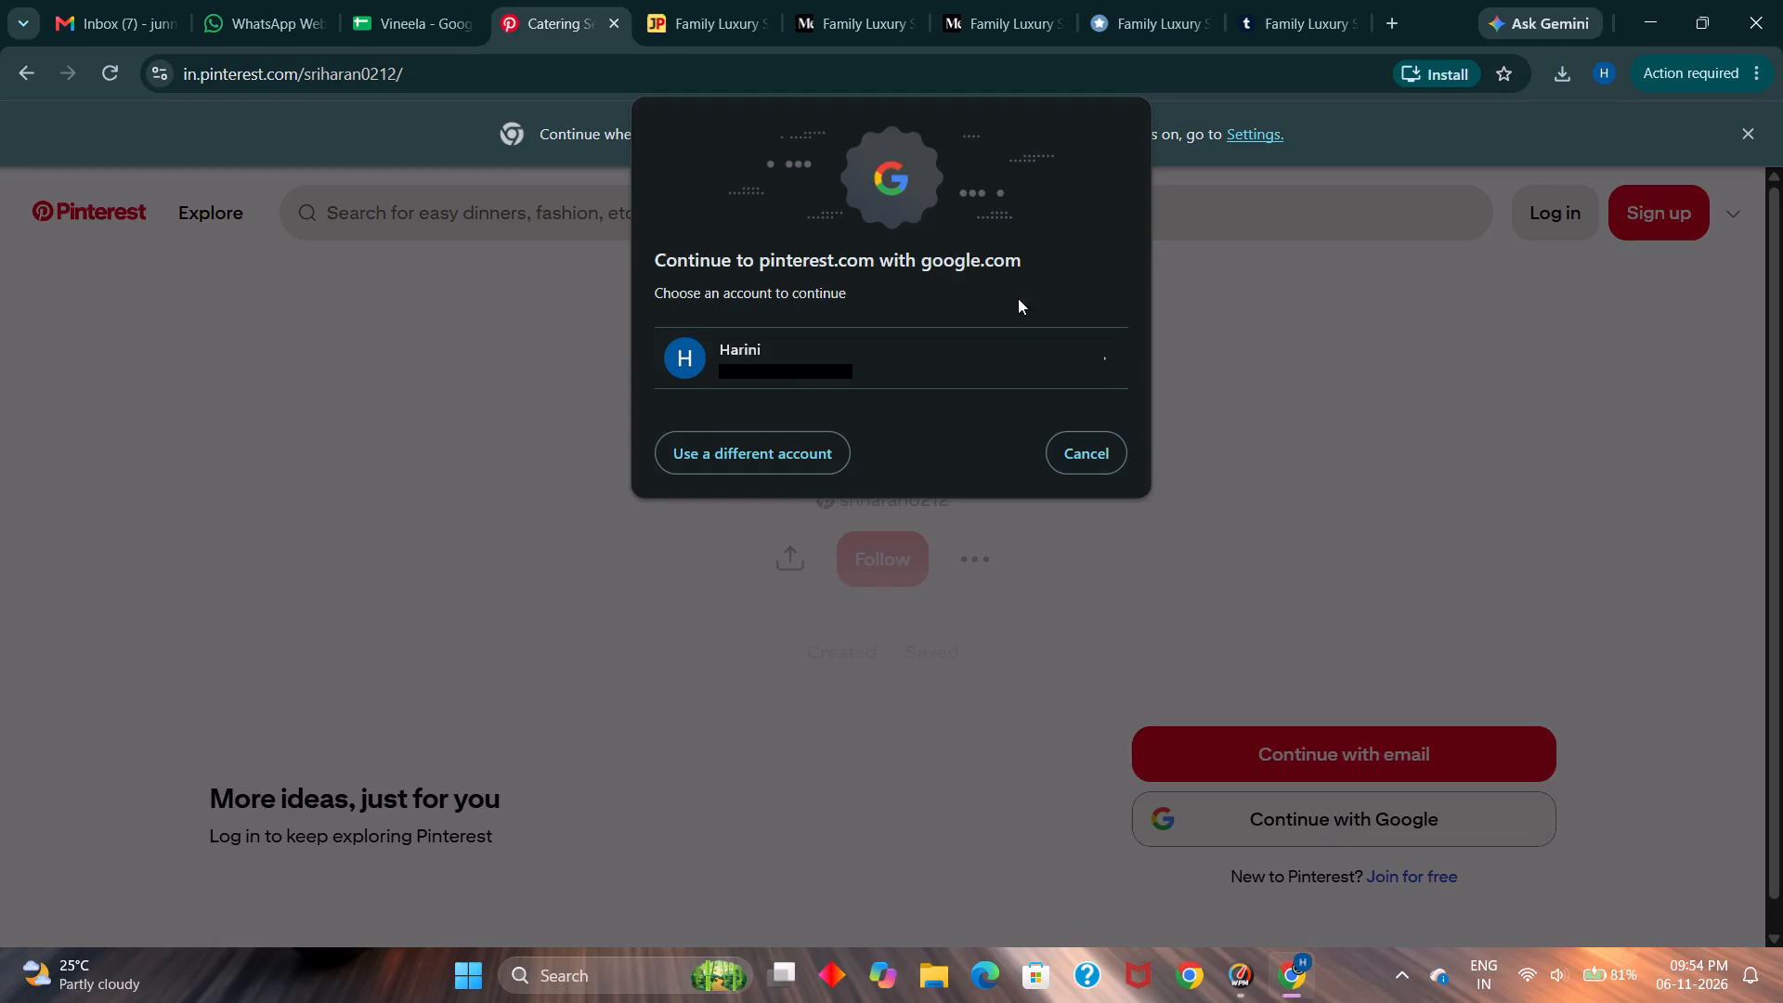
{"action": "left_click", "coordinate": [827, 356]}
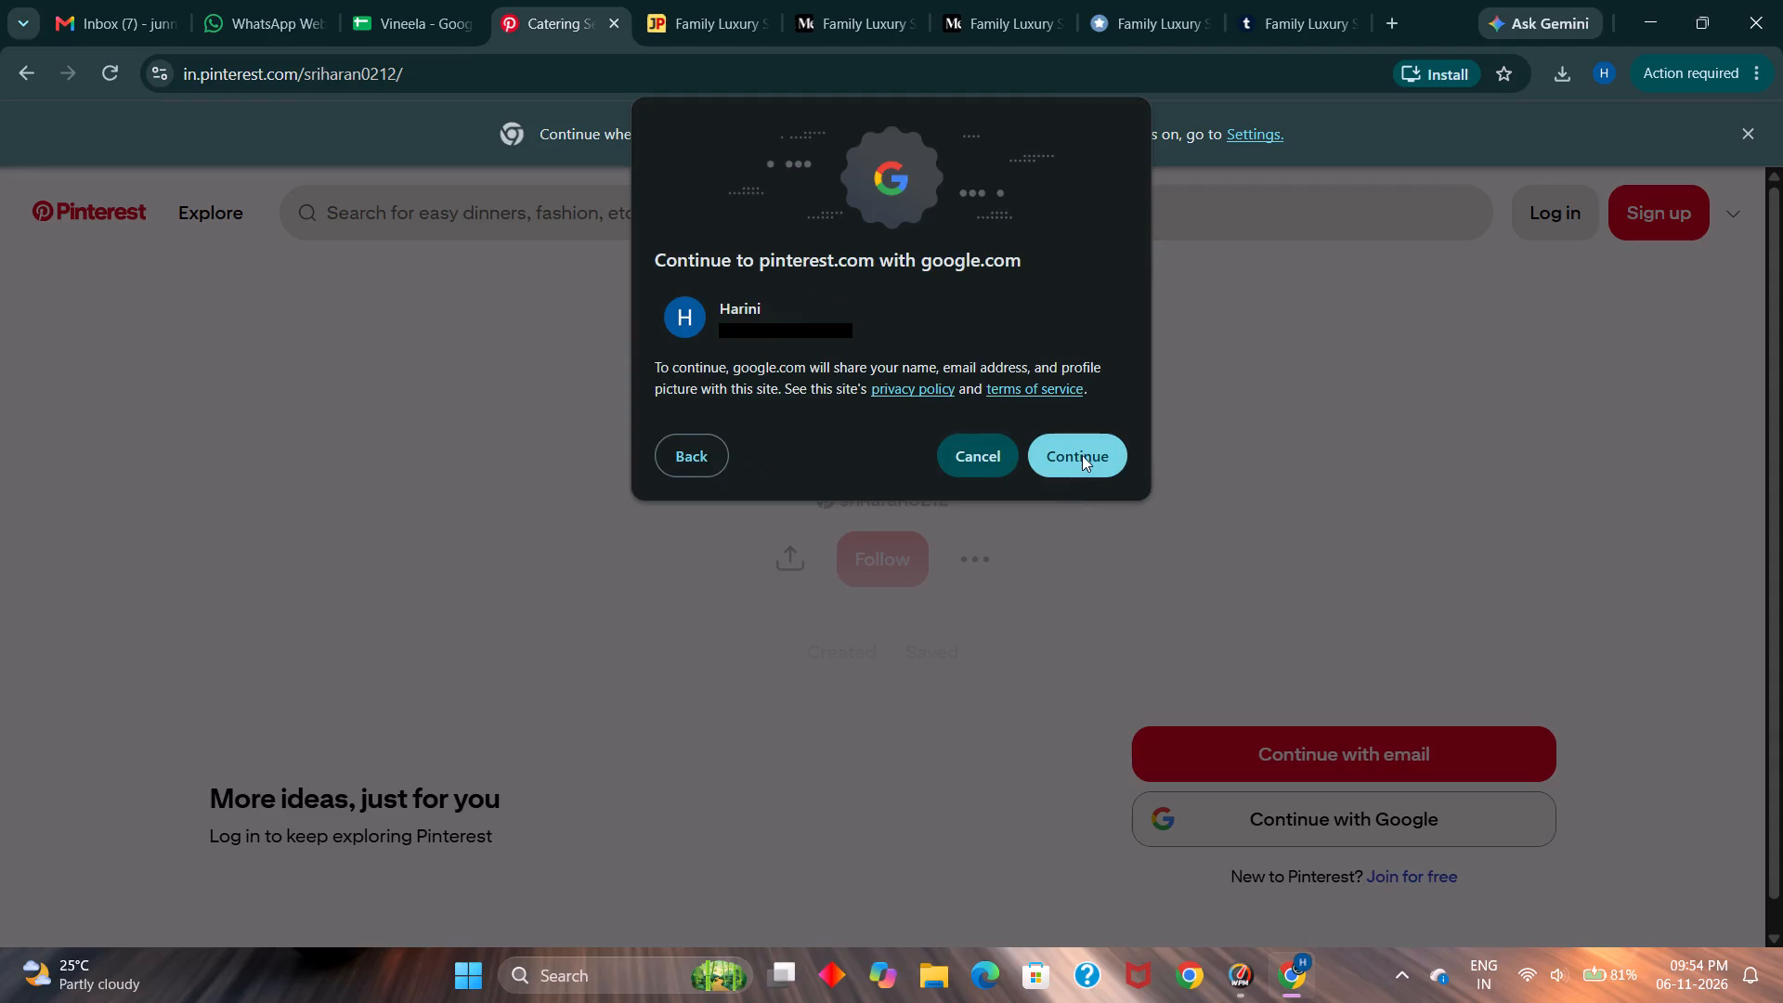
{"action": "left_click", "coordinate": [1038, 466]}
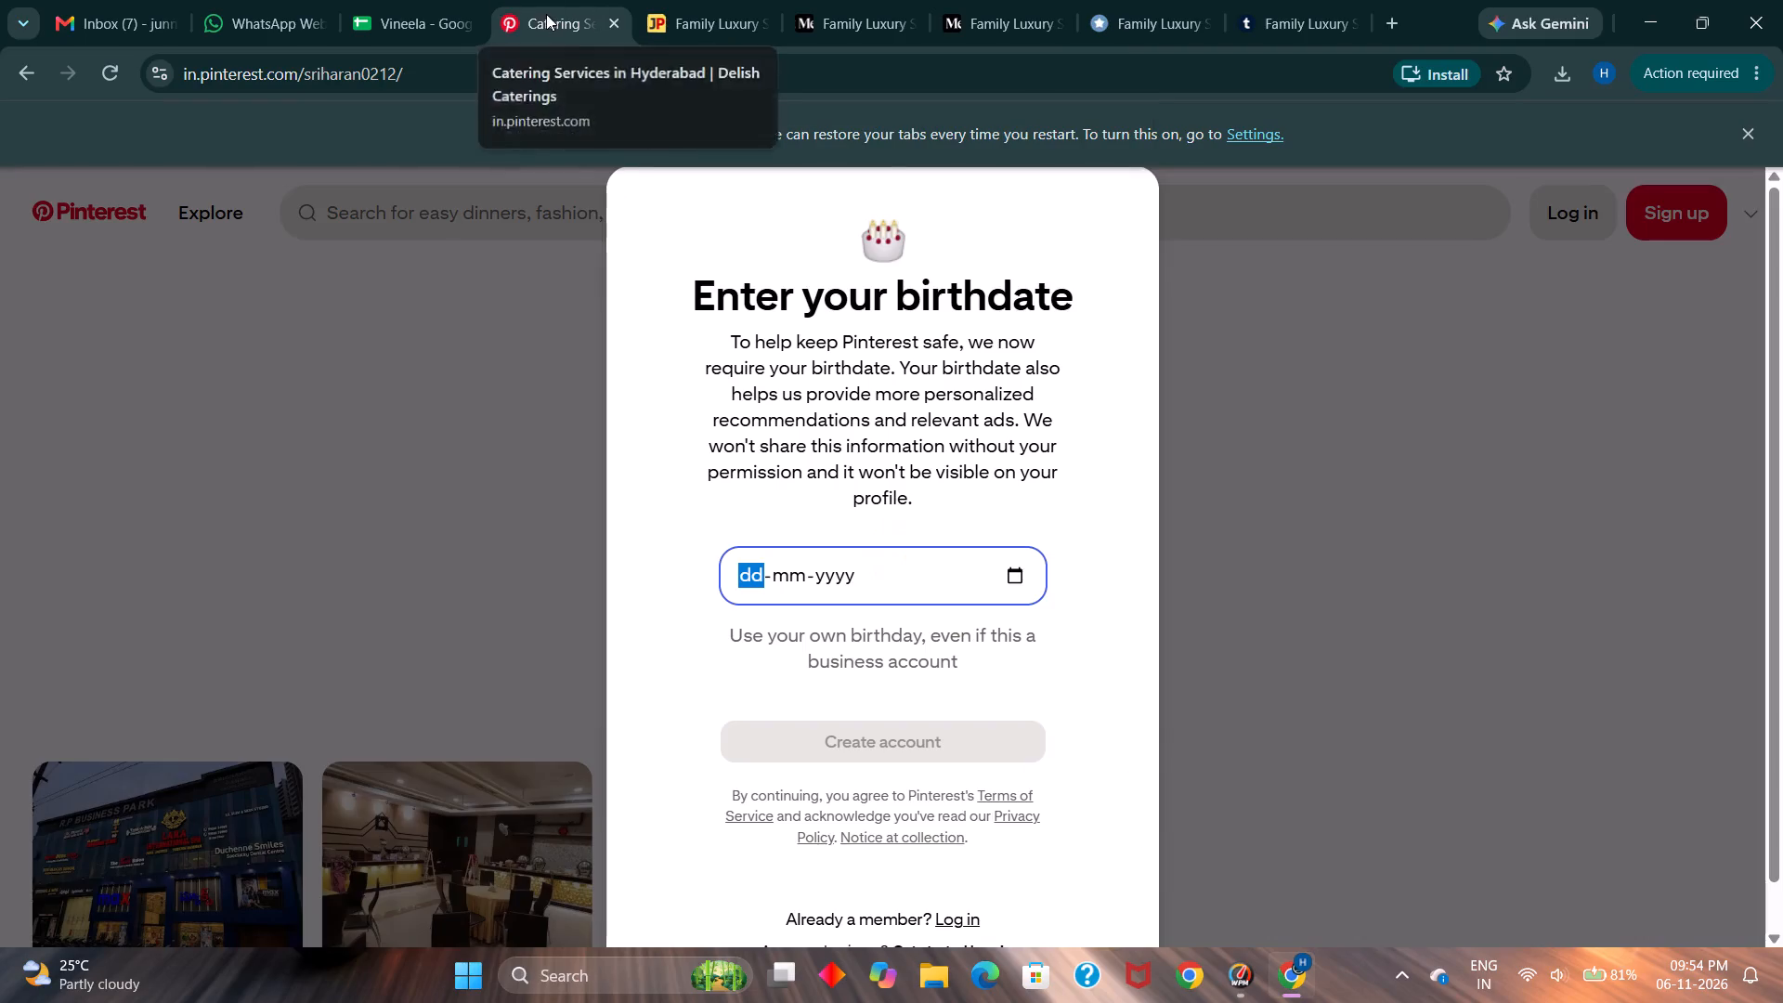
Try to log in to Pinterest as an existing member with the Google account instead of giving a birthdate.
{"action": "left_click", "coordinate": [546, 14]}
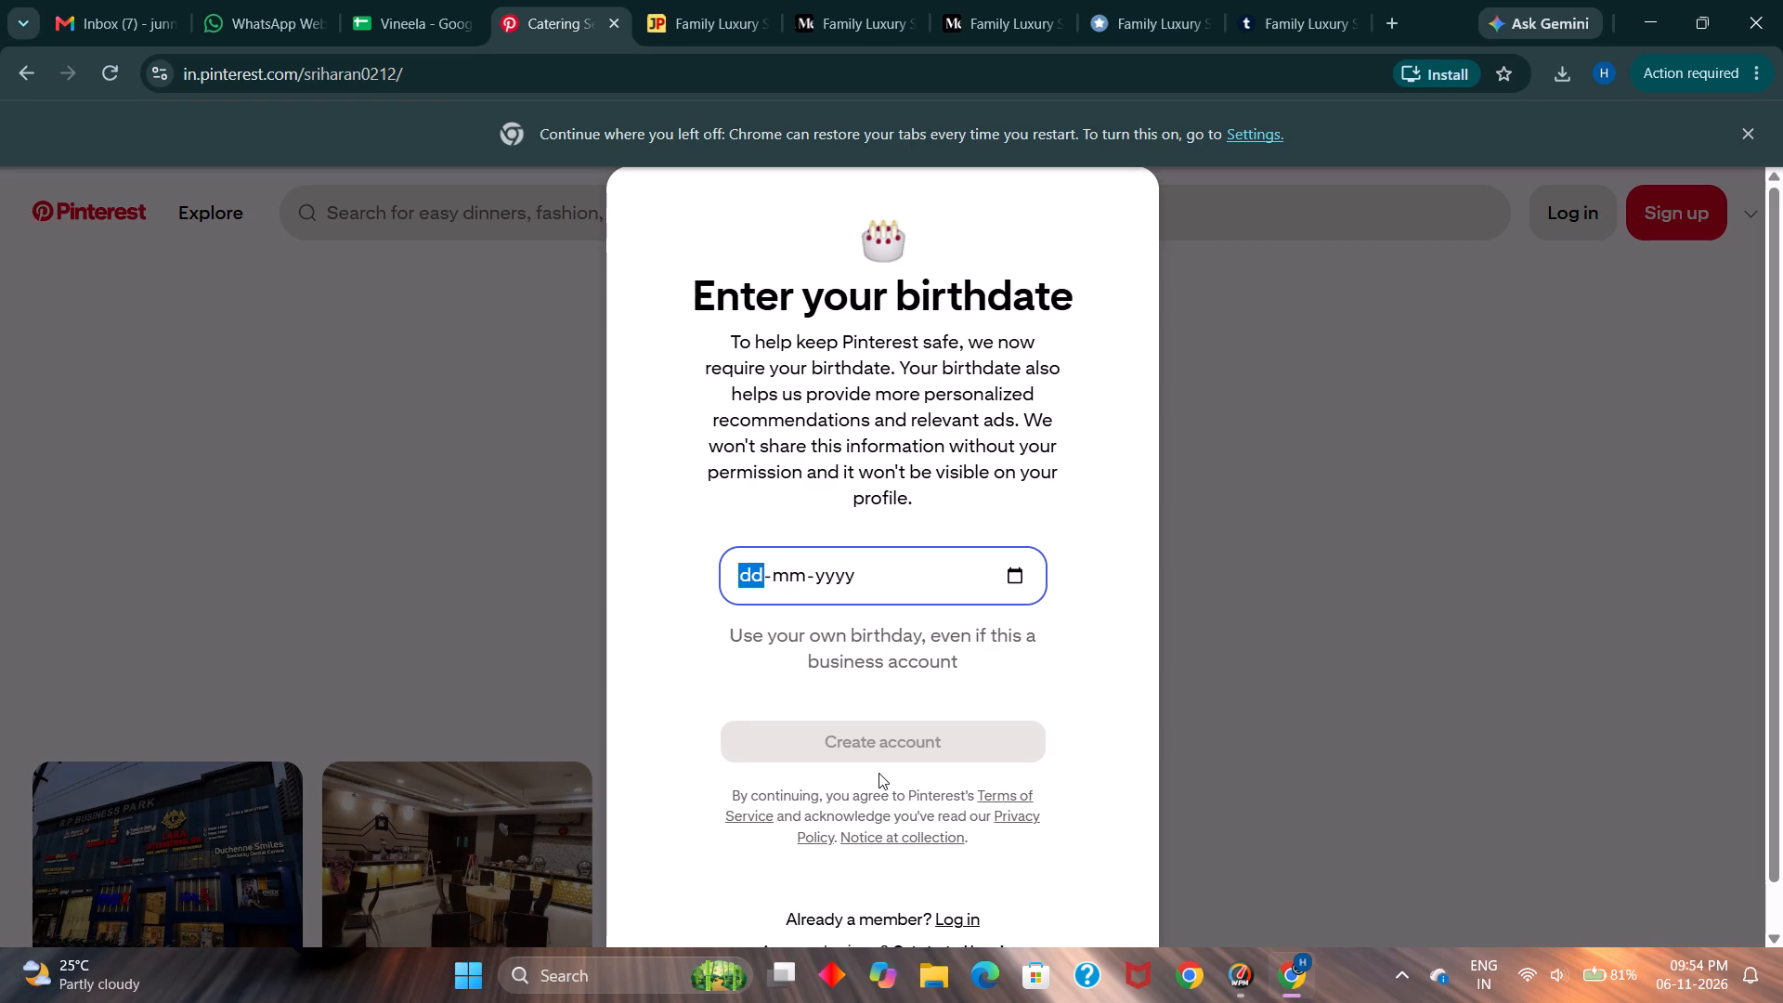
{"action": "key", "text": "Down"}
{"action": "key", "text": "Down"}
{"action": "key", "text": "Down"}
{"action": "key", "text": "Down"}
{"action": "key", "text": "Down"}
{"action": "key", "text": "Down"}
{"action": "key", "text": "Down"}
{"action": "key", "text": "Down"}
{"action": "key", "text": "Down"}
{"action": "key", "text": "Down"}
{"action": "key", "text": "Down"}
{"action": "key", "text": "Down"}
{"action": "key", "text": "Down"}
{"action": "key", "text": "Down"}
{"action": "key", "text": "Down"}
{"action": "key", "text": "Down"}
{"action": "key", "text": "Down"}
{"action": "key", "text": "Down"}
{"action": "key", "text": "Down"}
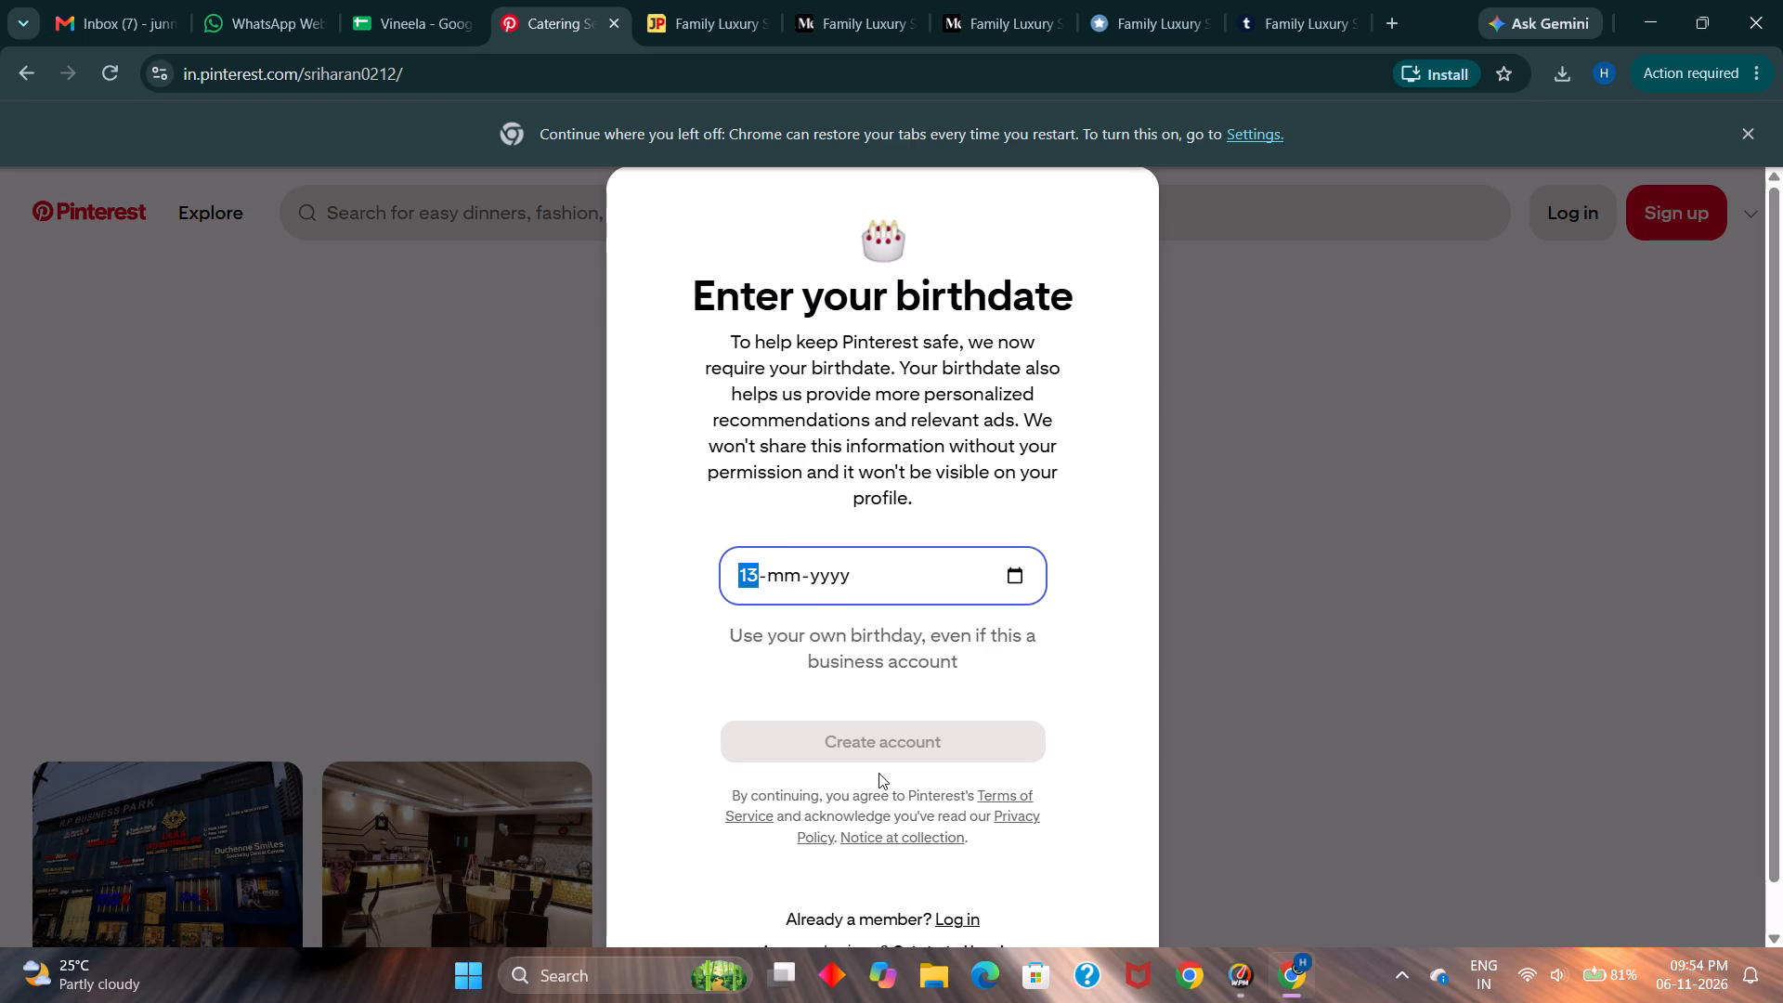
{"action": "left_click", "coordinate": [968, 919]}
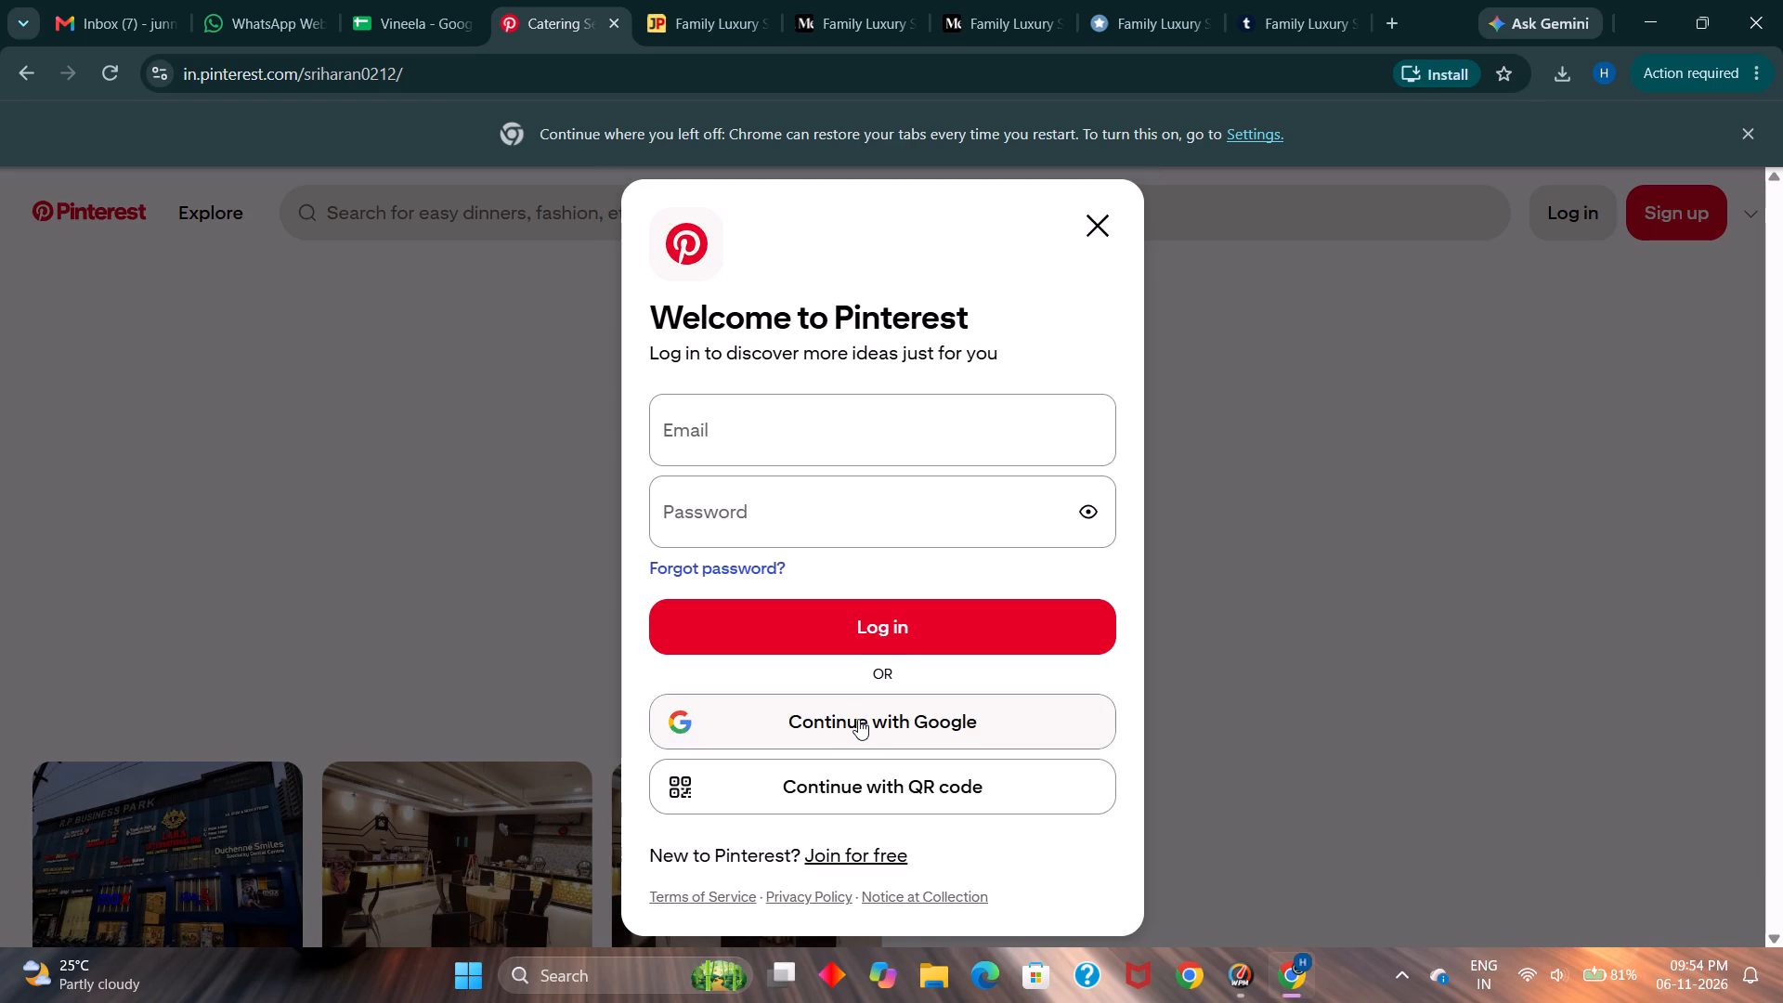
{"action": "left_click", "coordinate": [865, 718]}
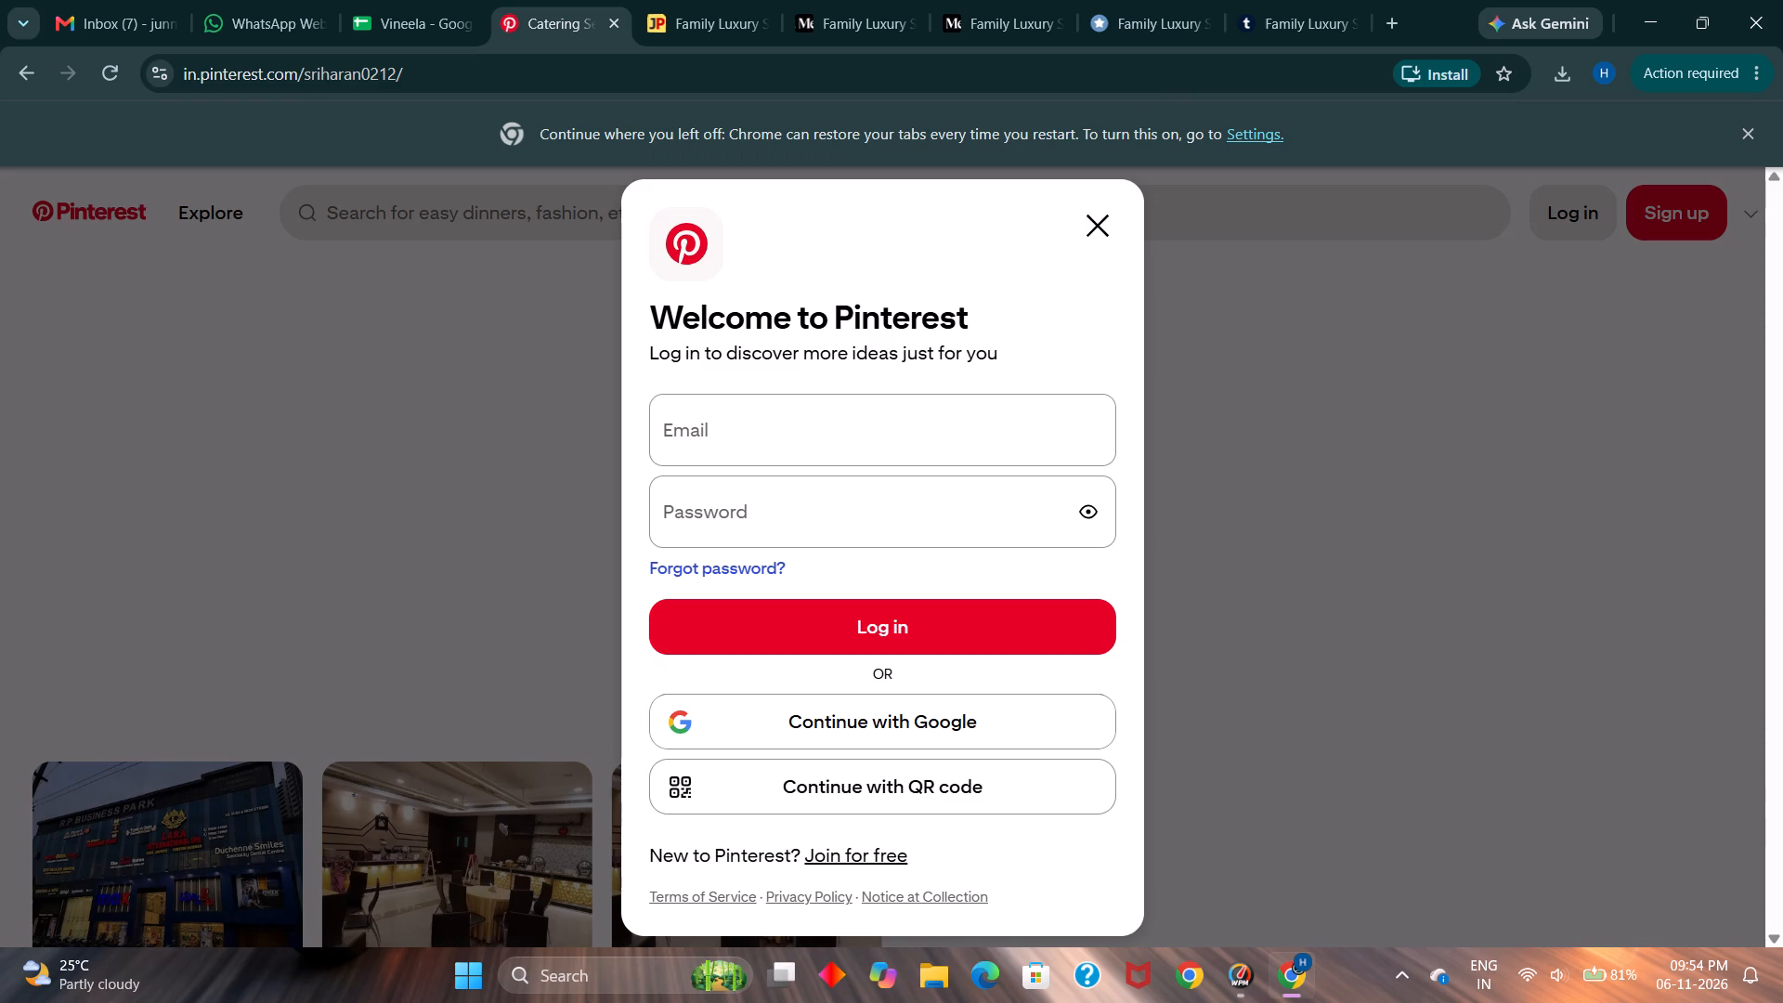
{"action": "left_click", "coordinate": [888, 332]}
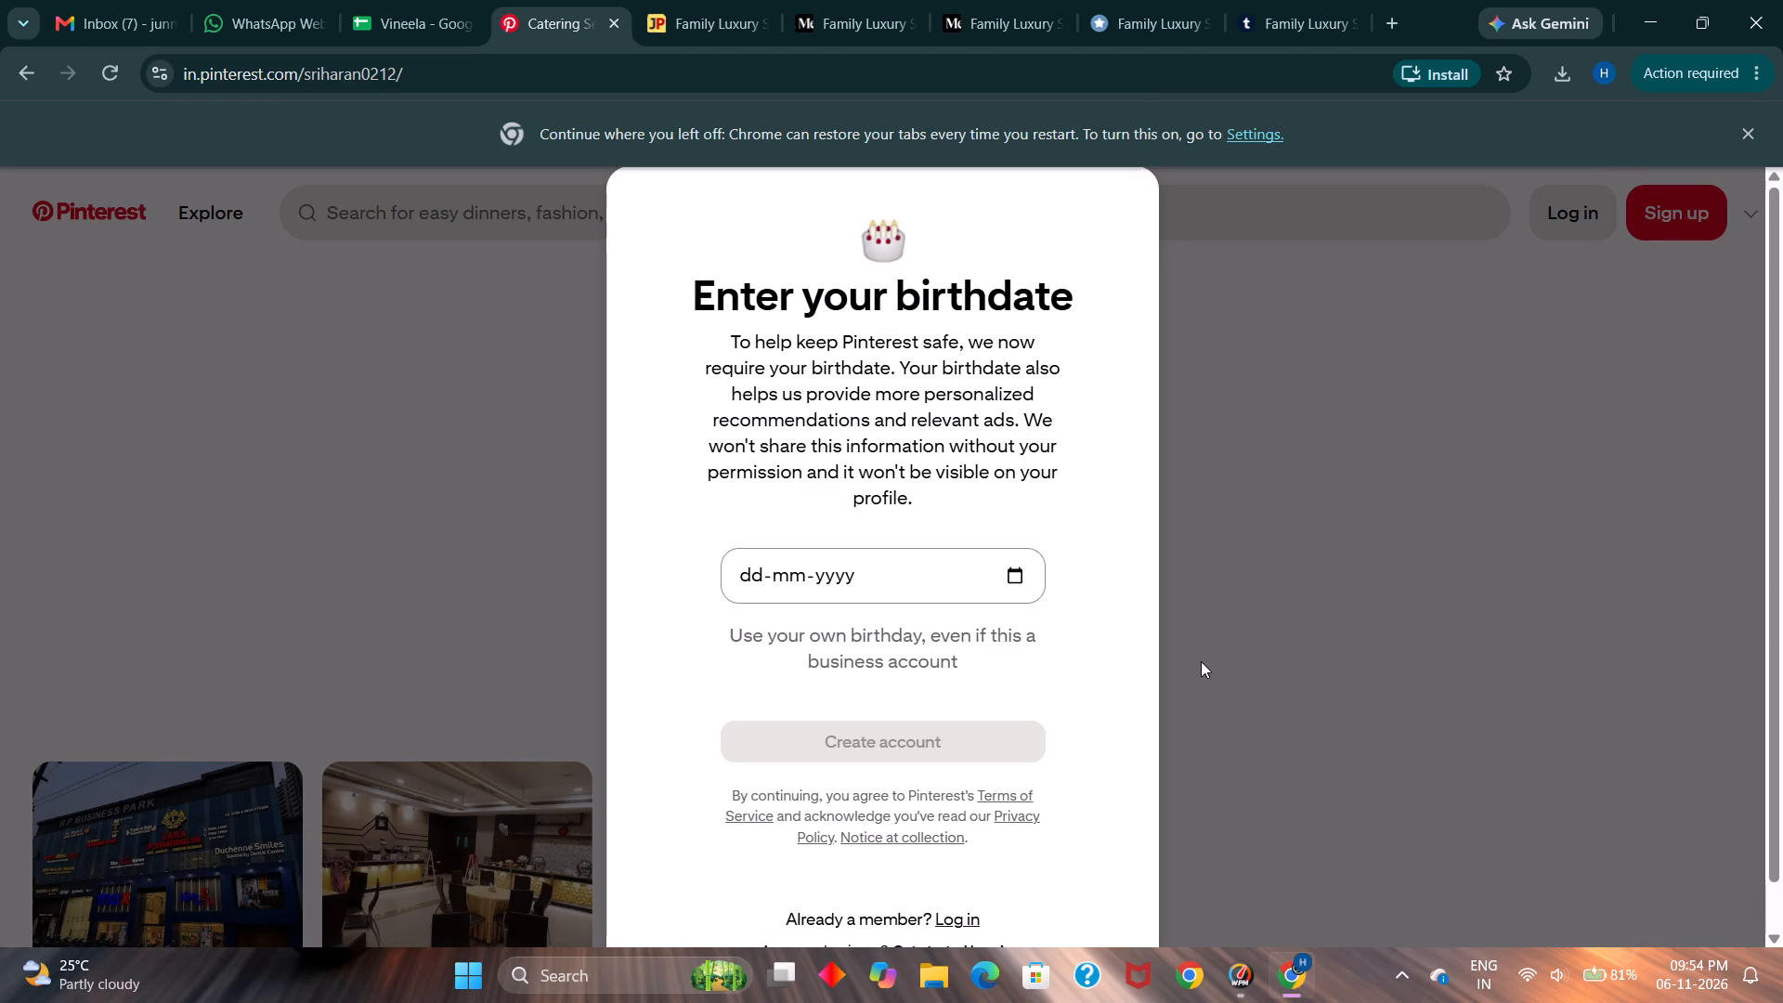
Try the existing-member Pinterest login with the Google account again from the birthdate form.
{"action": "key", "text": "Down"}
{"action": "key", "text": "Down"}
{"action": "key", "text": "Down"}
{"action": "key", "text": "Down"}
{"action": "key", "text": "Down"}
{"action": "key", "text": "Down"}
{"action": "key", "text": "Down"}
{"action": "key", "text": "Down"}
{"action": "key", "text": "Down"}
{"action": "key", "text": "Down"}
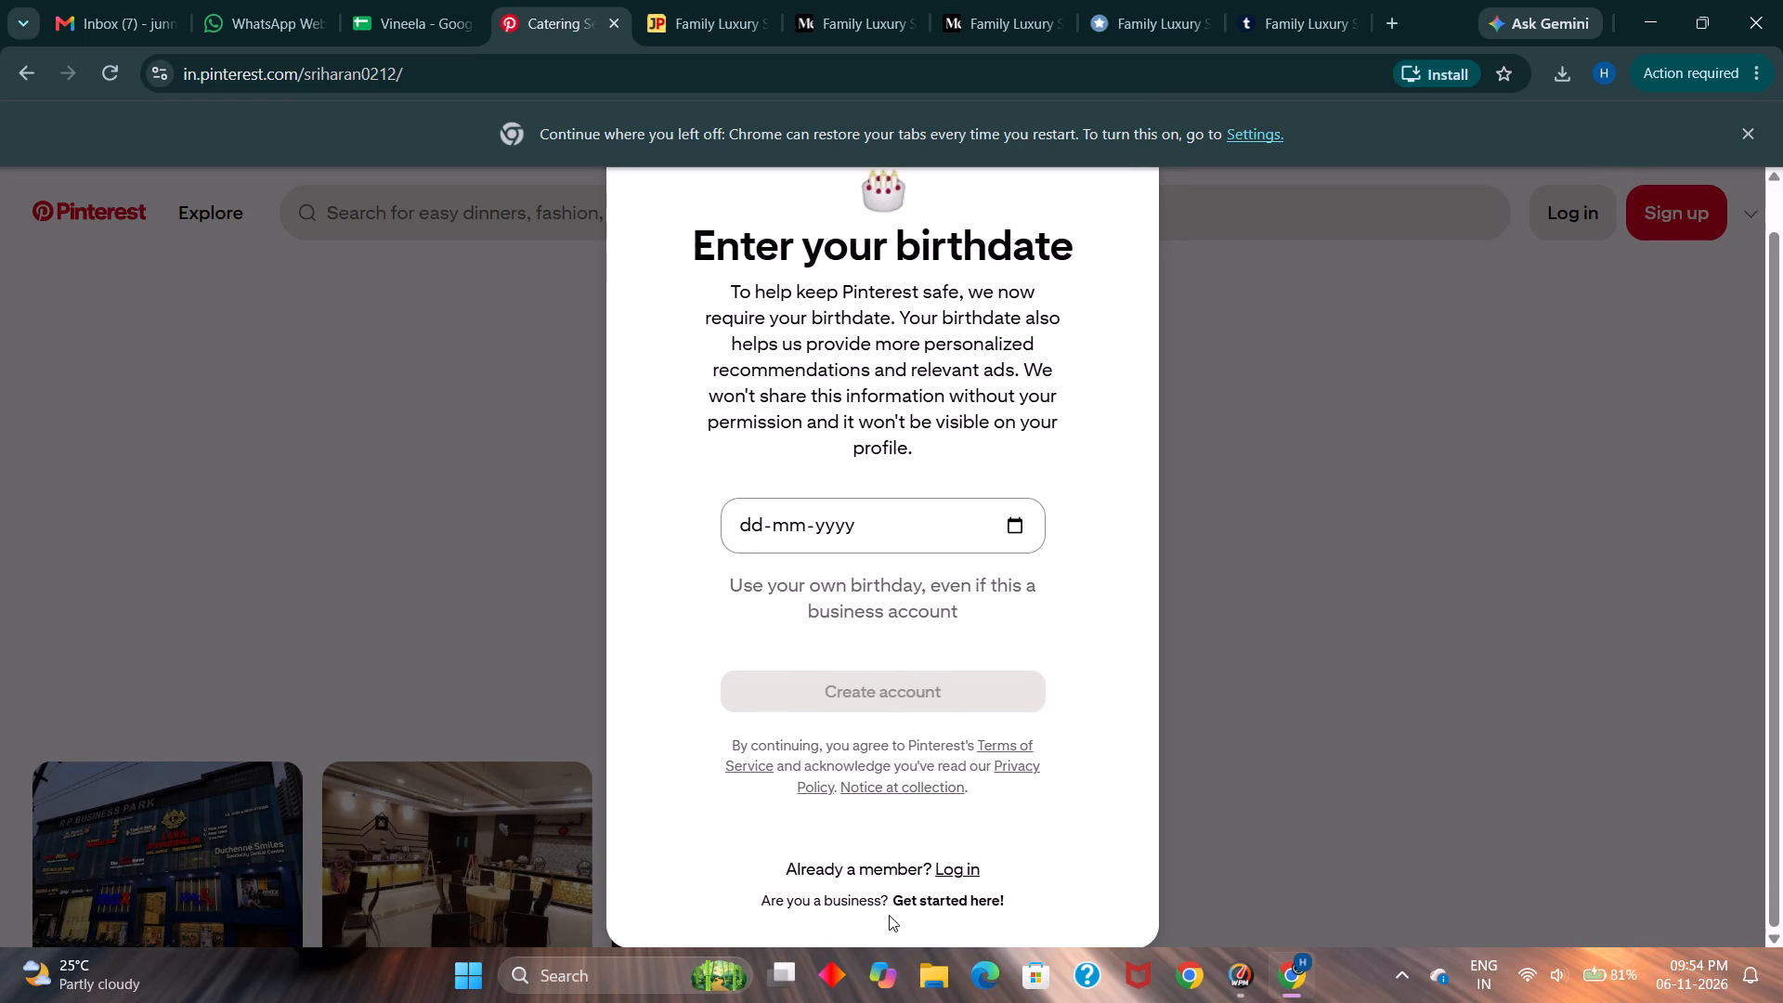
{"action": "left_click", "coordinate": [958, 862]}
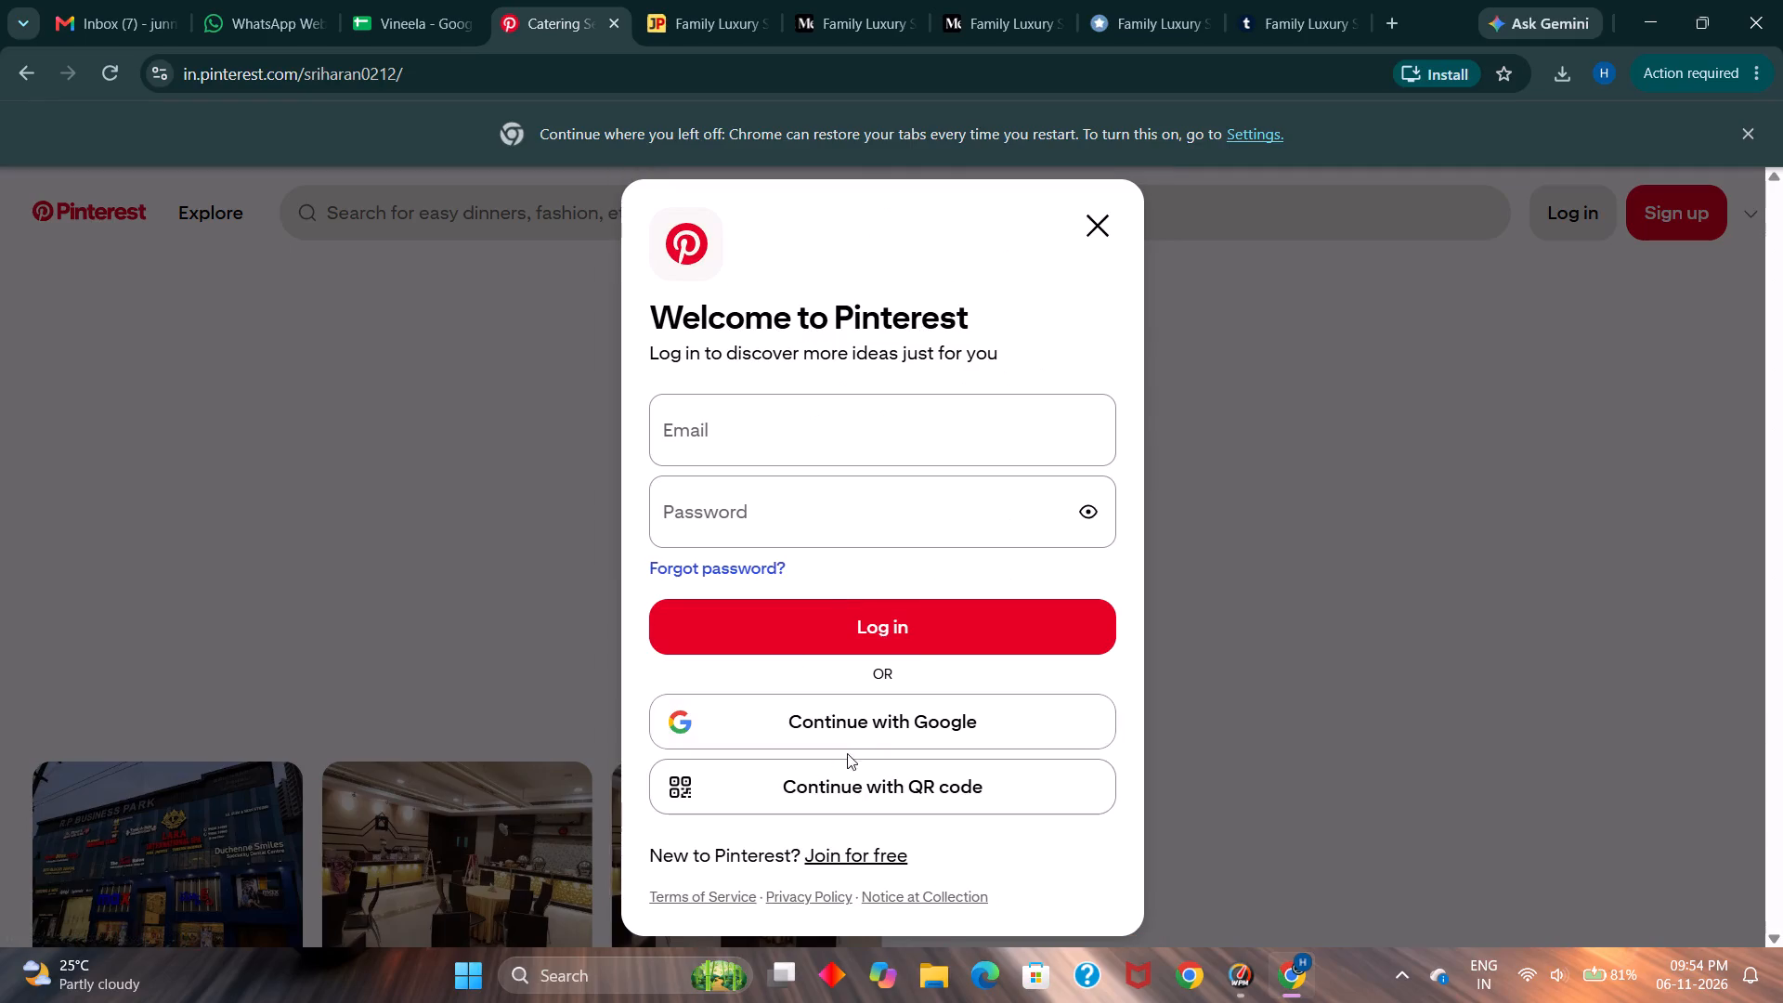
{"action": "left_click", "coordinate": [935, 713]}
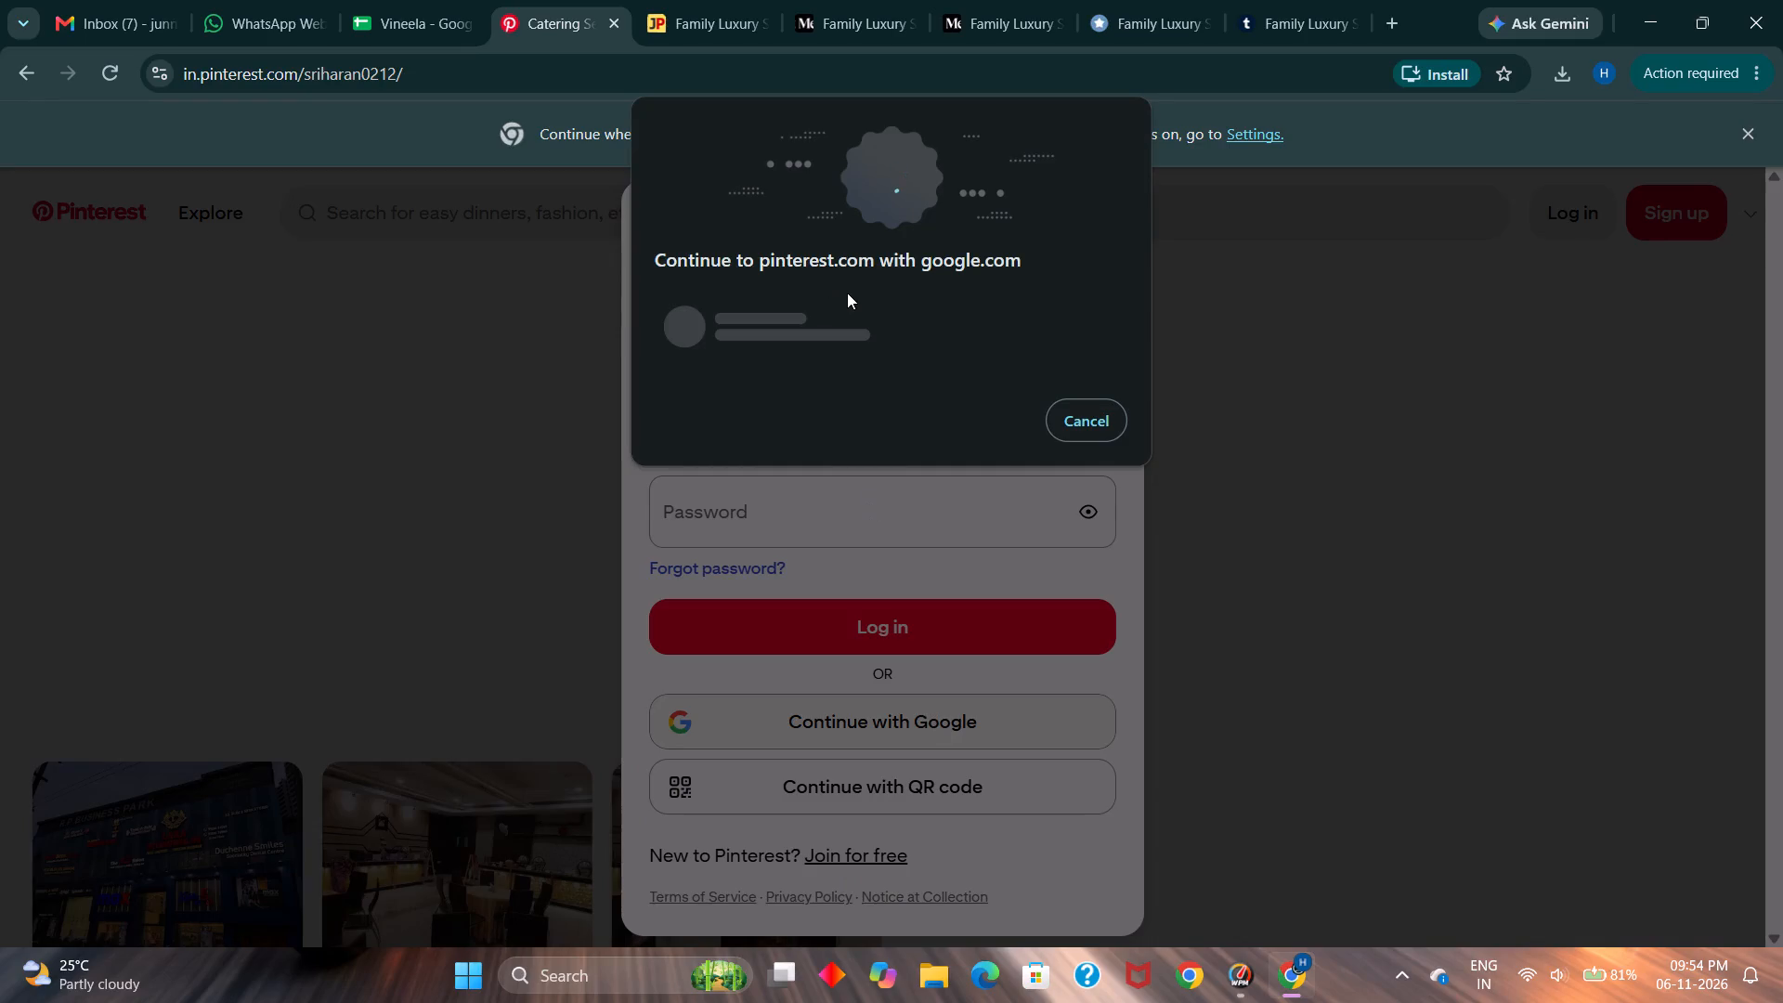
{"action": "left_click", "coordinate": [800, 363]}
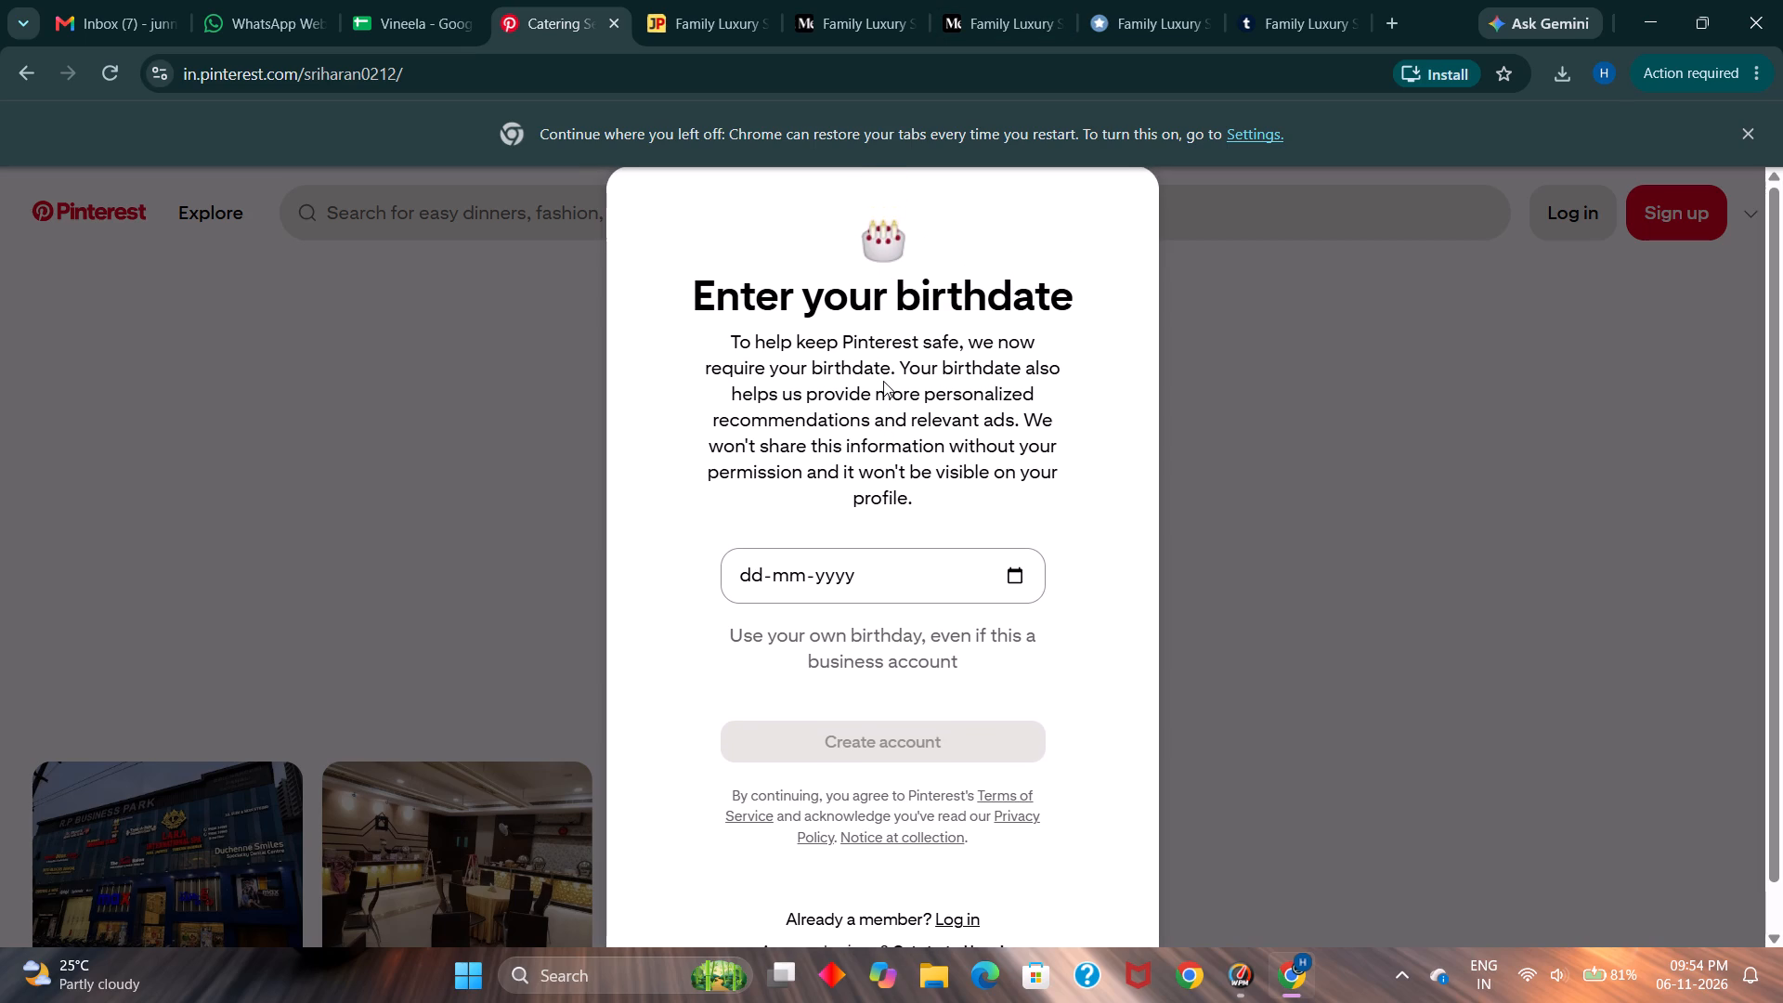
Enter the date of birth in the Pinterest sign-up form and submit it to create the account.
{"action": "key", "text": "Down"}
{"action": "key", "text": "Down"}
{"action": "key", "text": "Down"}
{"action": "key", "text": "Down"}
{"action": "key", "text": "Down"}
{"action": "key", "text": "Down"}
{"action": "key", "text": "Down"}
{"action": "key", "text": "Down"}
{"action": "key", "text": "Down"}
{"action": "key", "text": "Down"}
{"action": "key", "text": "Down"}
{"action": "key", "text": "Down"}
{"action": "key", "text": "Down"}
{"action": "key", "text": "Down"}
{"action": "key", "text": "Down"}
{"action": "key", "text": "Down"}
{"action": "key", "text": "Down"}
{"action": "key", "text": "Down"}
{"action": "key", "text": "Down"}
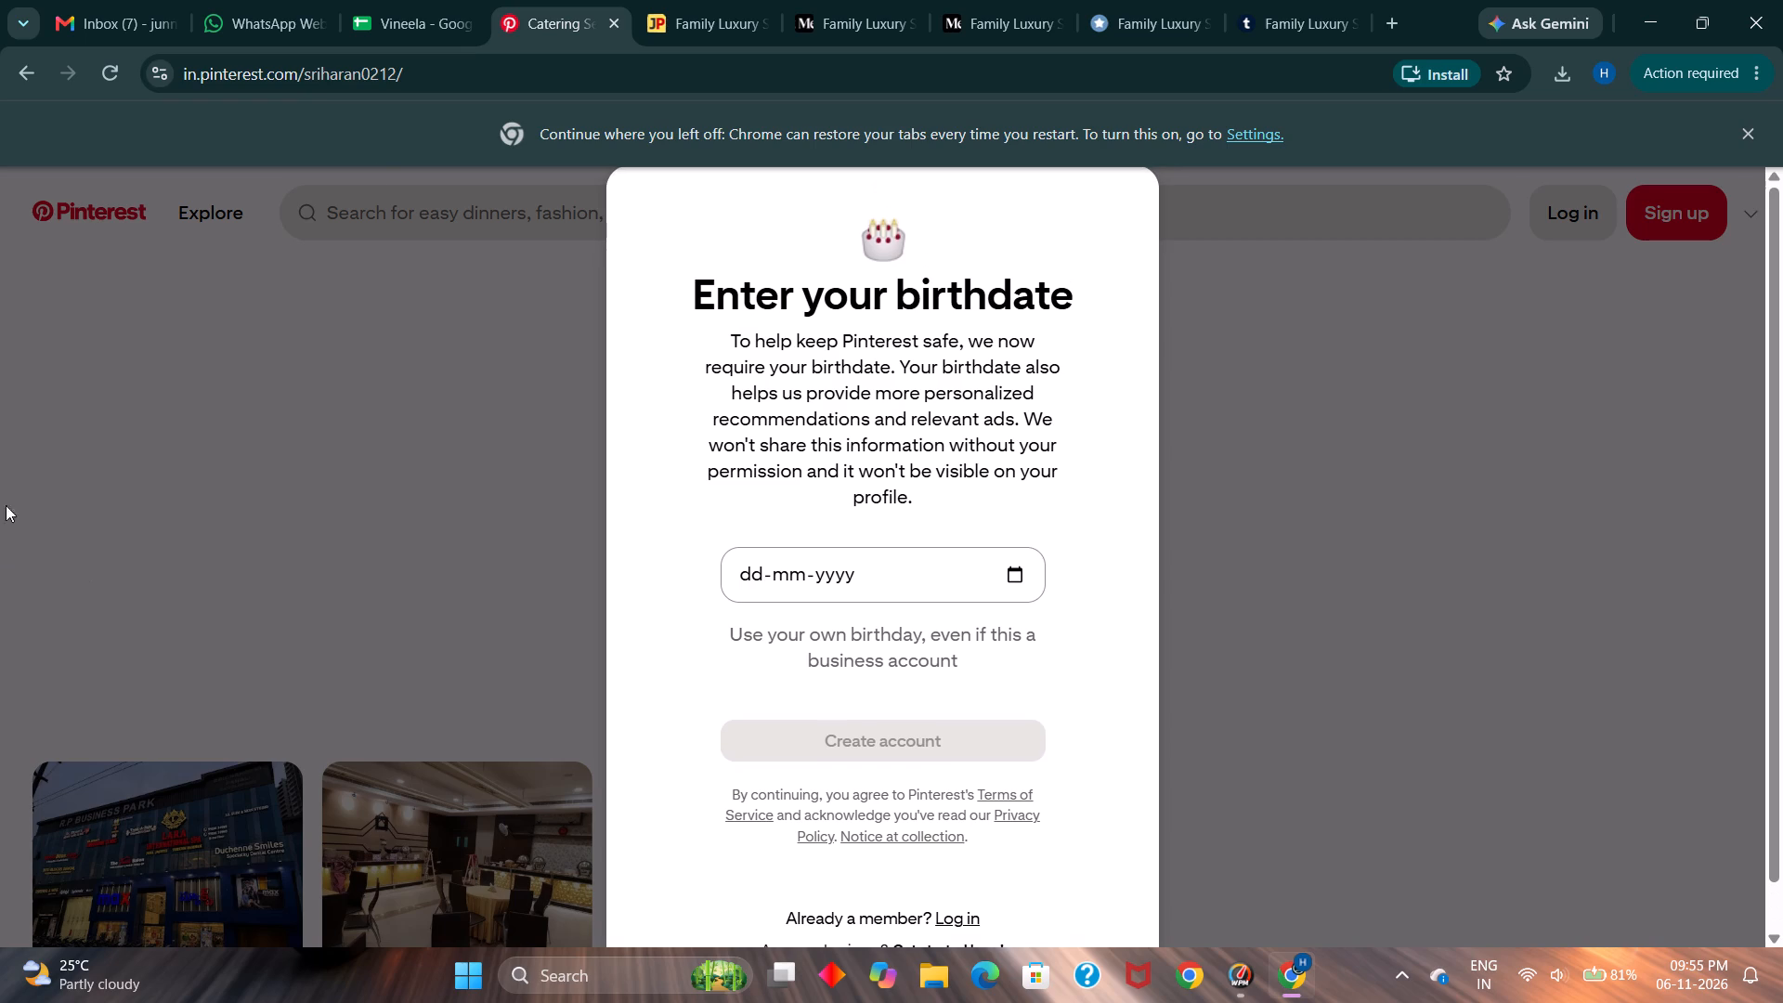
{"action": "left_click", "coordinate": [757, 578]}
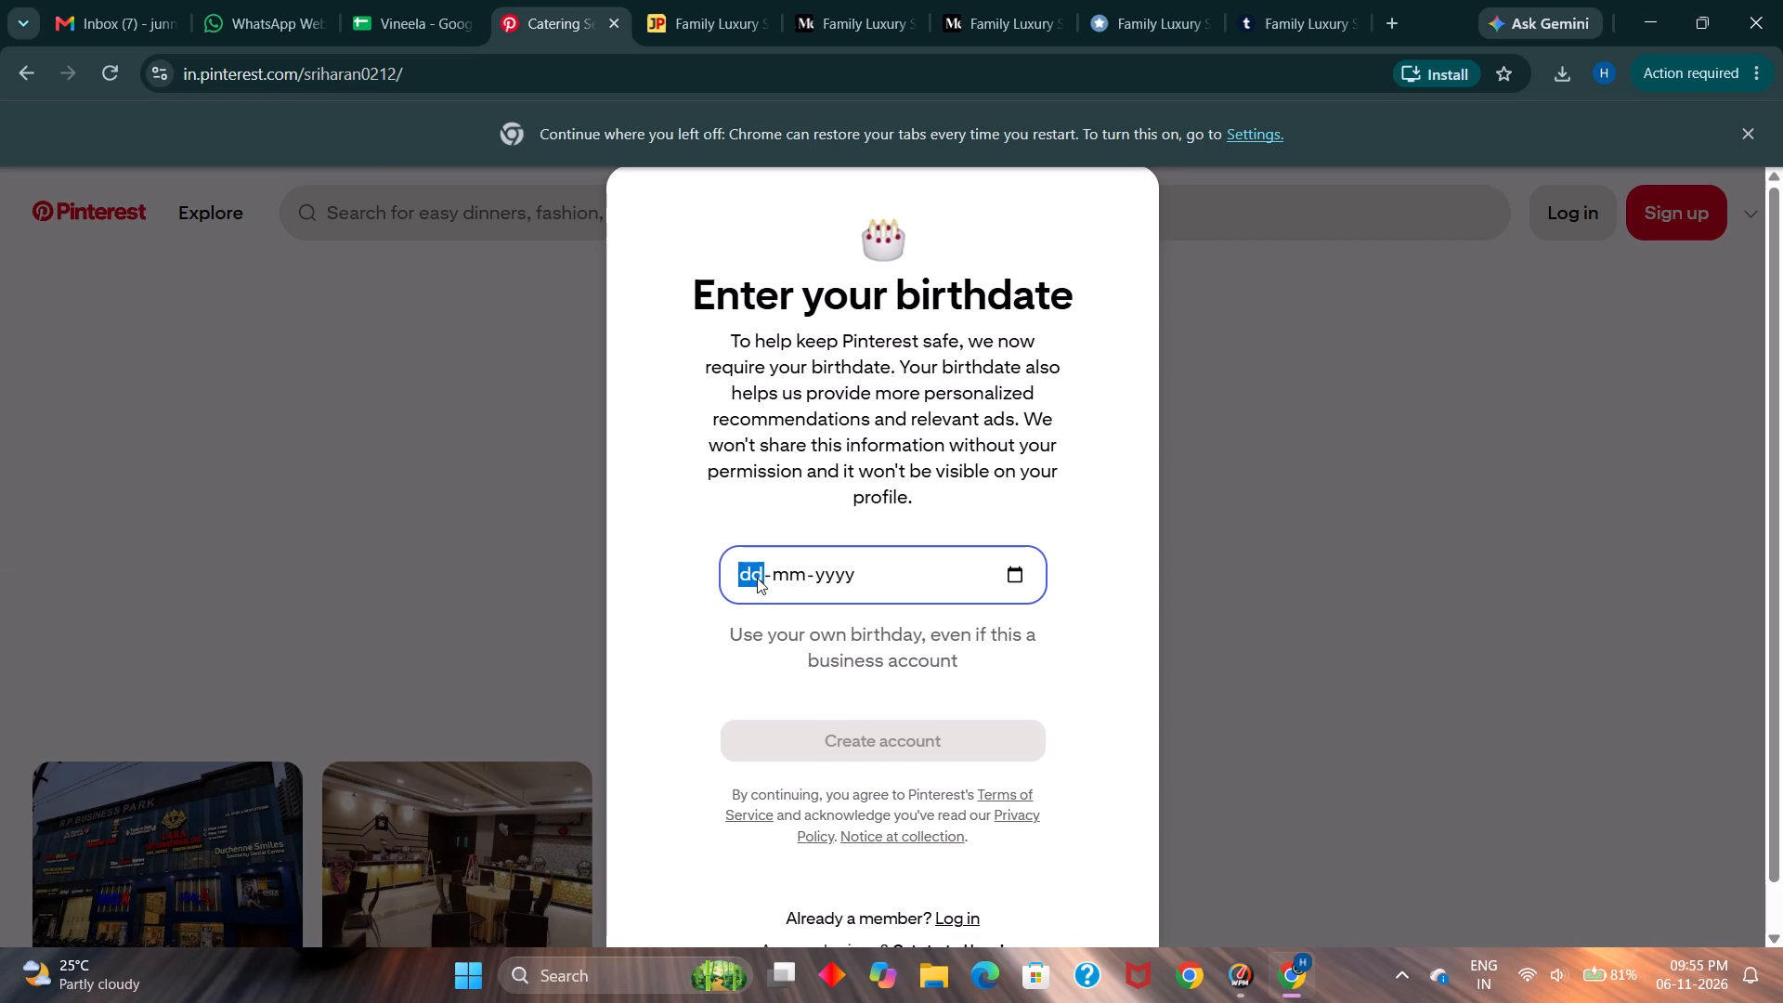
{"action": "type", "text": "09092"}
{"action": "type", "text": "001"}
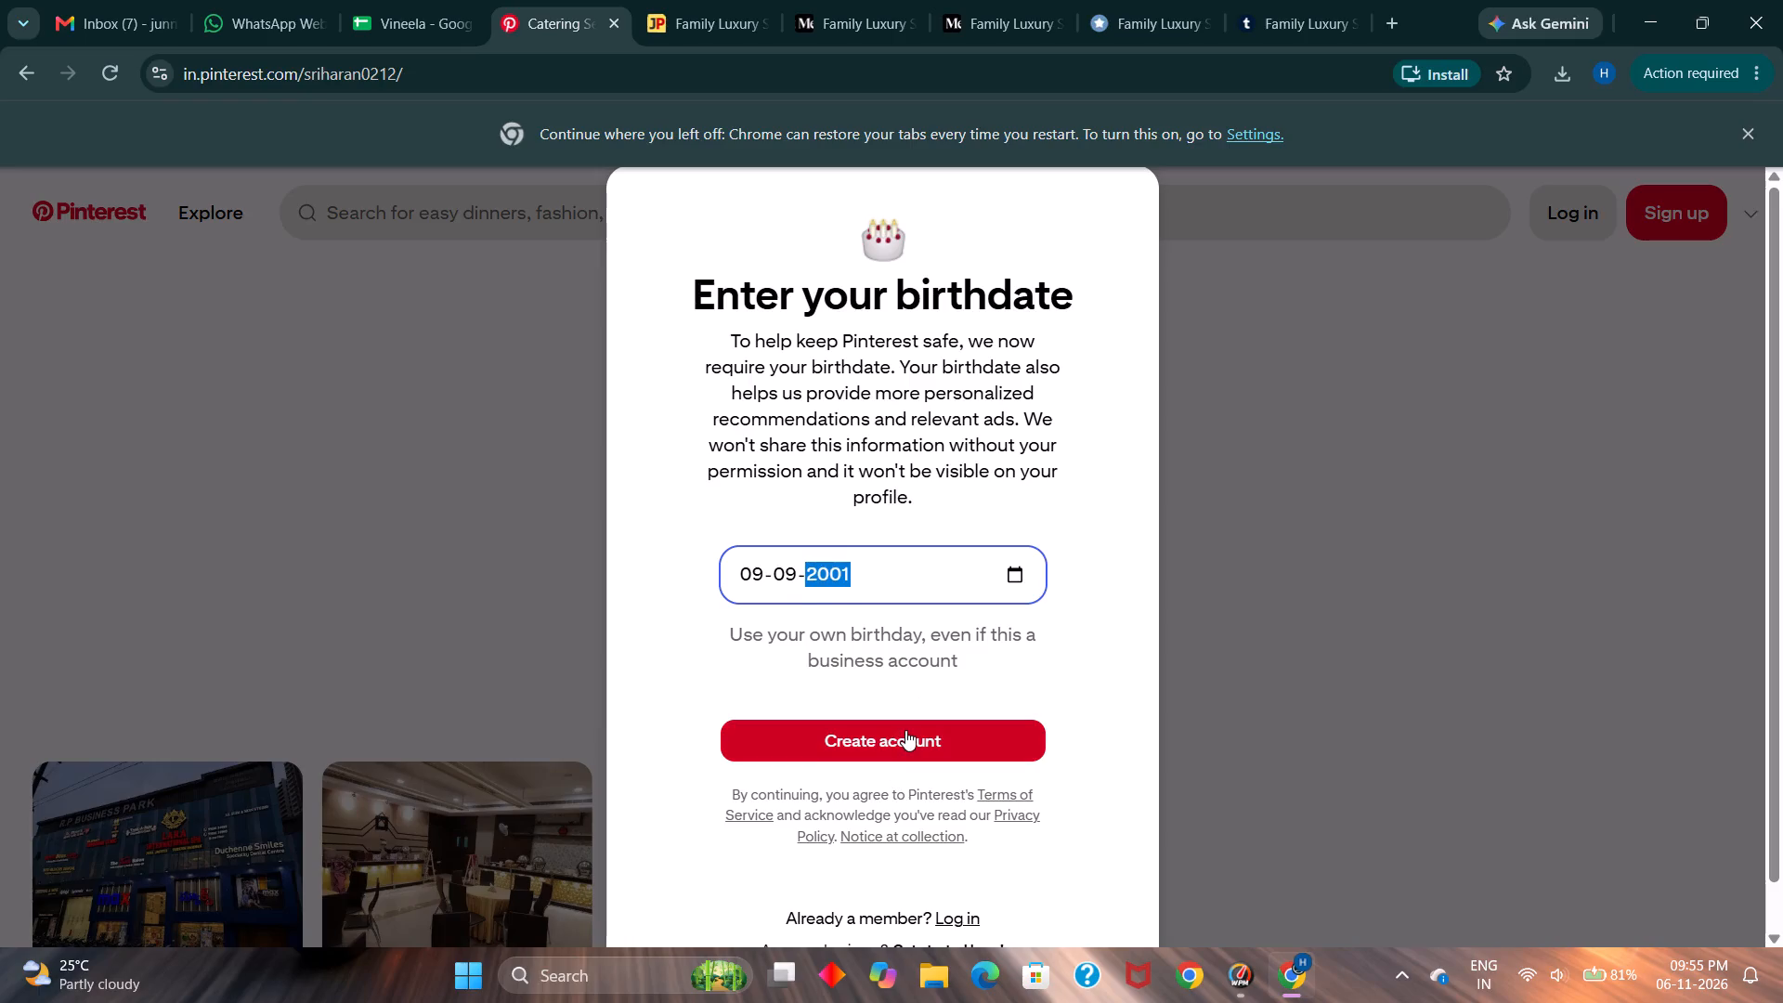
{"action": "left_click", "coordinate": [905, 730]}
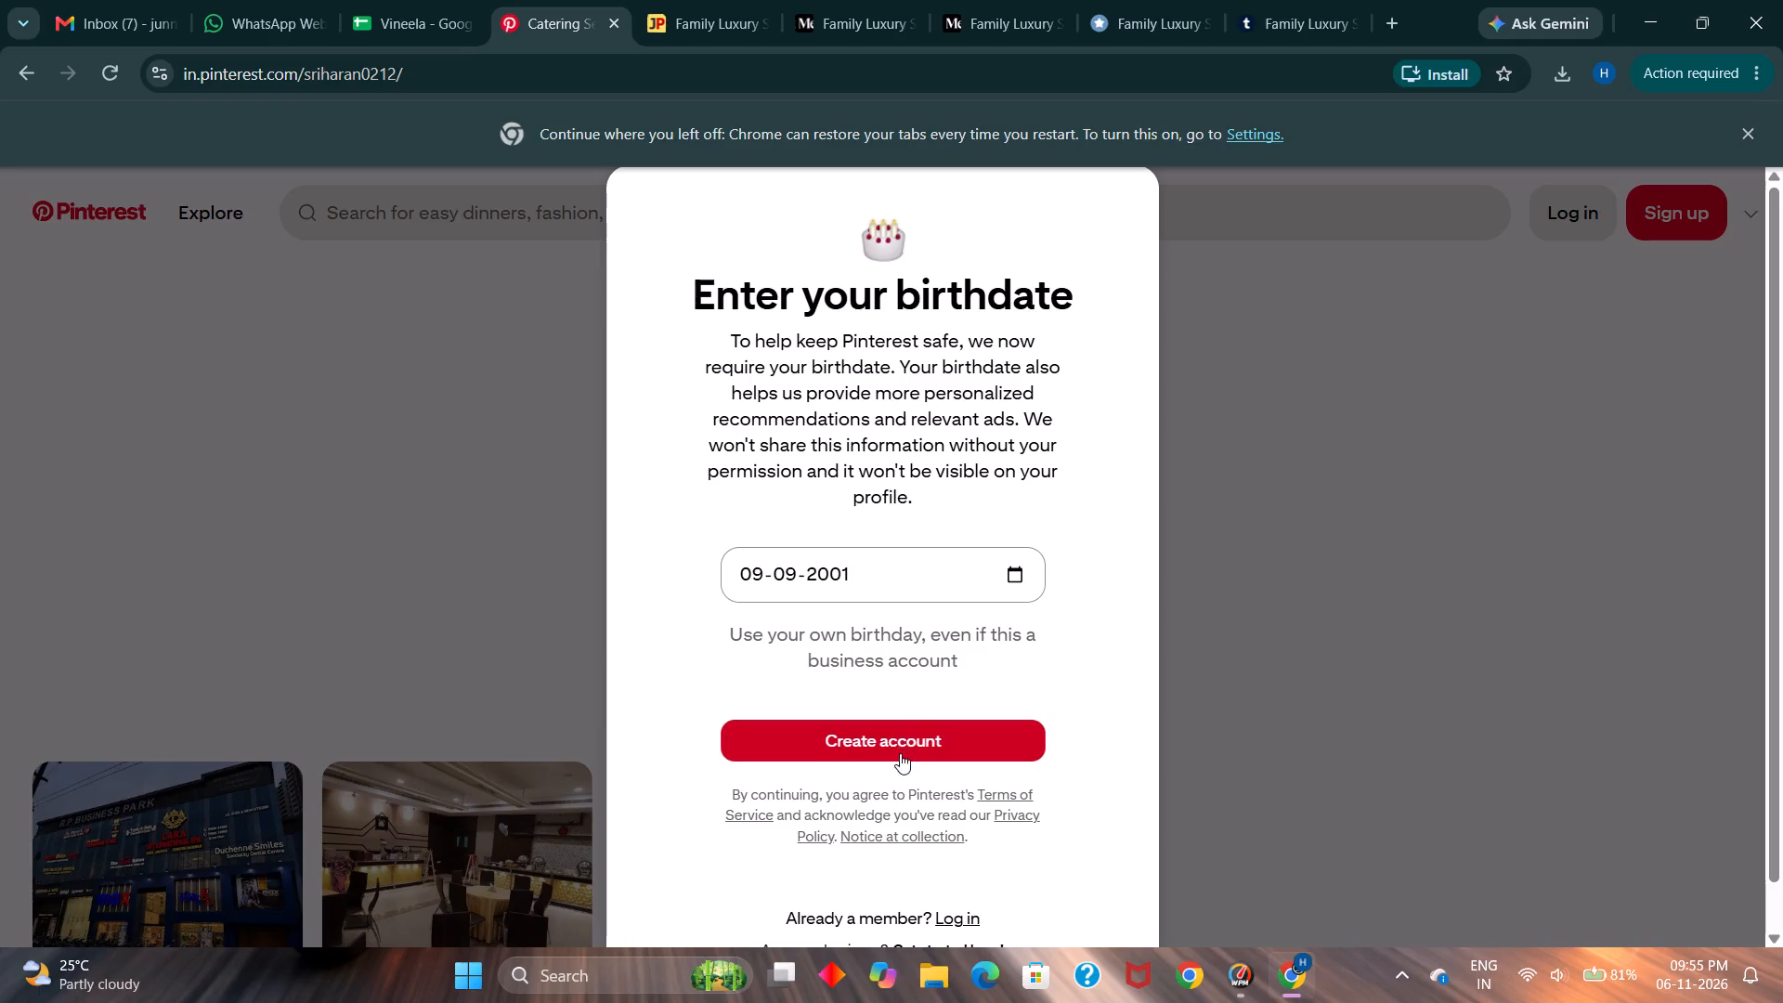
Create the Pinterest account, continue with the prefilled name, and choose Female as the gender.
{"action": "left_click", "coordinate": [880, 732]}
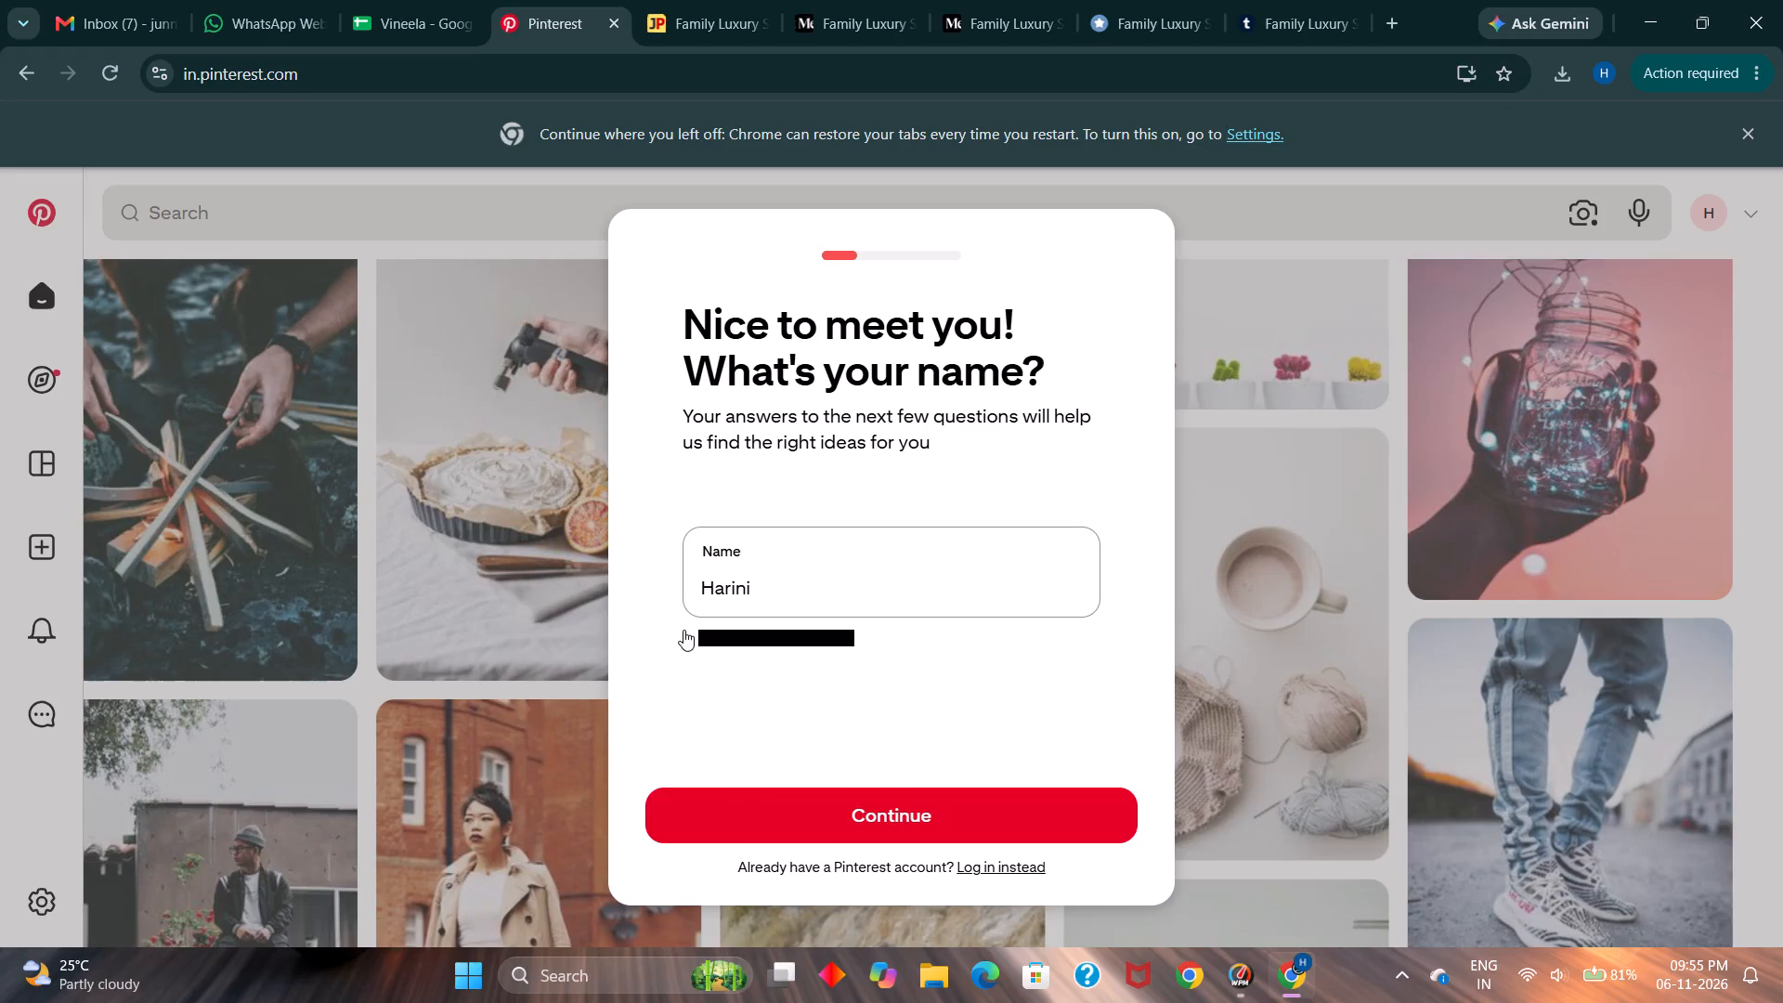
{"action": "left_click", "coordinate": [898, 816]}
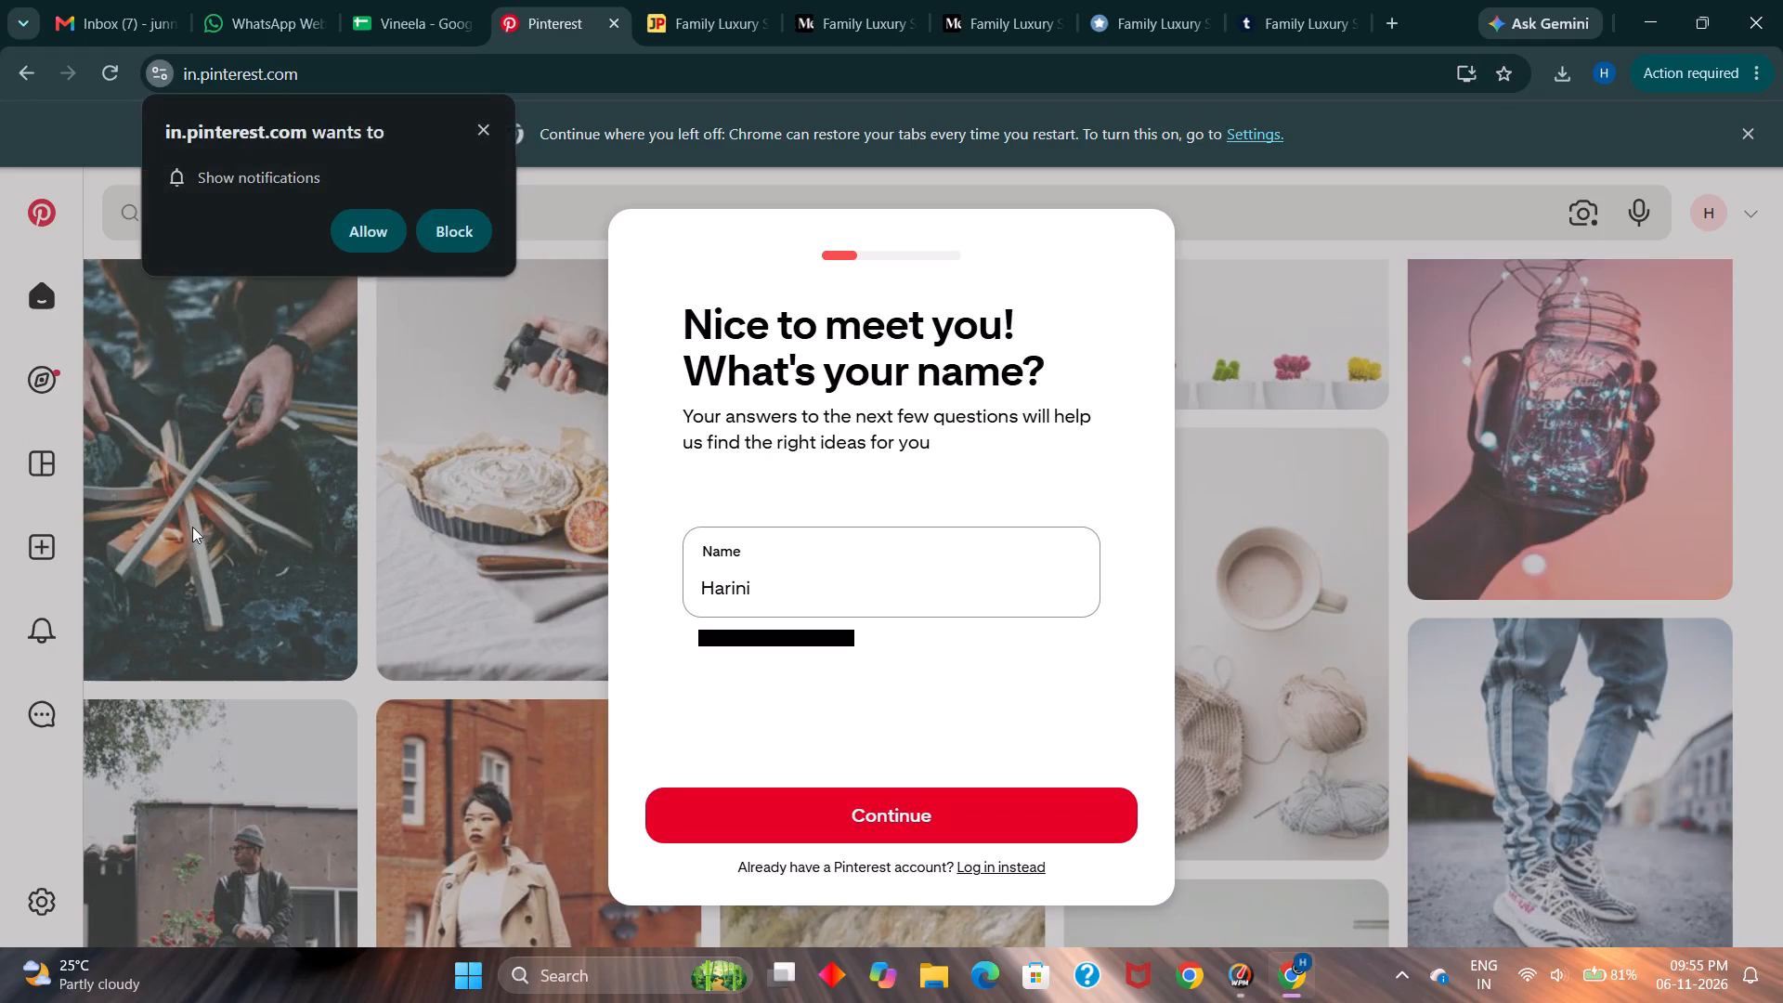
{"action": "left_click", "coordinate": [44, 550]}
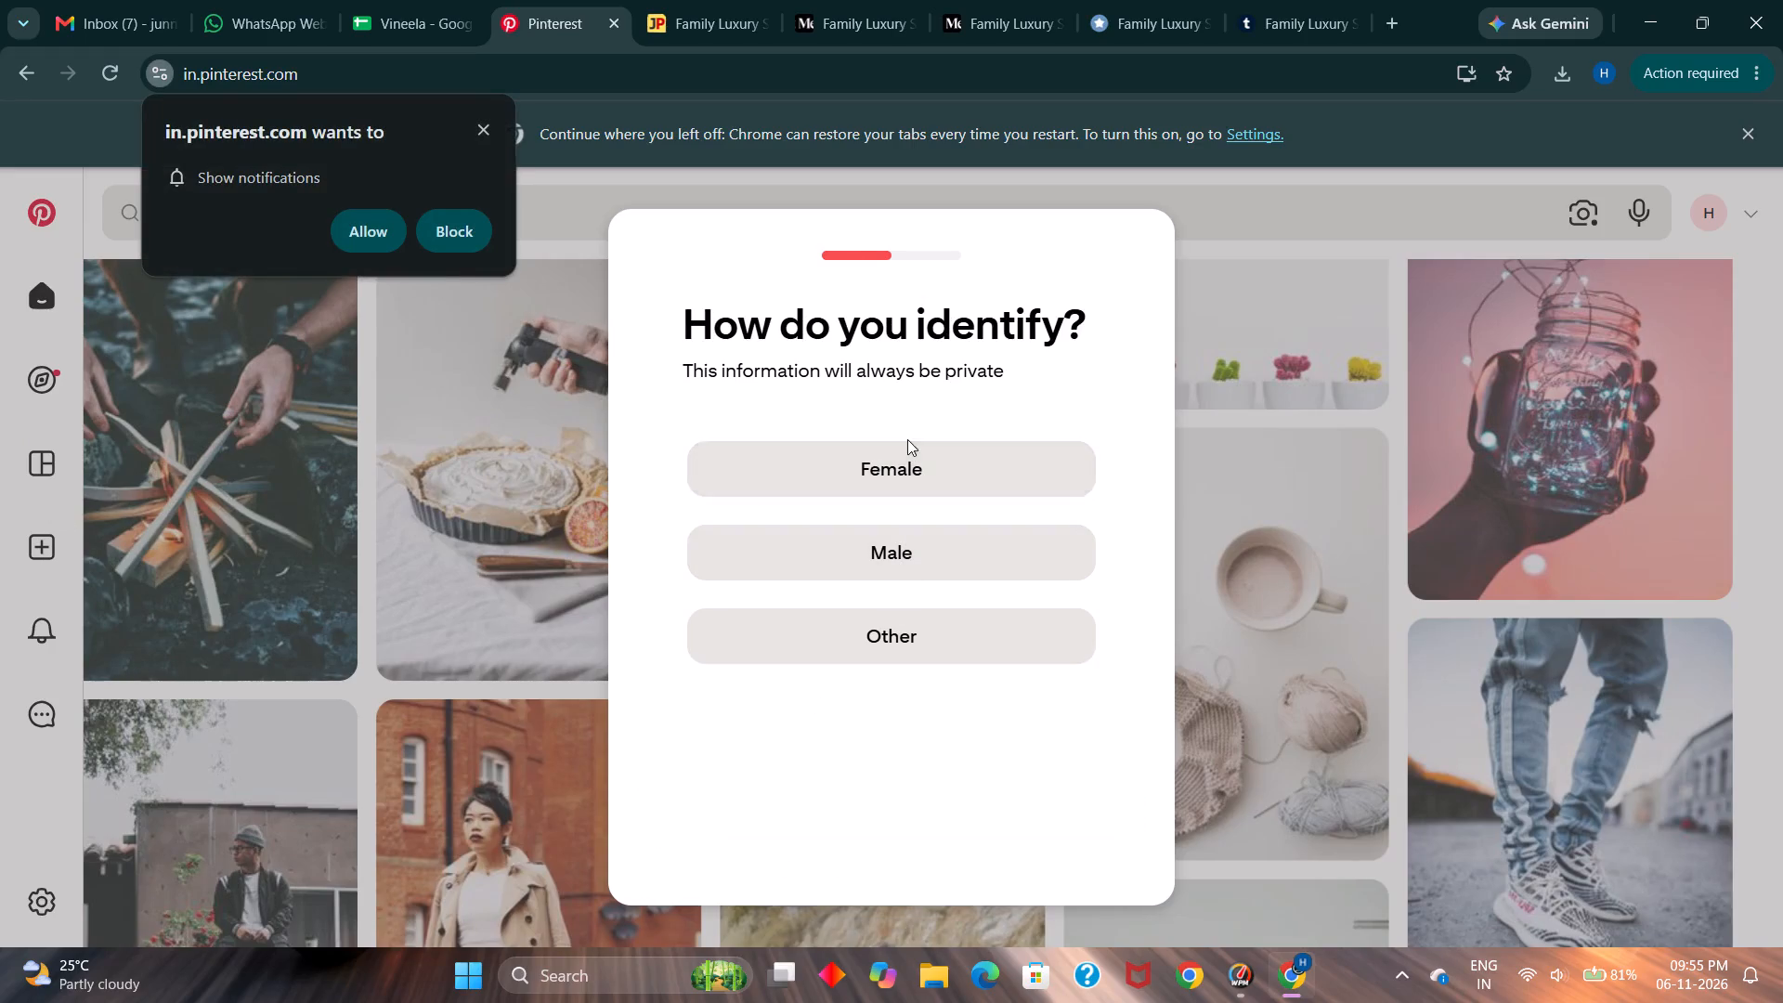
{"action": "left_click", "coordinate": [912, 468]}
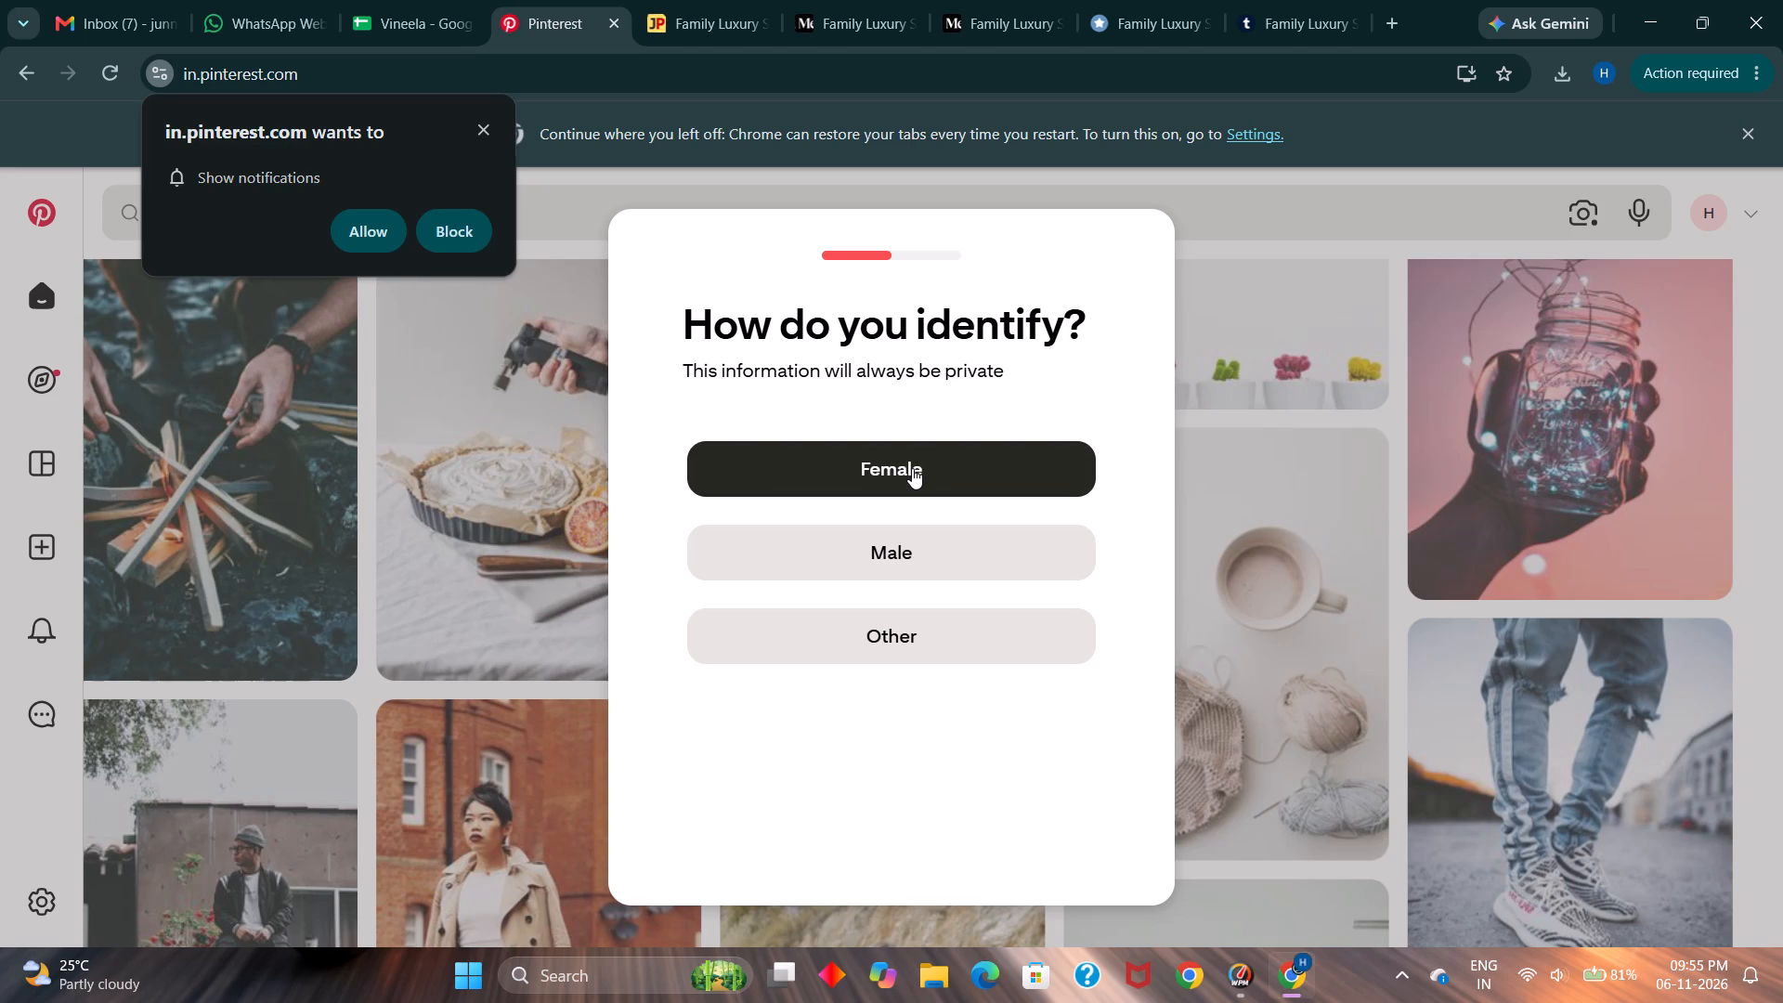
{"action": "left_click", "coordinate": [912, 468]}
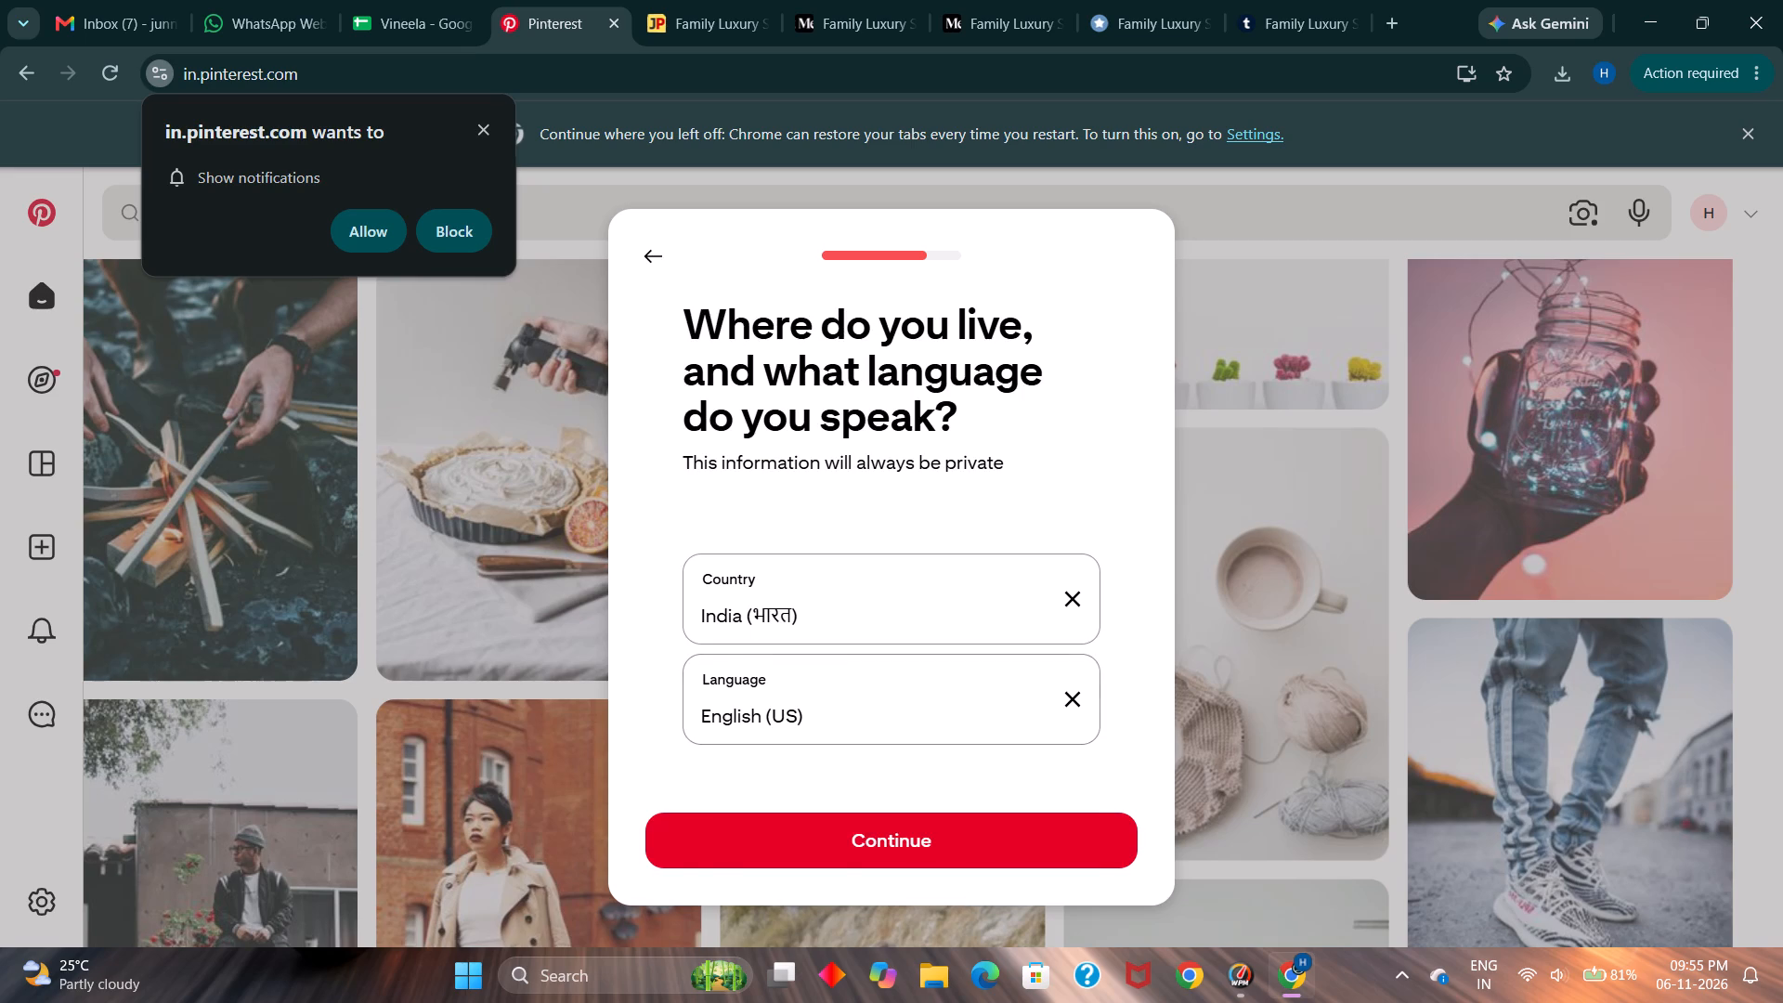
Set the profile's country to Aland Islands, keep English (US) as the language, and continue.
{"action": "left_click", "coordinate": [878, 609]}
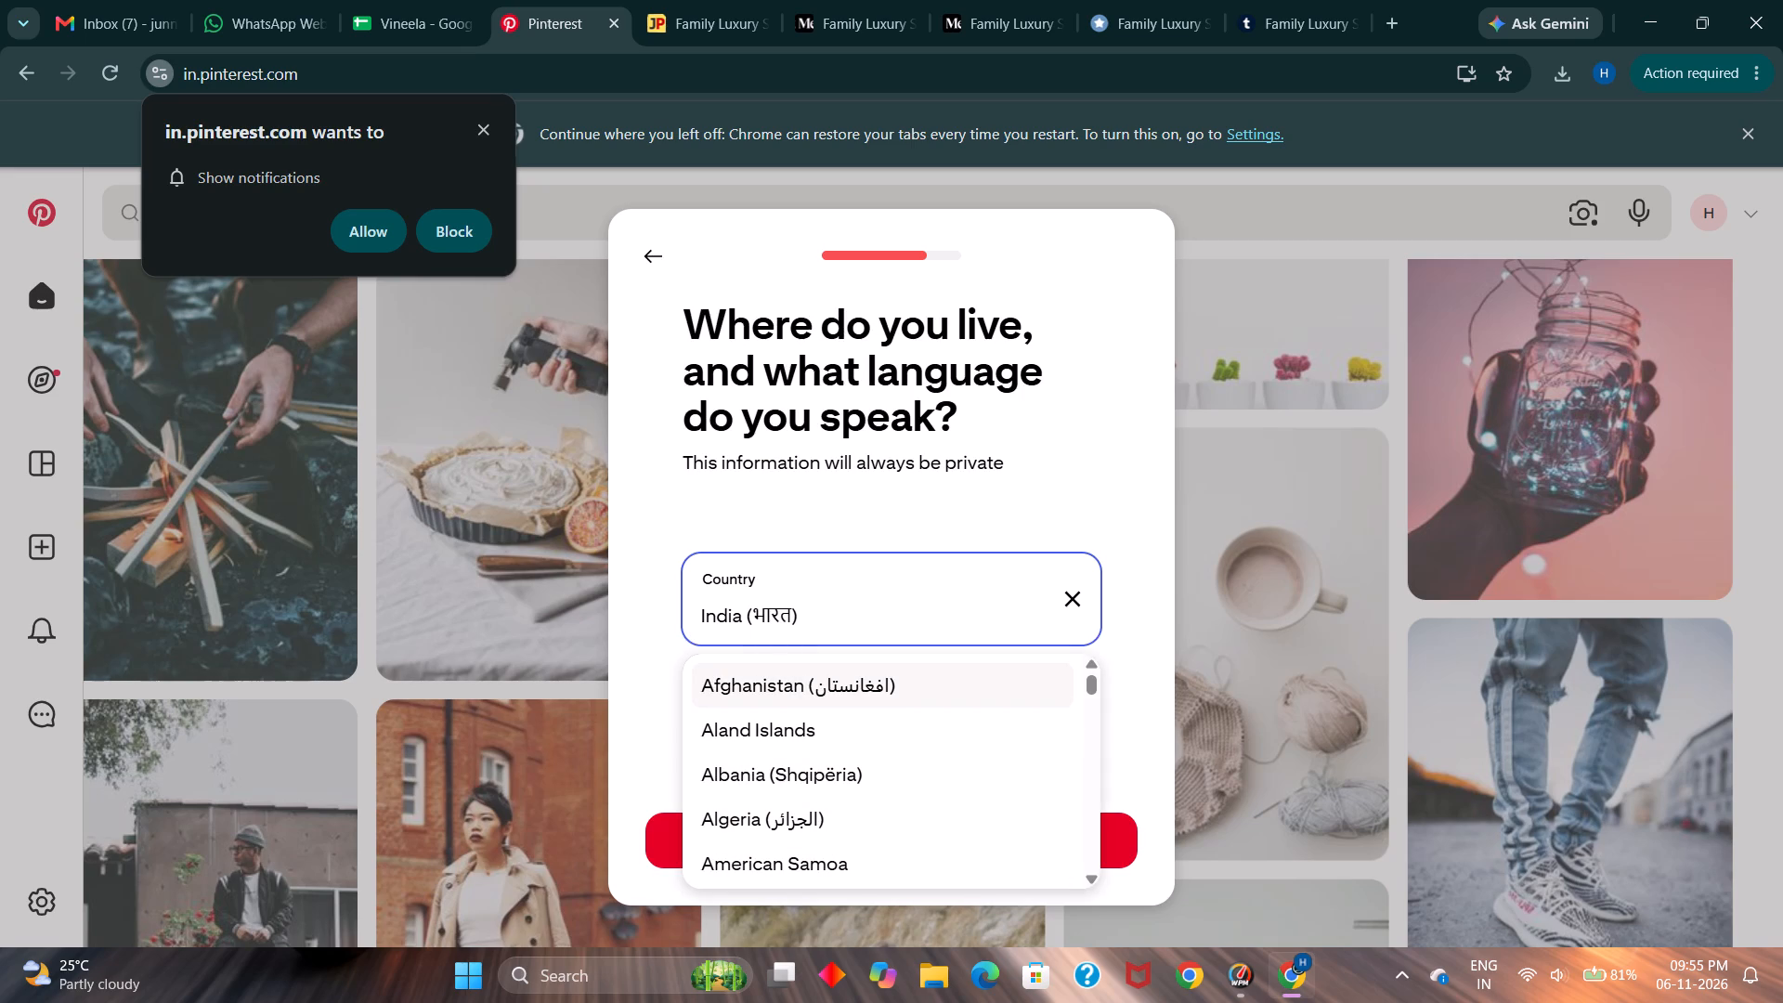
{"action": "left_click", "coordinate": [821, 589]}
{"action": "left_click", "coordinate": [781, 728]}
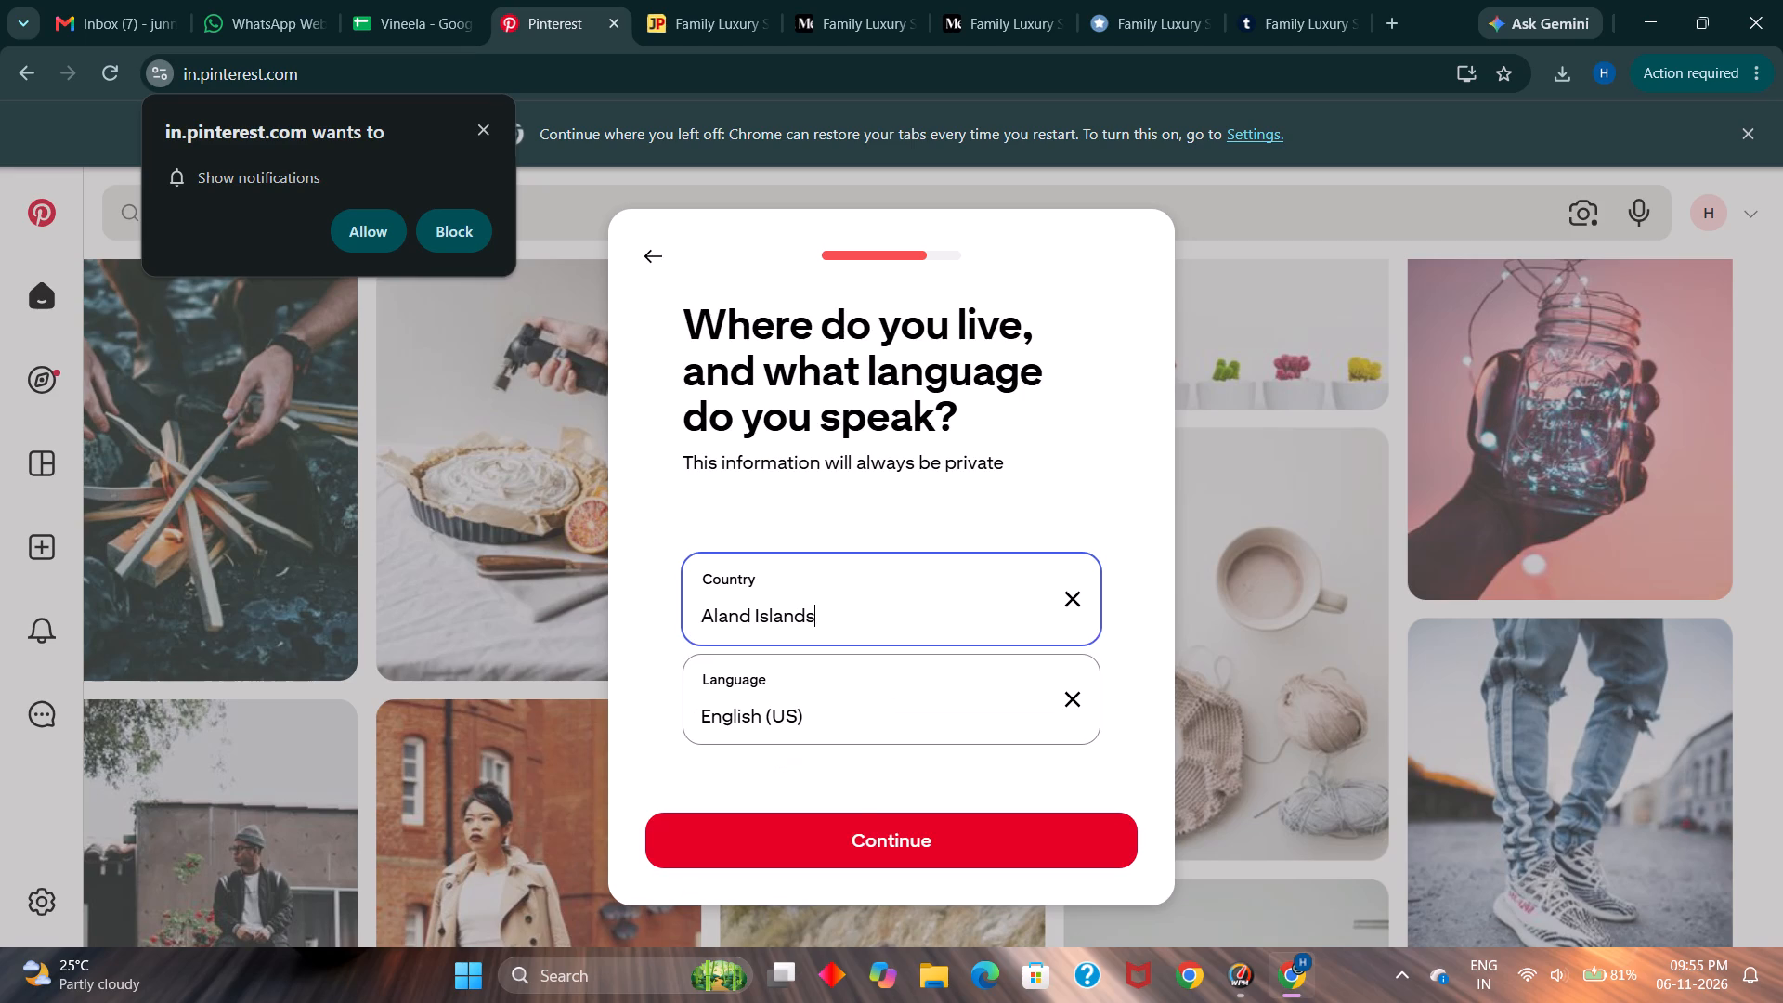
{"action": "left_click", "coordinate": [905, 847]}
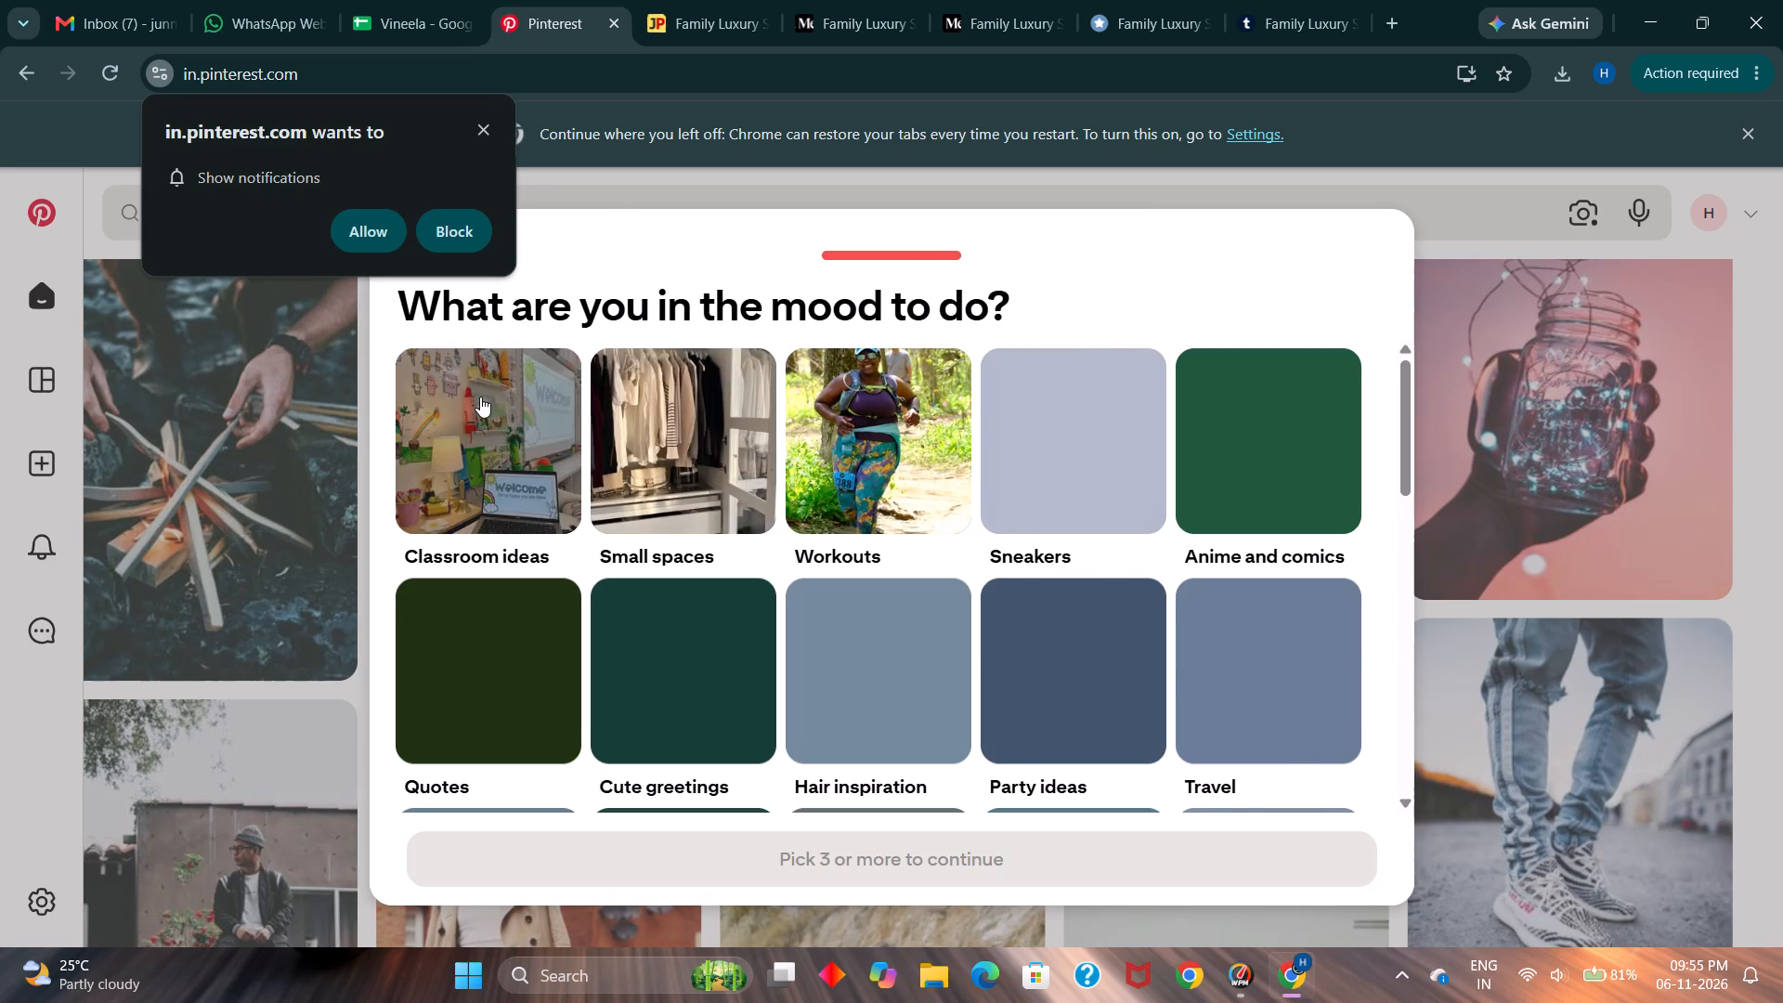
Choose Small spaces, Classroom ideas and Hair inspiration as interests, and continue to the home feed.
{"action": "left_click", "coordinate": [675, 461]}
{"action": "left_click", "coordinate": [494, 476]}
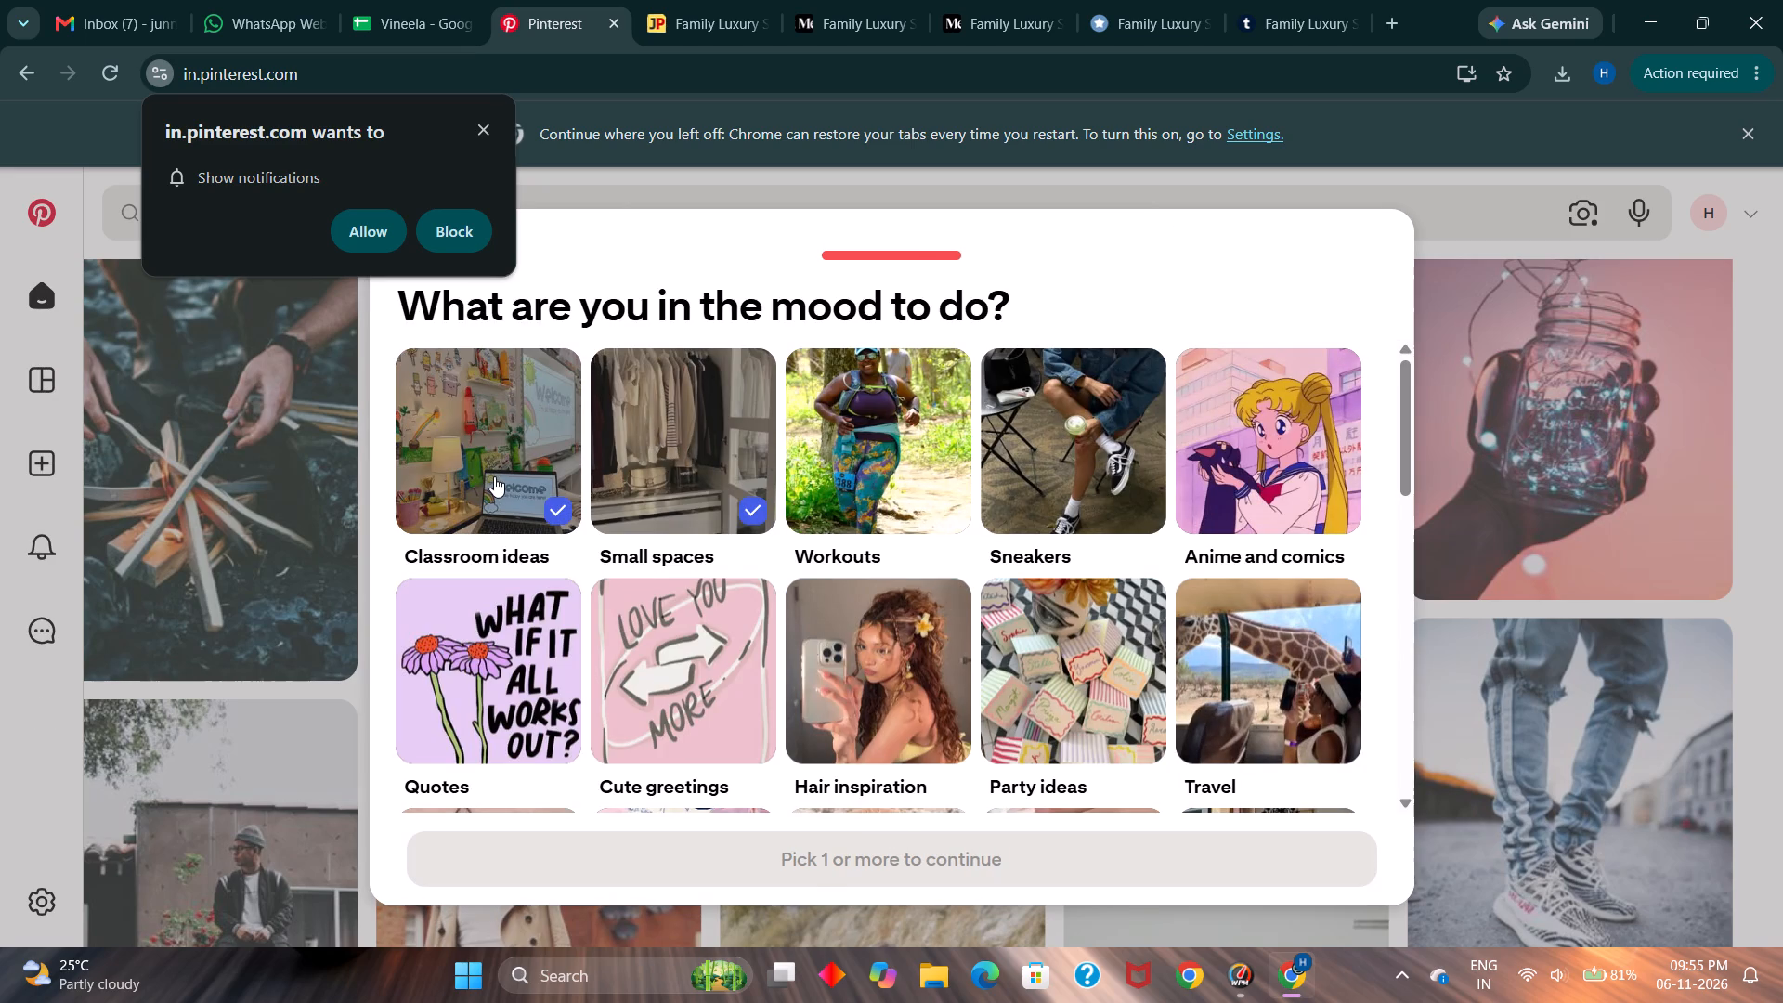
{"action": "left_click", "coordinate": [825, 707]}
{"action": "key", "text": "Down"}
{"action": "key", "text": "Down"}
{"action": "key", "text": "Down"}
{"action": "key", "text": "Down"}
{"action": "key", "text": "Down"}
{"action": "key", "text": "Down"}
{"action": "key", "text": "Down"}
{"action": "key", "text": "Down"}
{"action": "key", "text": "Down"}
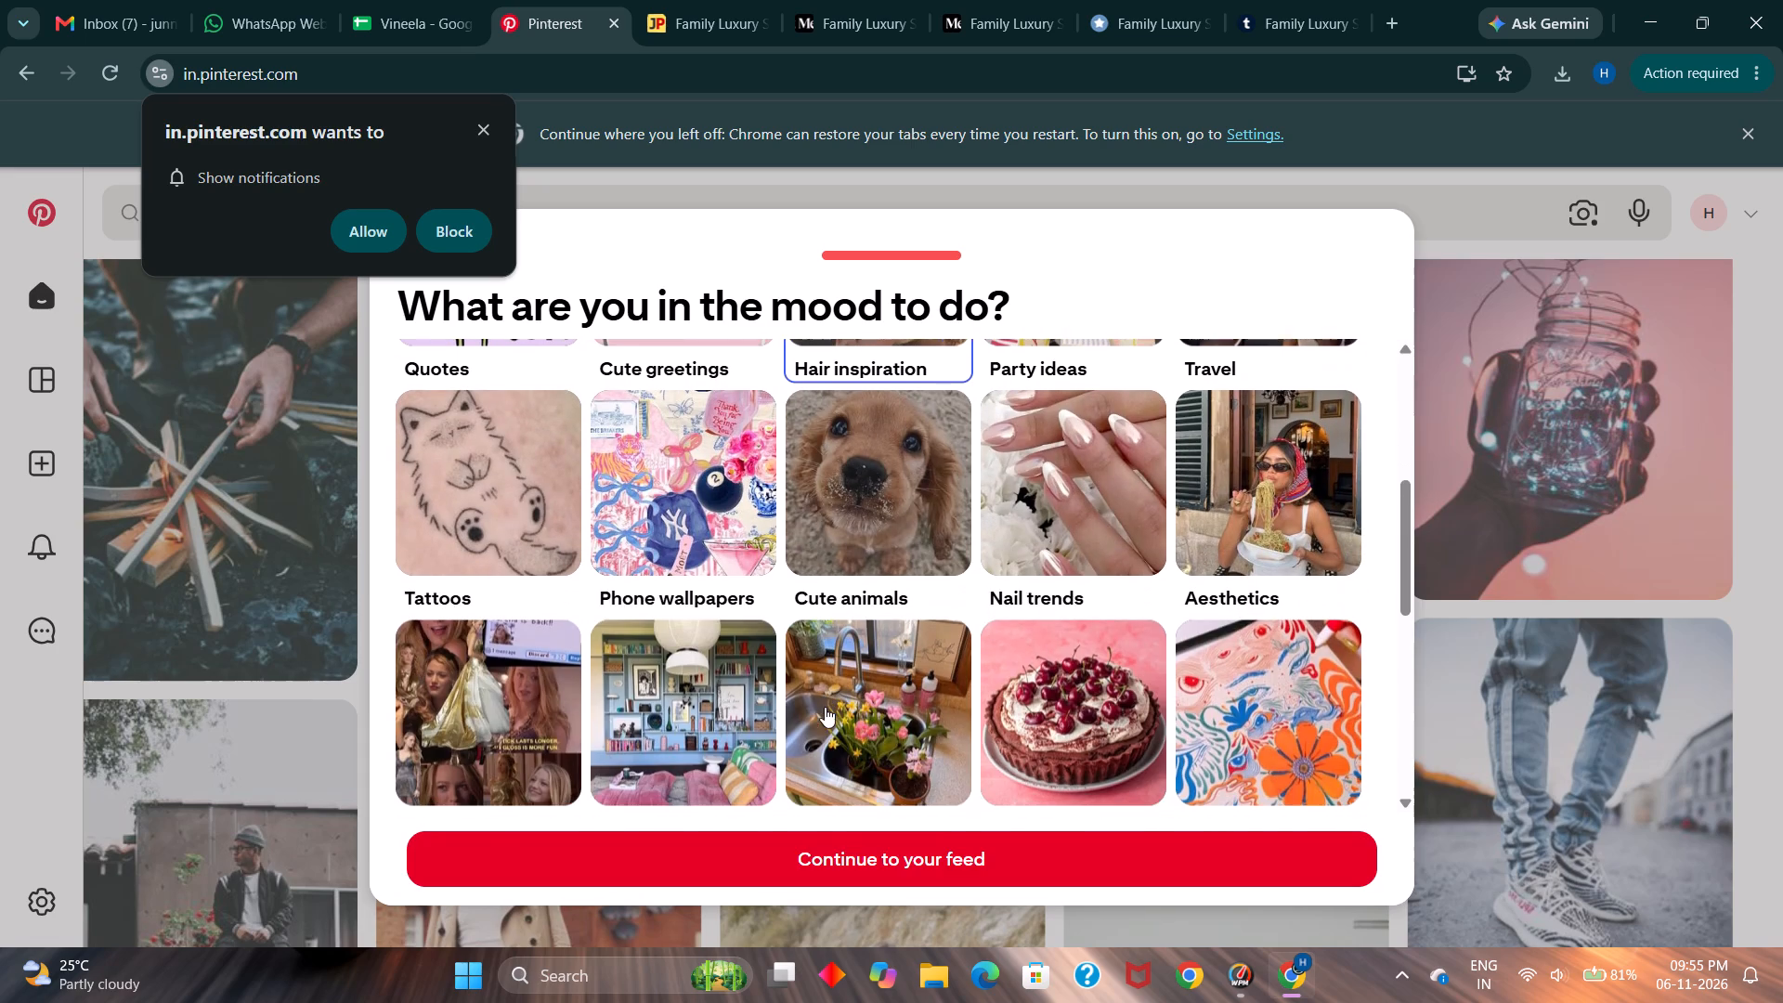
{"action": "left_click", "coordinate": [905, 853]}
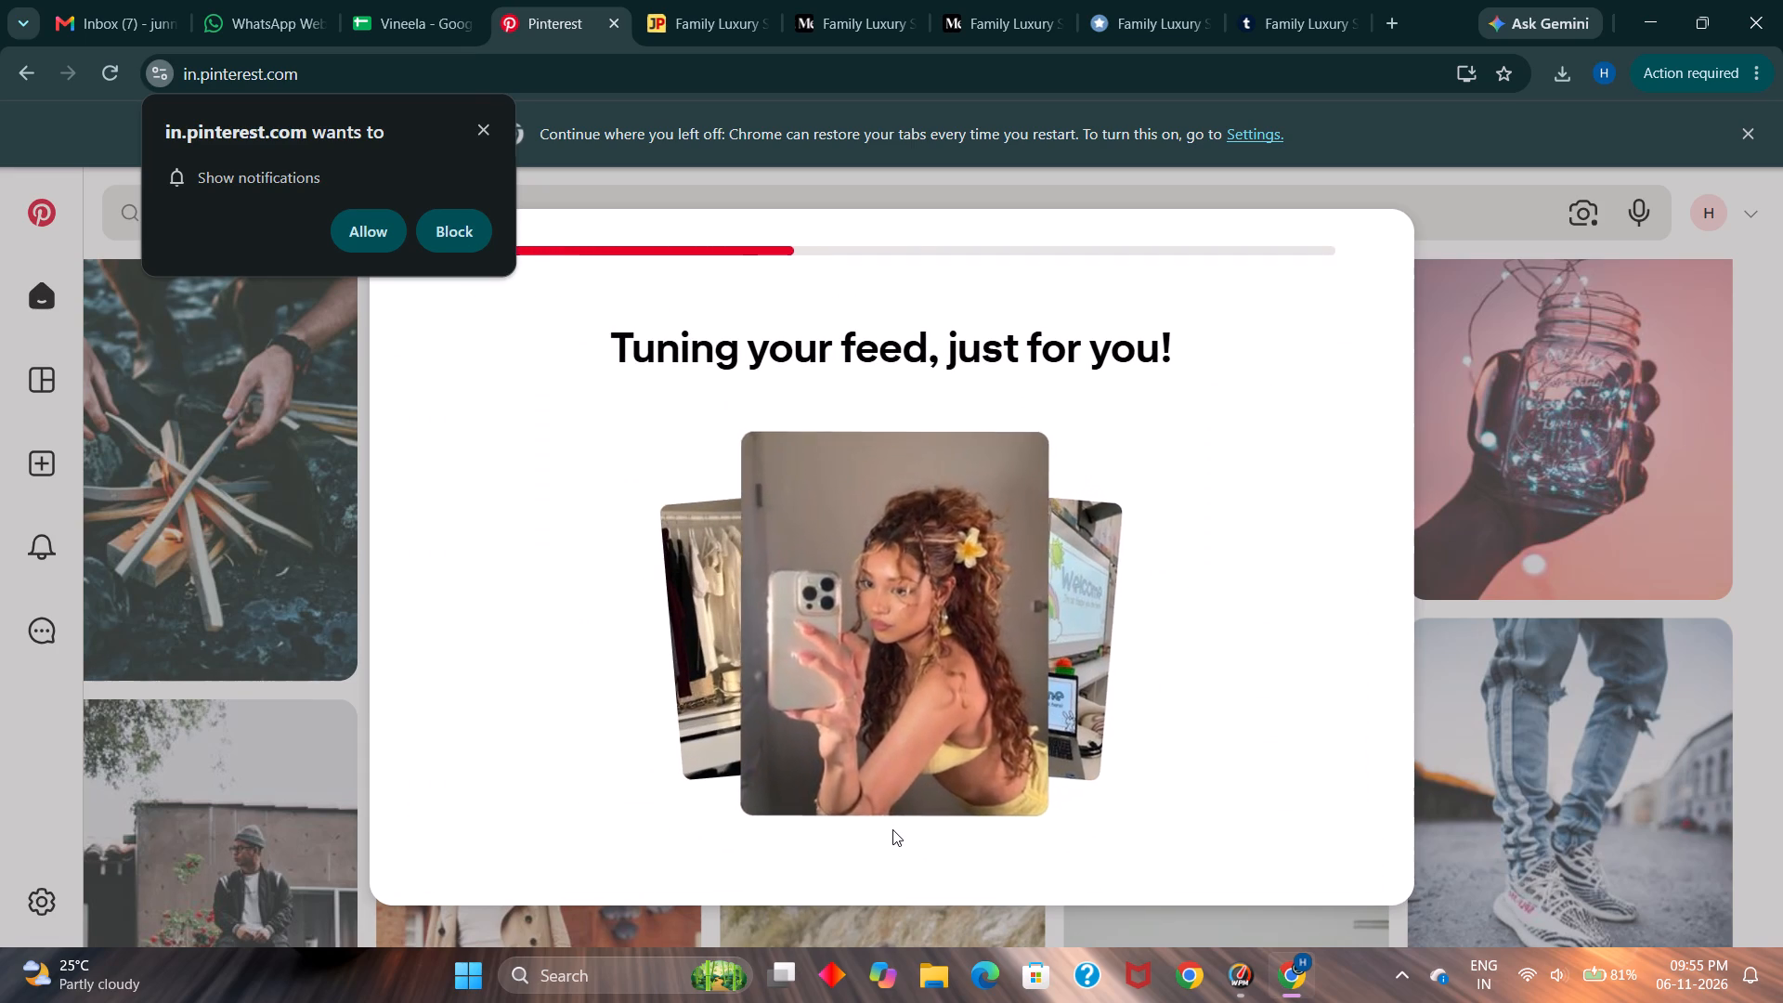
{"action": "left_click", "coordinate": [481, 128]}
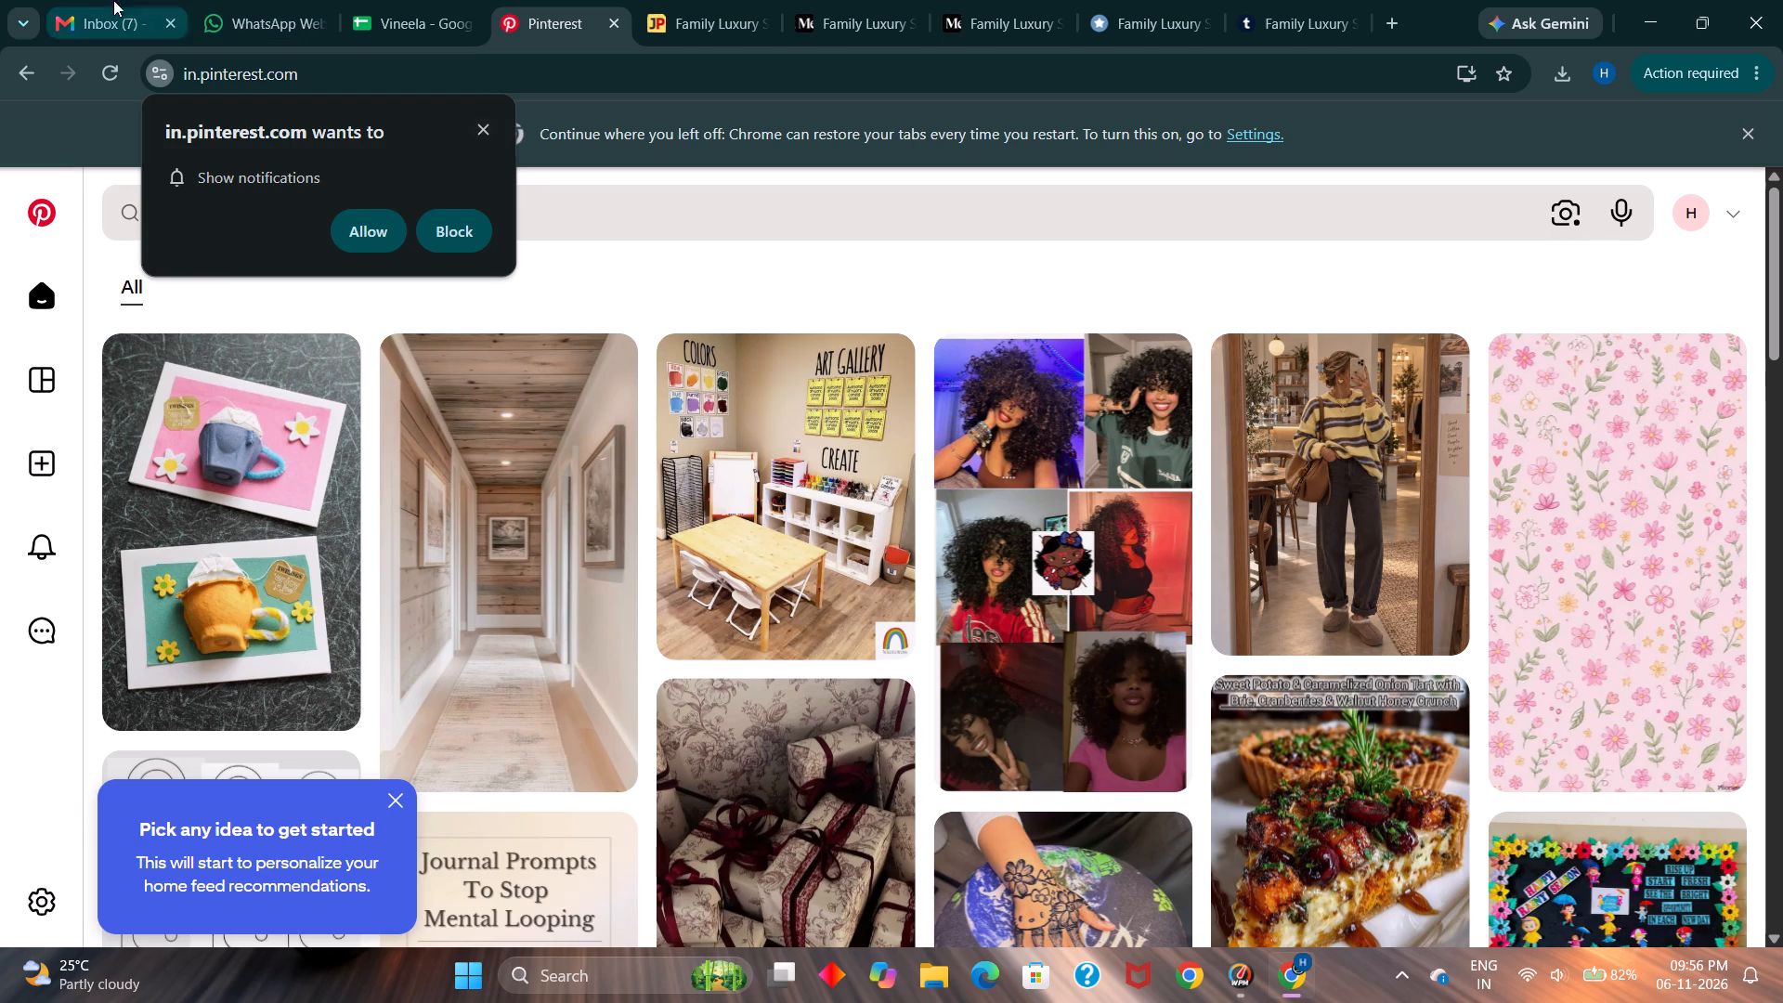
Start a new Pin and upload the image "family" from the Downloads folder as its media.
{"action": "left_click", "coordinate": [43, 467]}
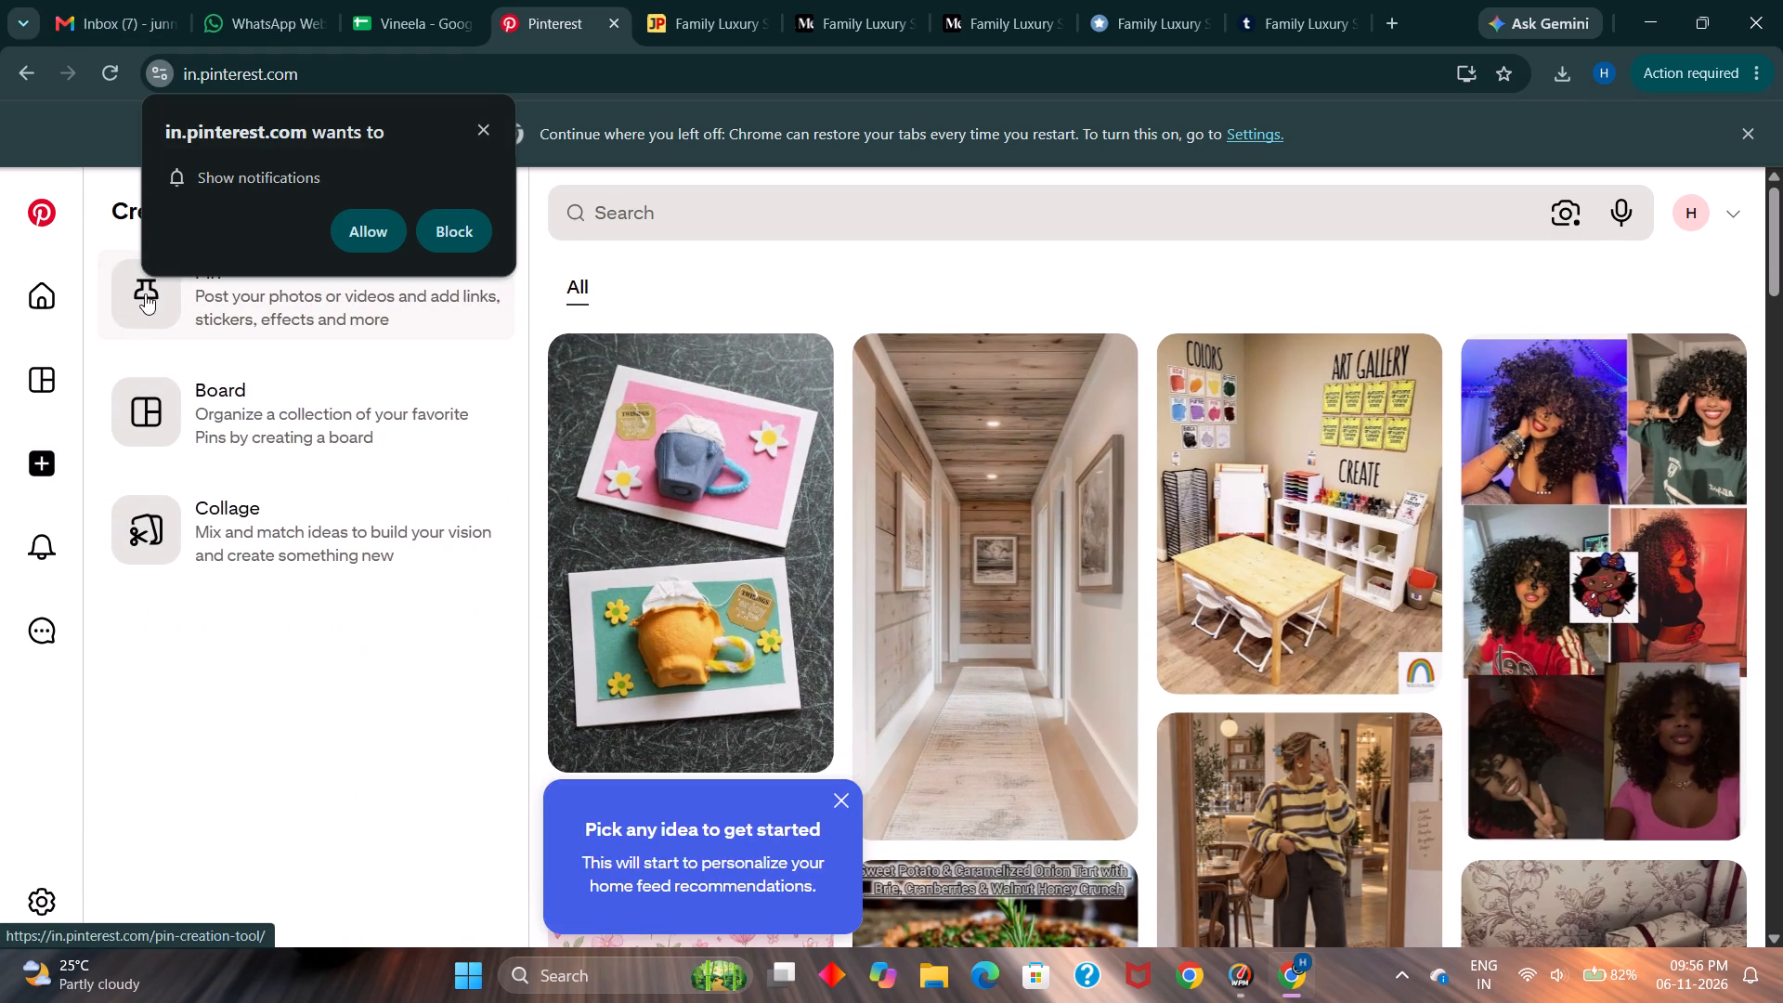
{"action": "left_click", "coordinate": [146, 293]}
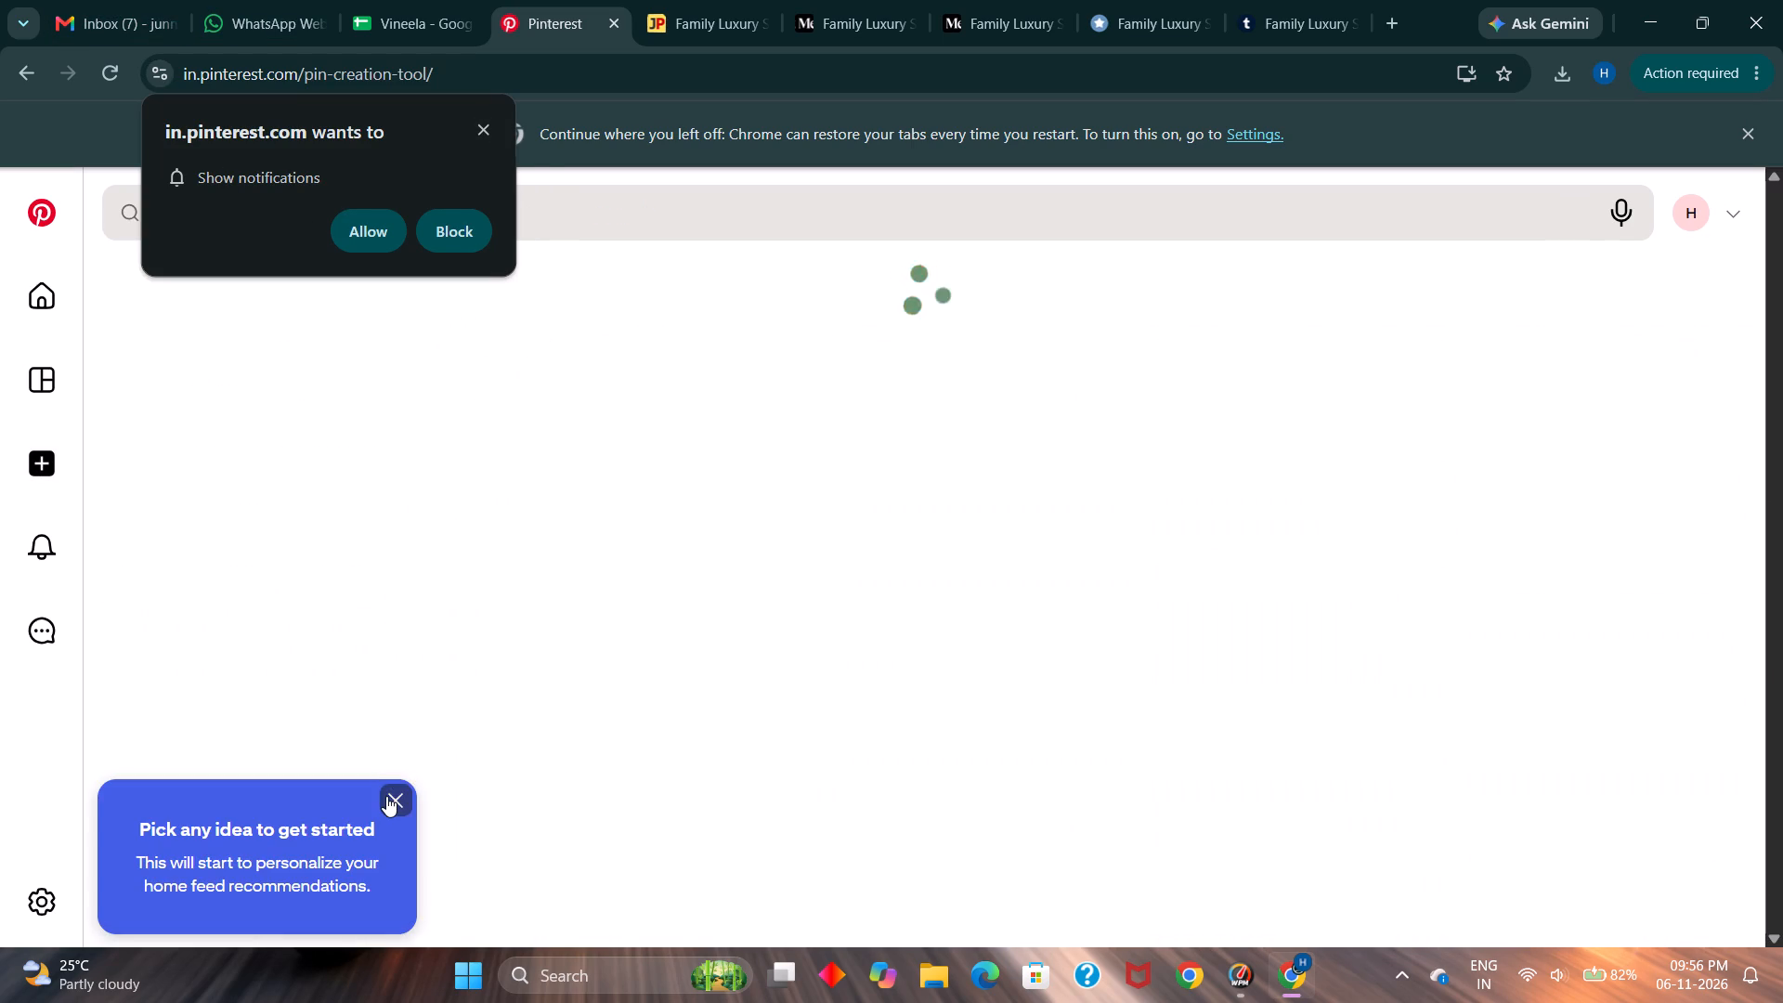
{"action": "left_click", "coordinate": [389, 796]}
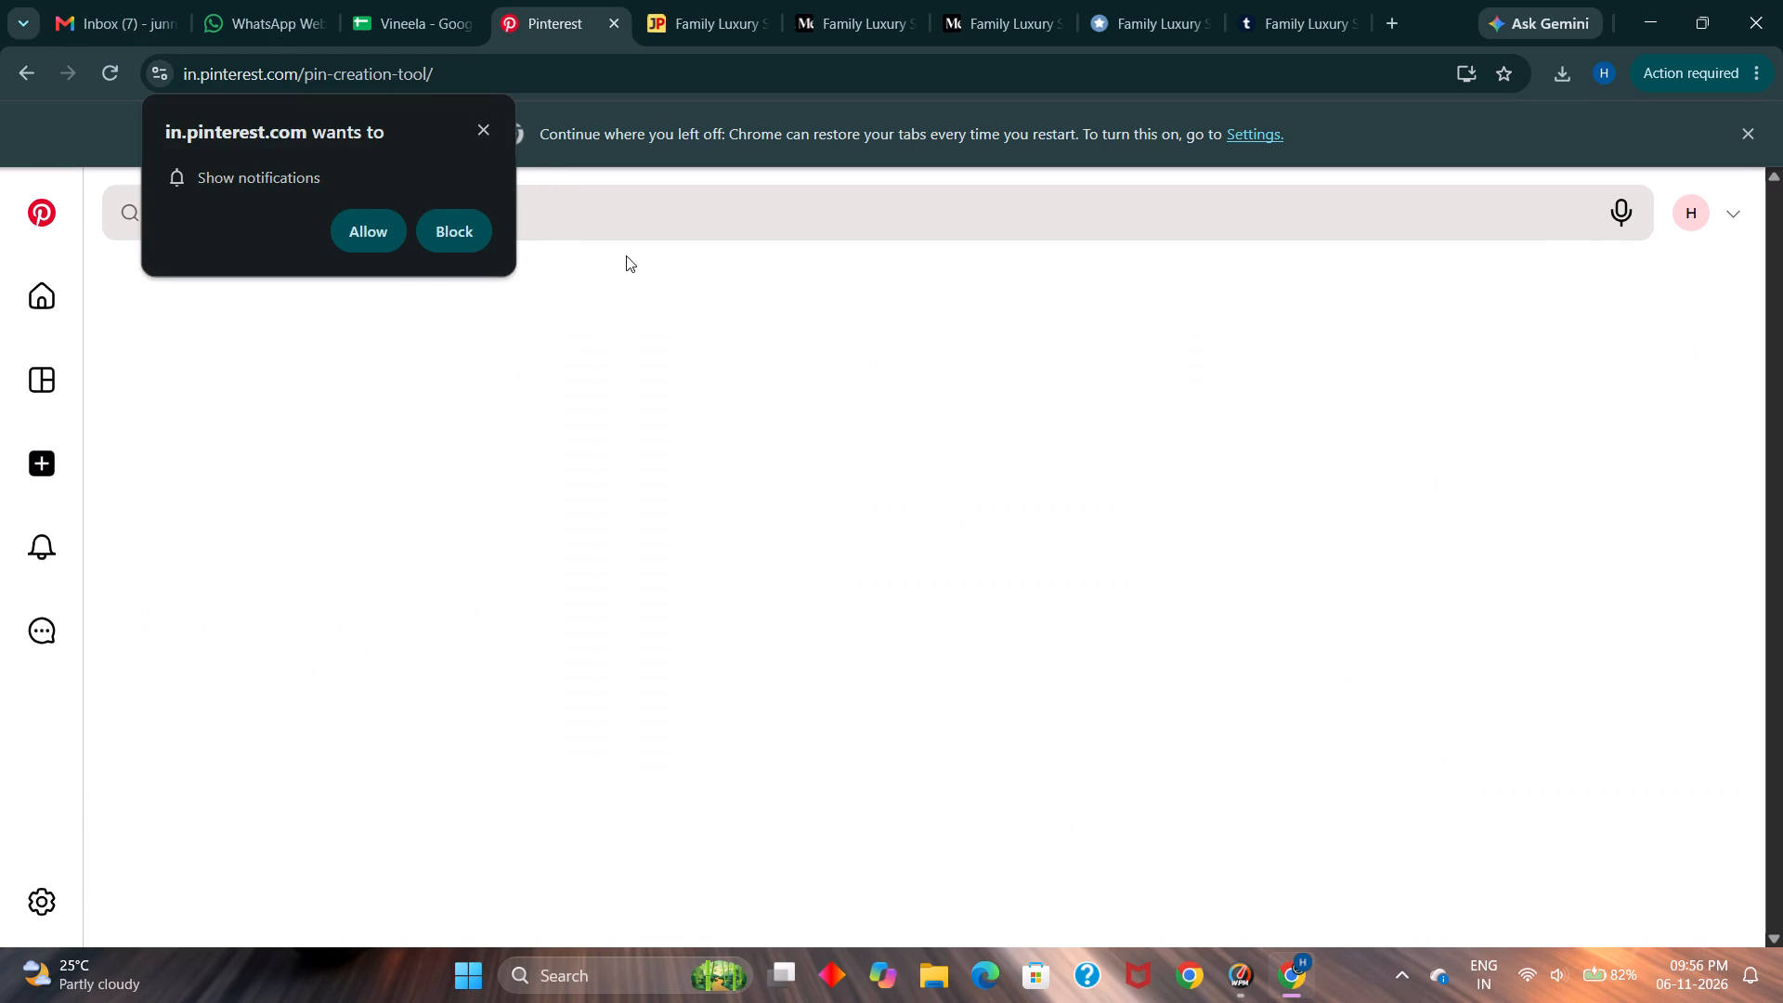
{"action": "left_click", "coordinate": [539, 22]}
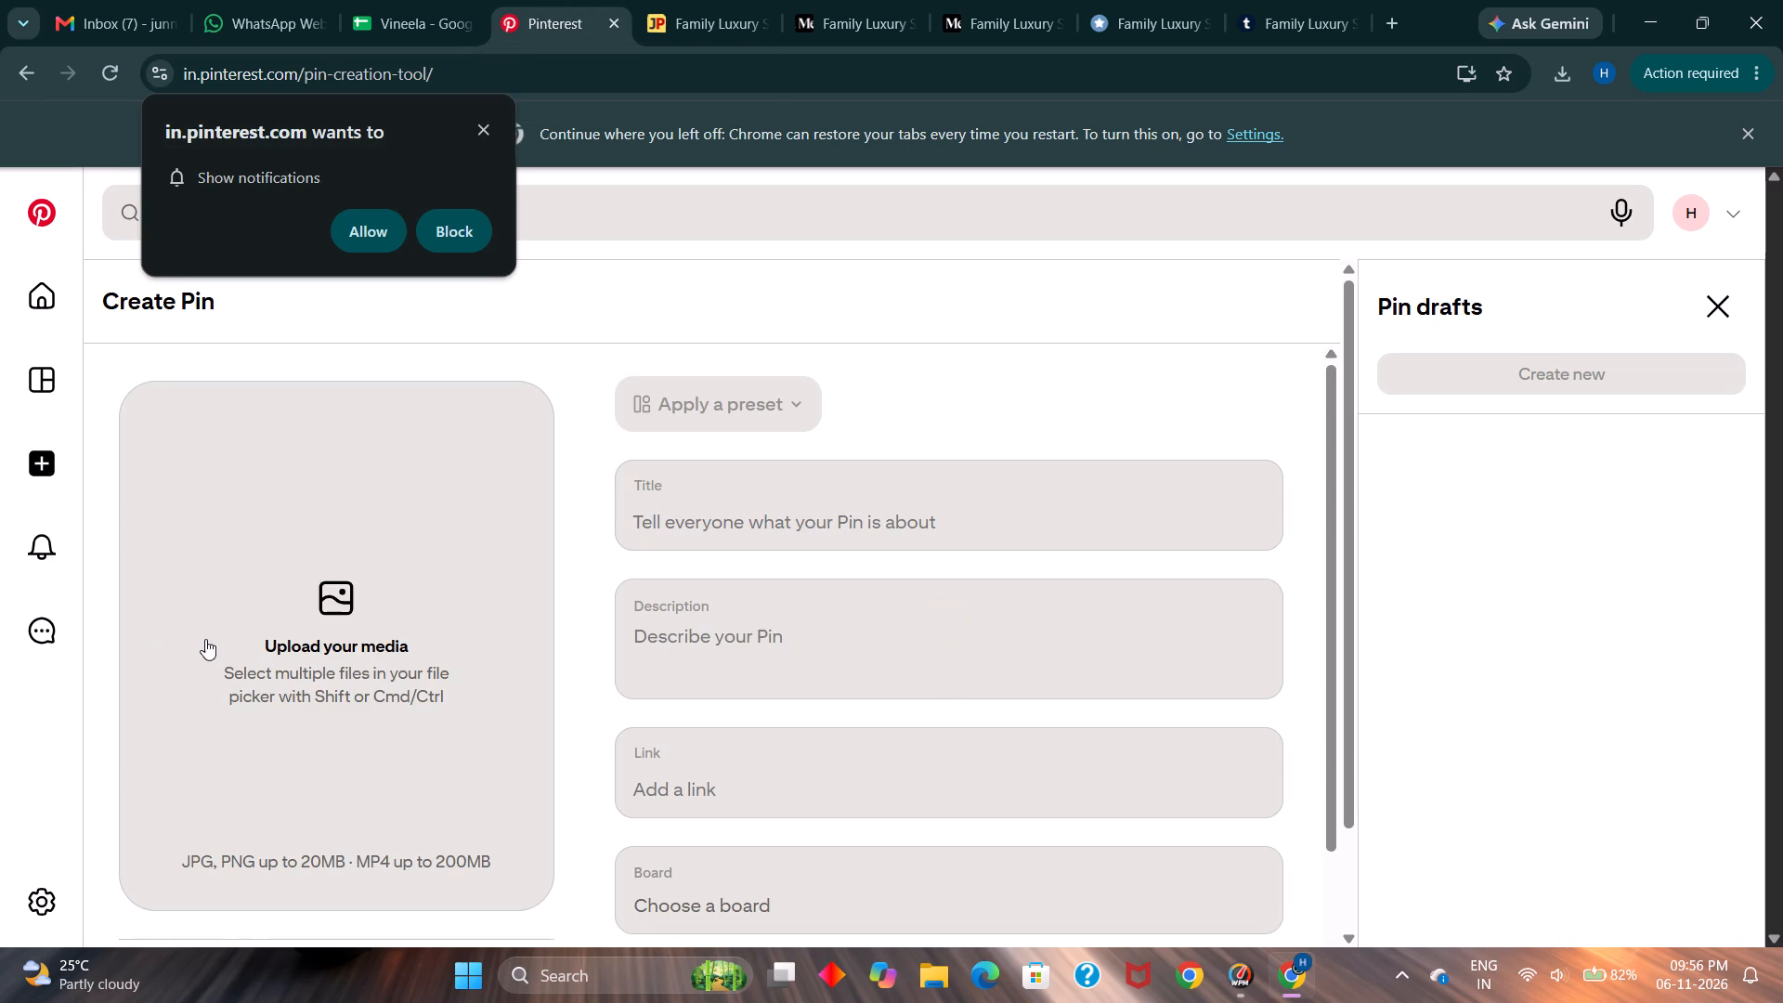
{"action": "left_click", "coordinate": [346, 594]}
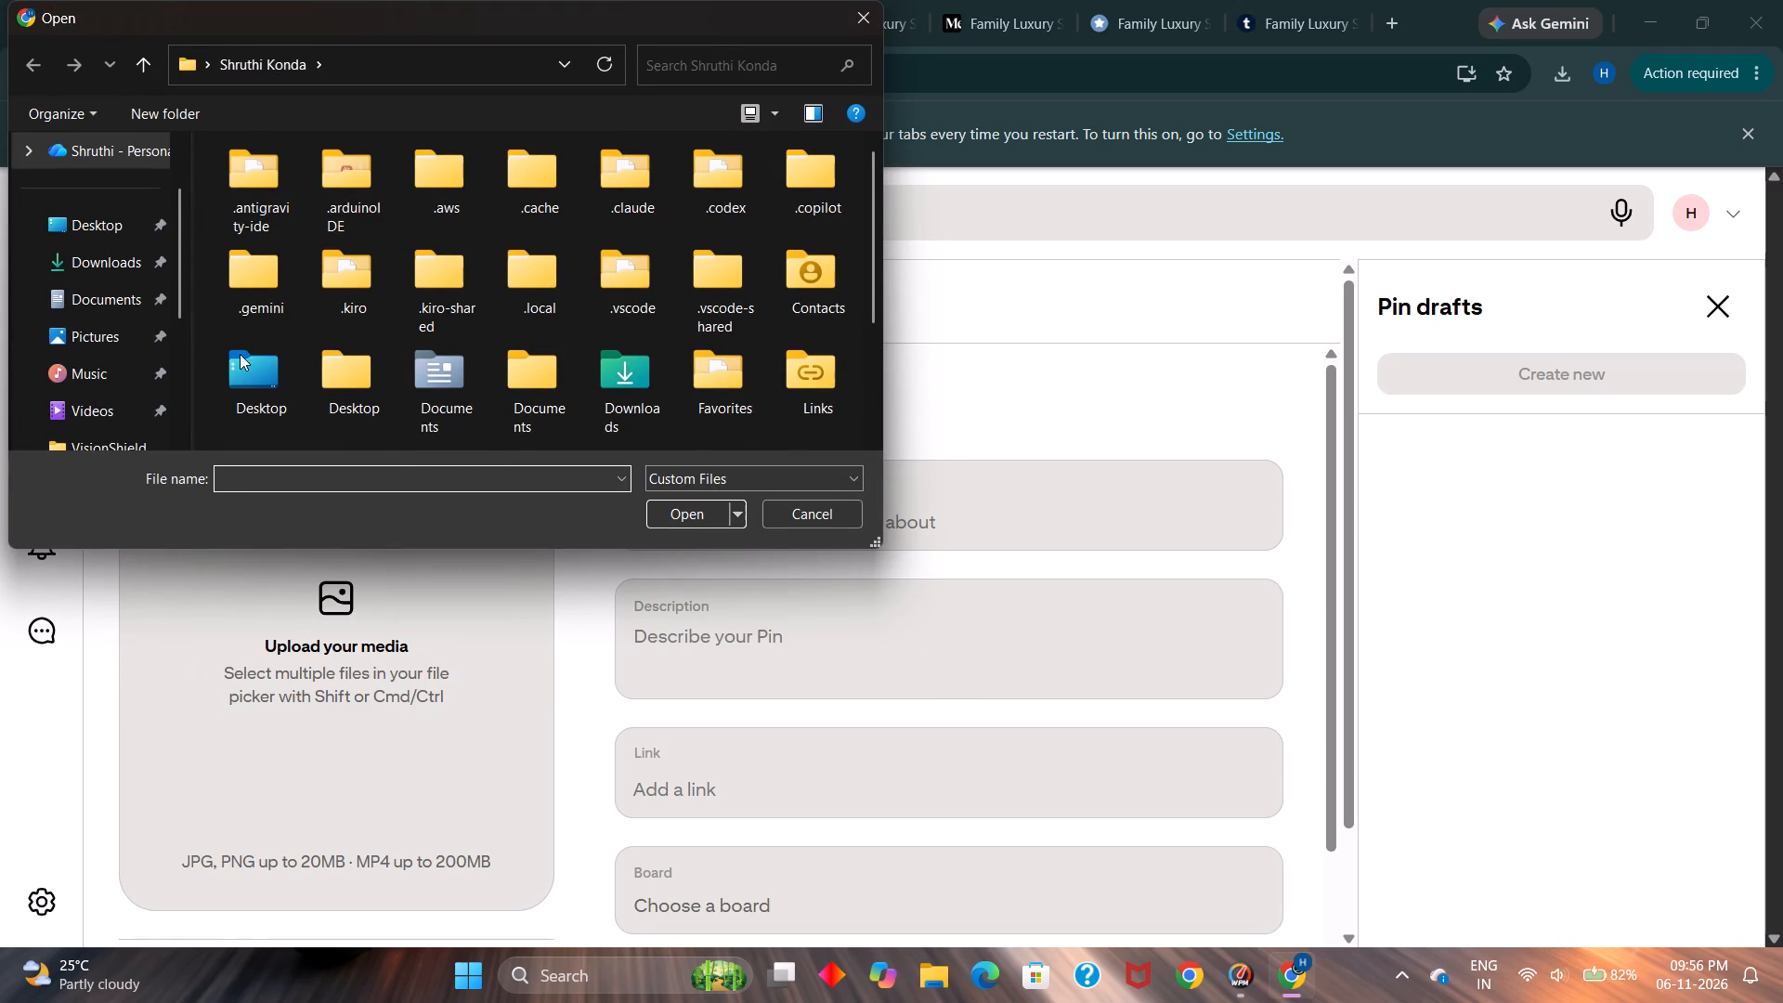
{"action": "left_click", "coordinate": [120, 272]}
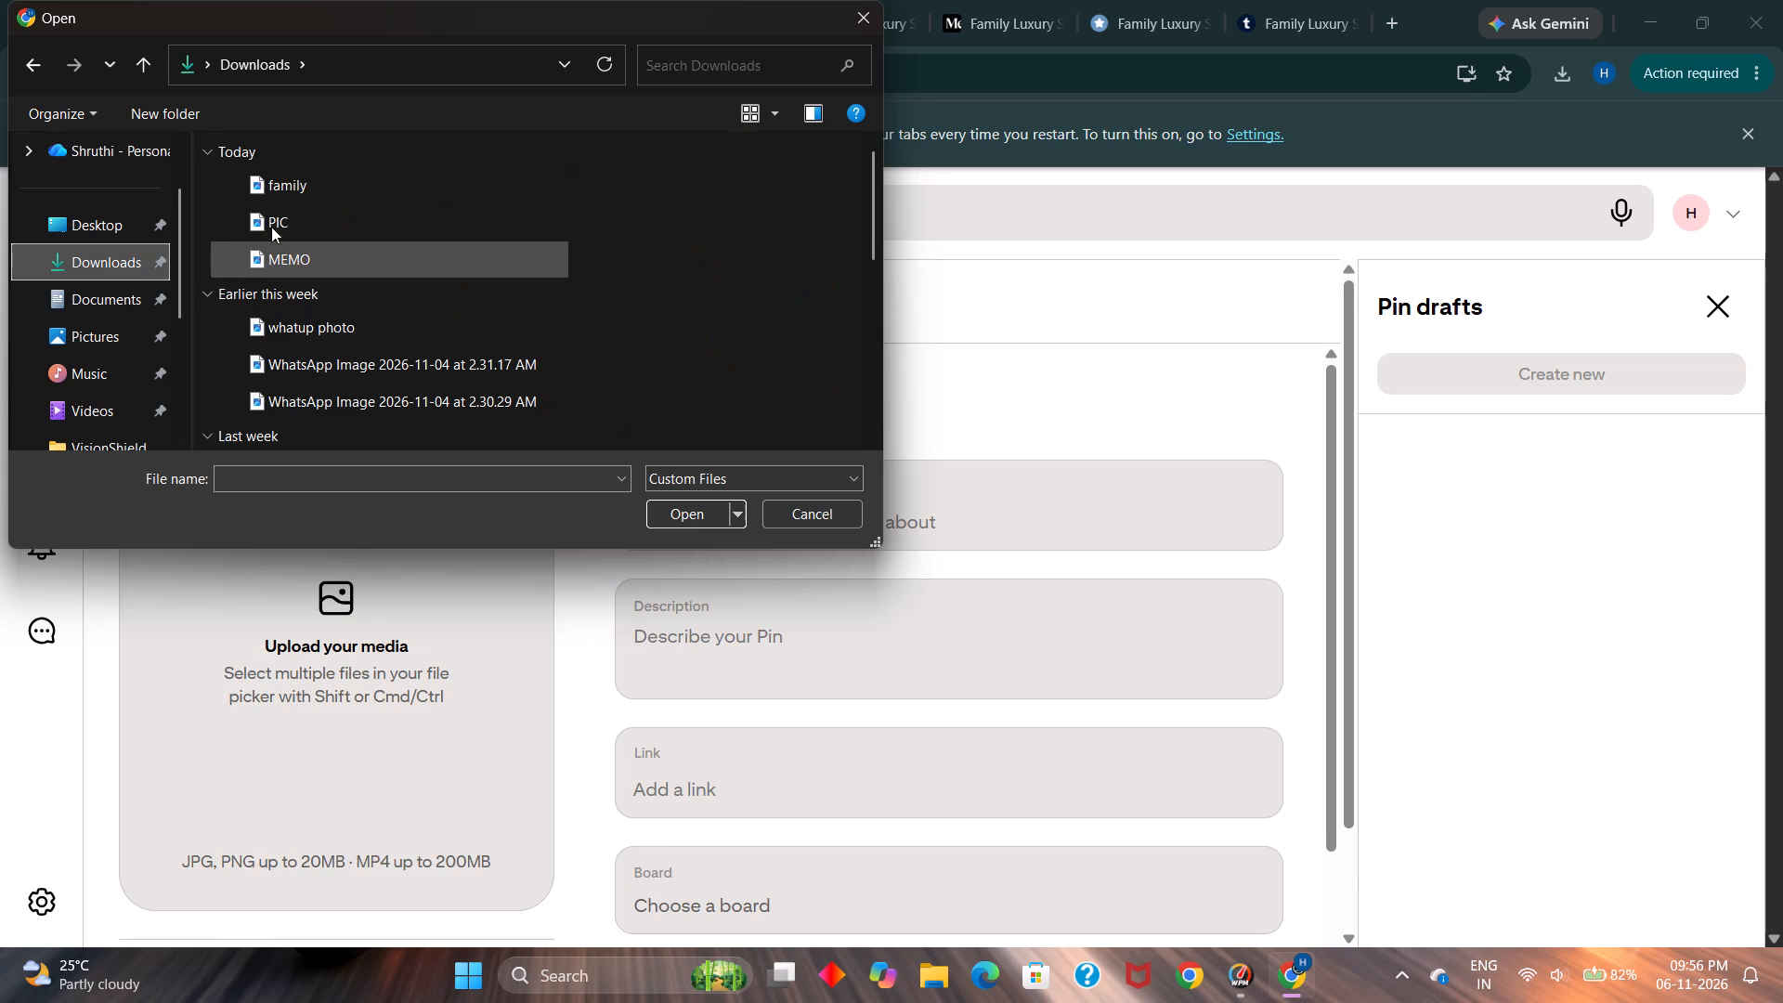
{"action": "left_click", "coordinate": [282, 185]}
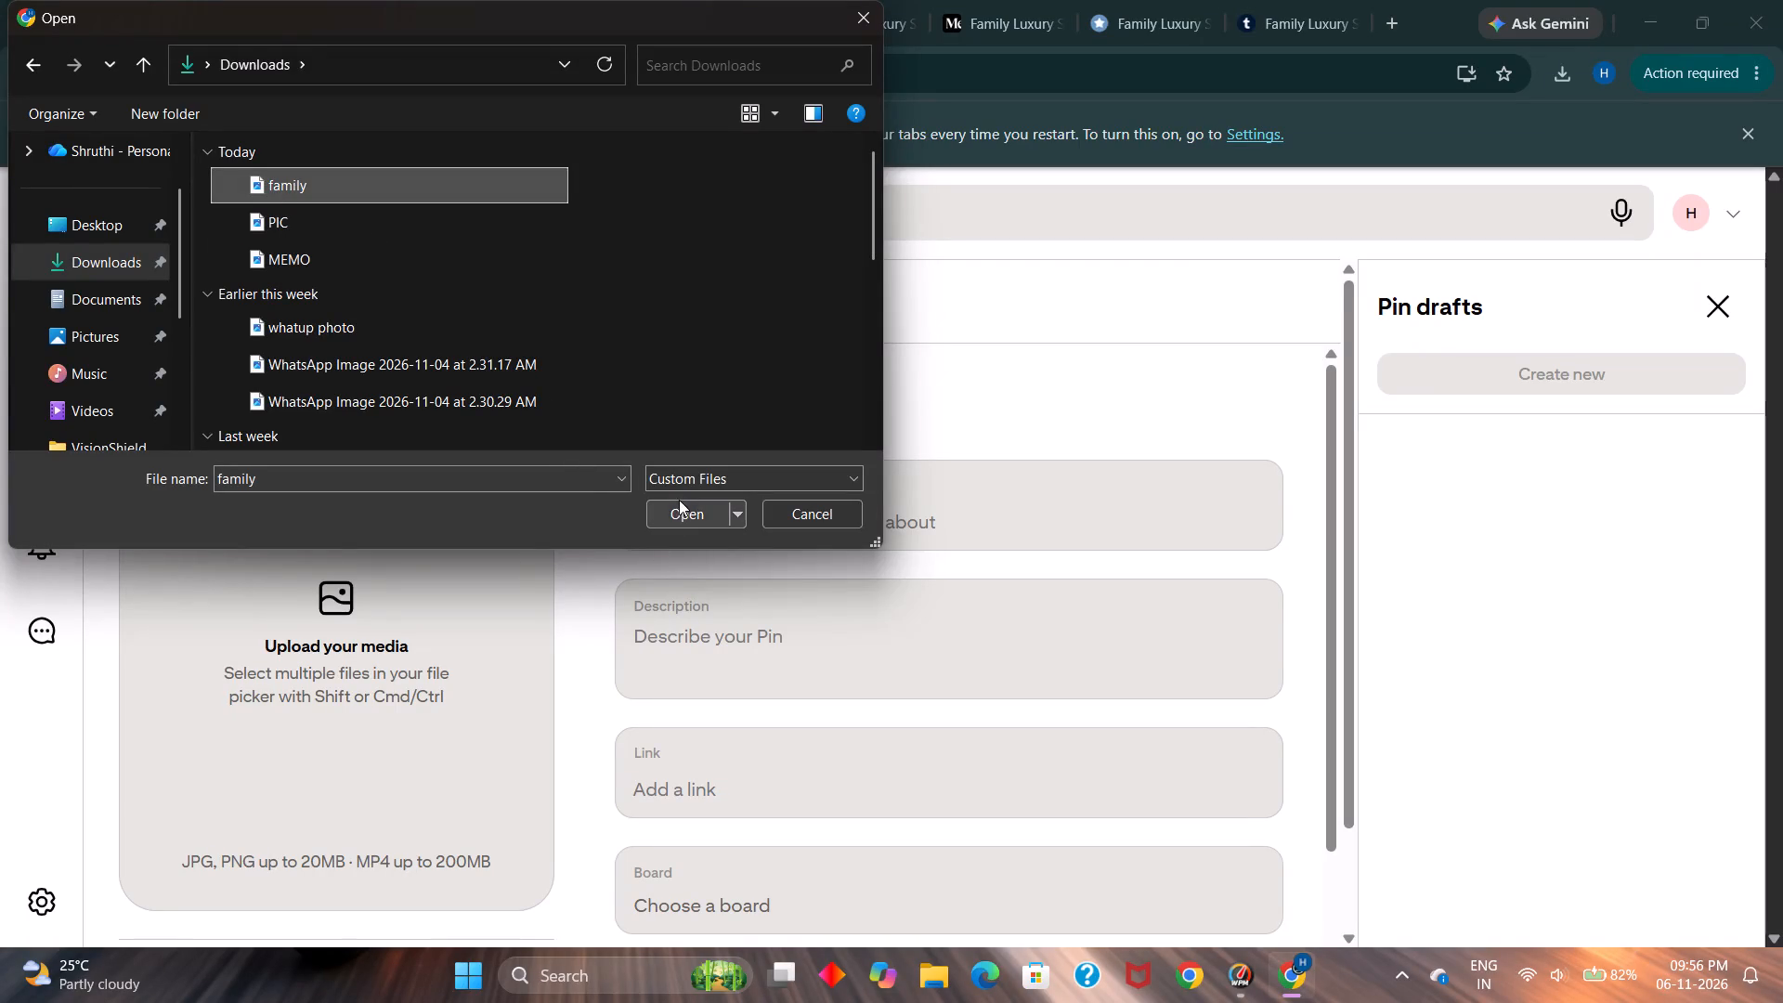
{"action": "left_click", "coordinate": [680, 514]}
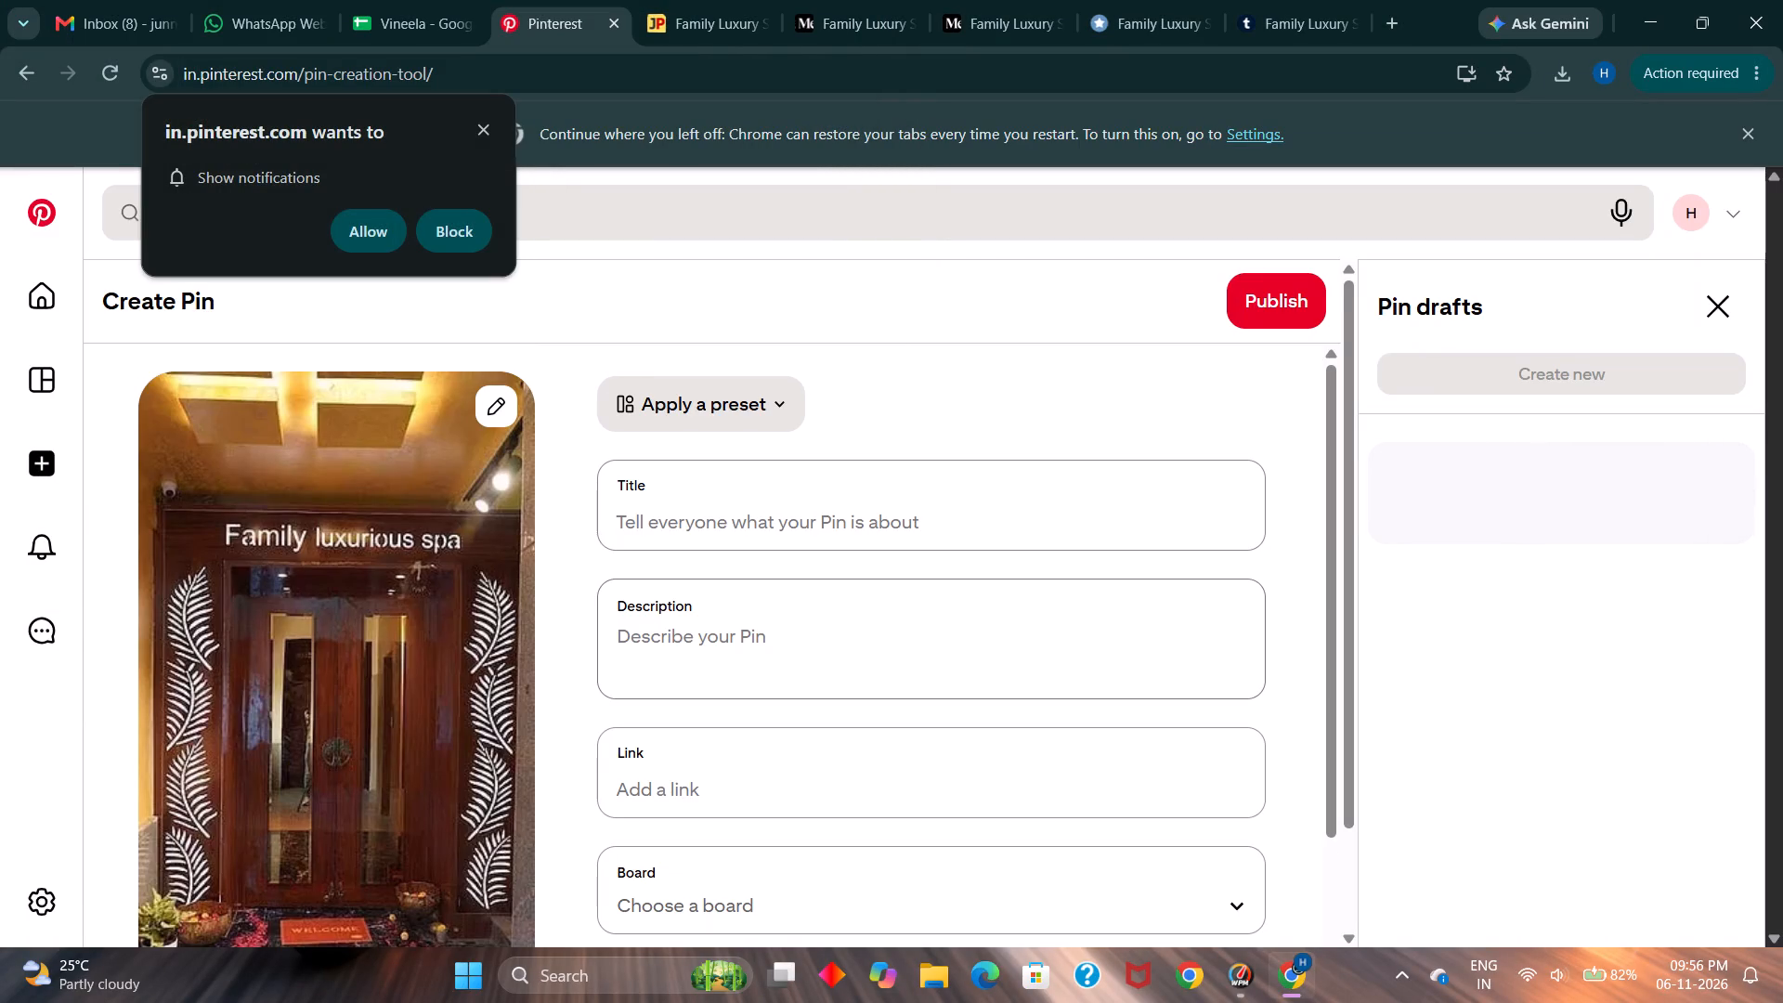
{"action": "right_click", "coordinate": [364, 480]}
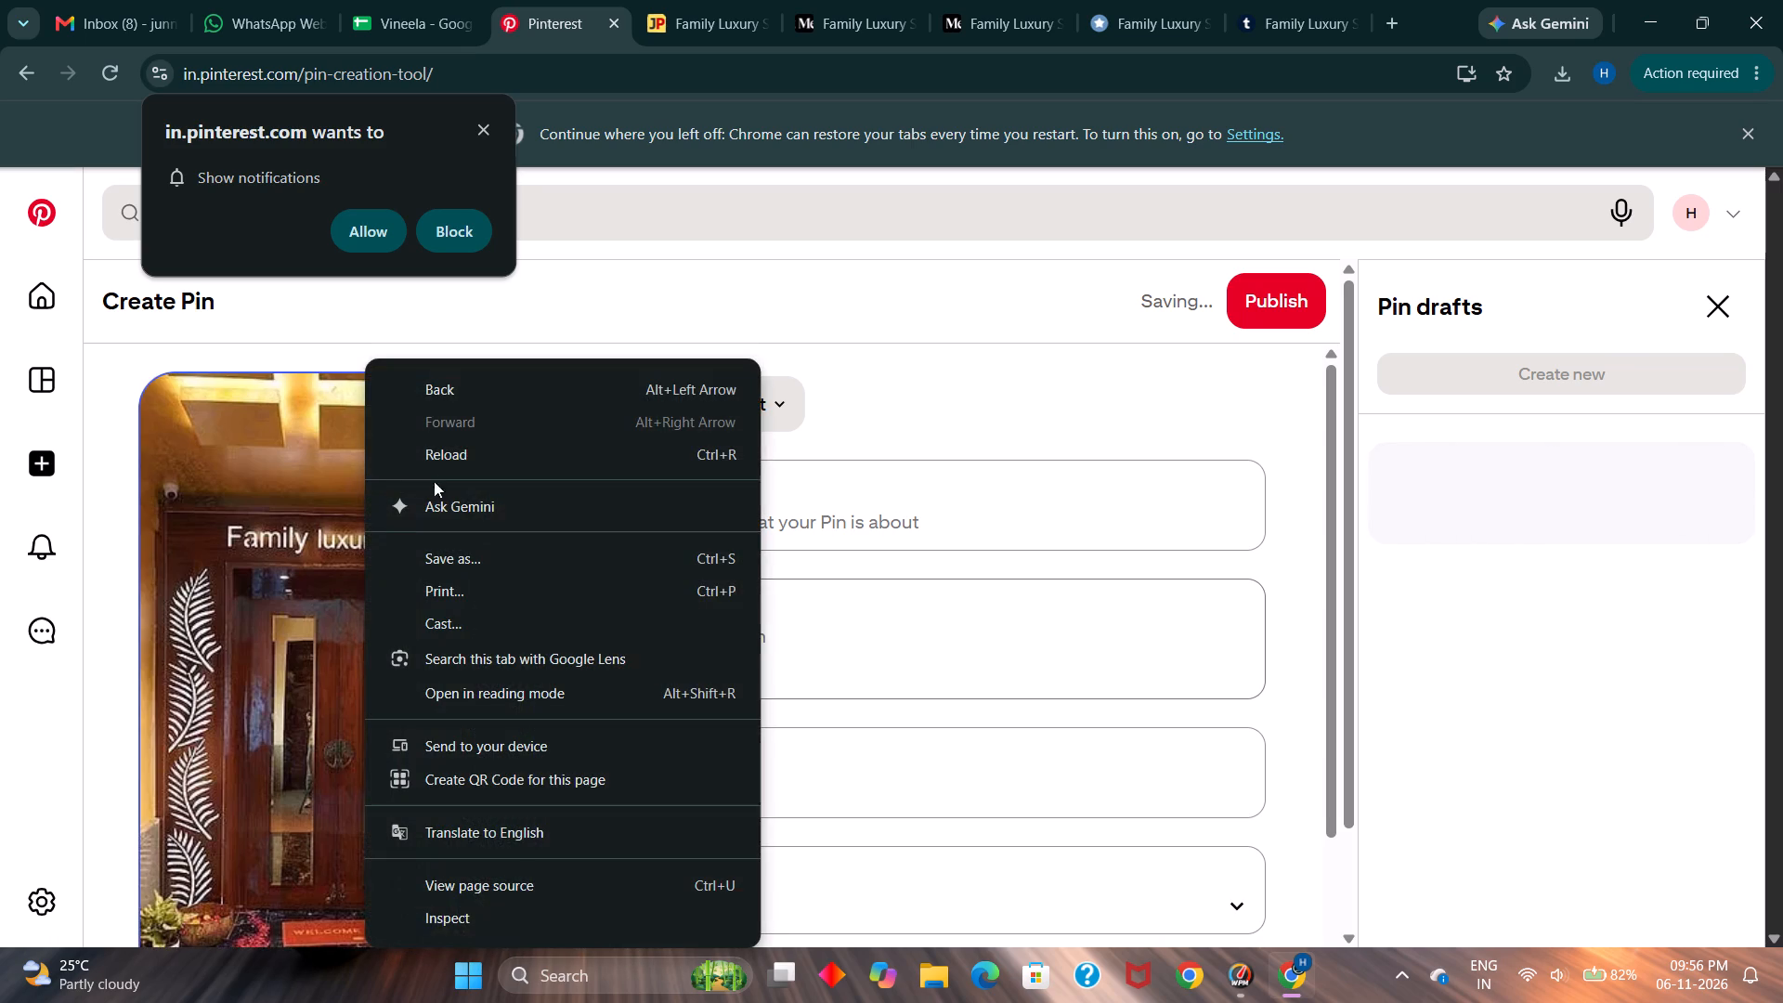
{"action": "left_click", "coordinate": [903, 417]}
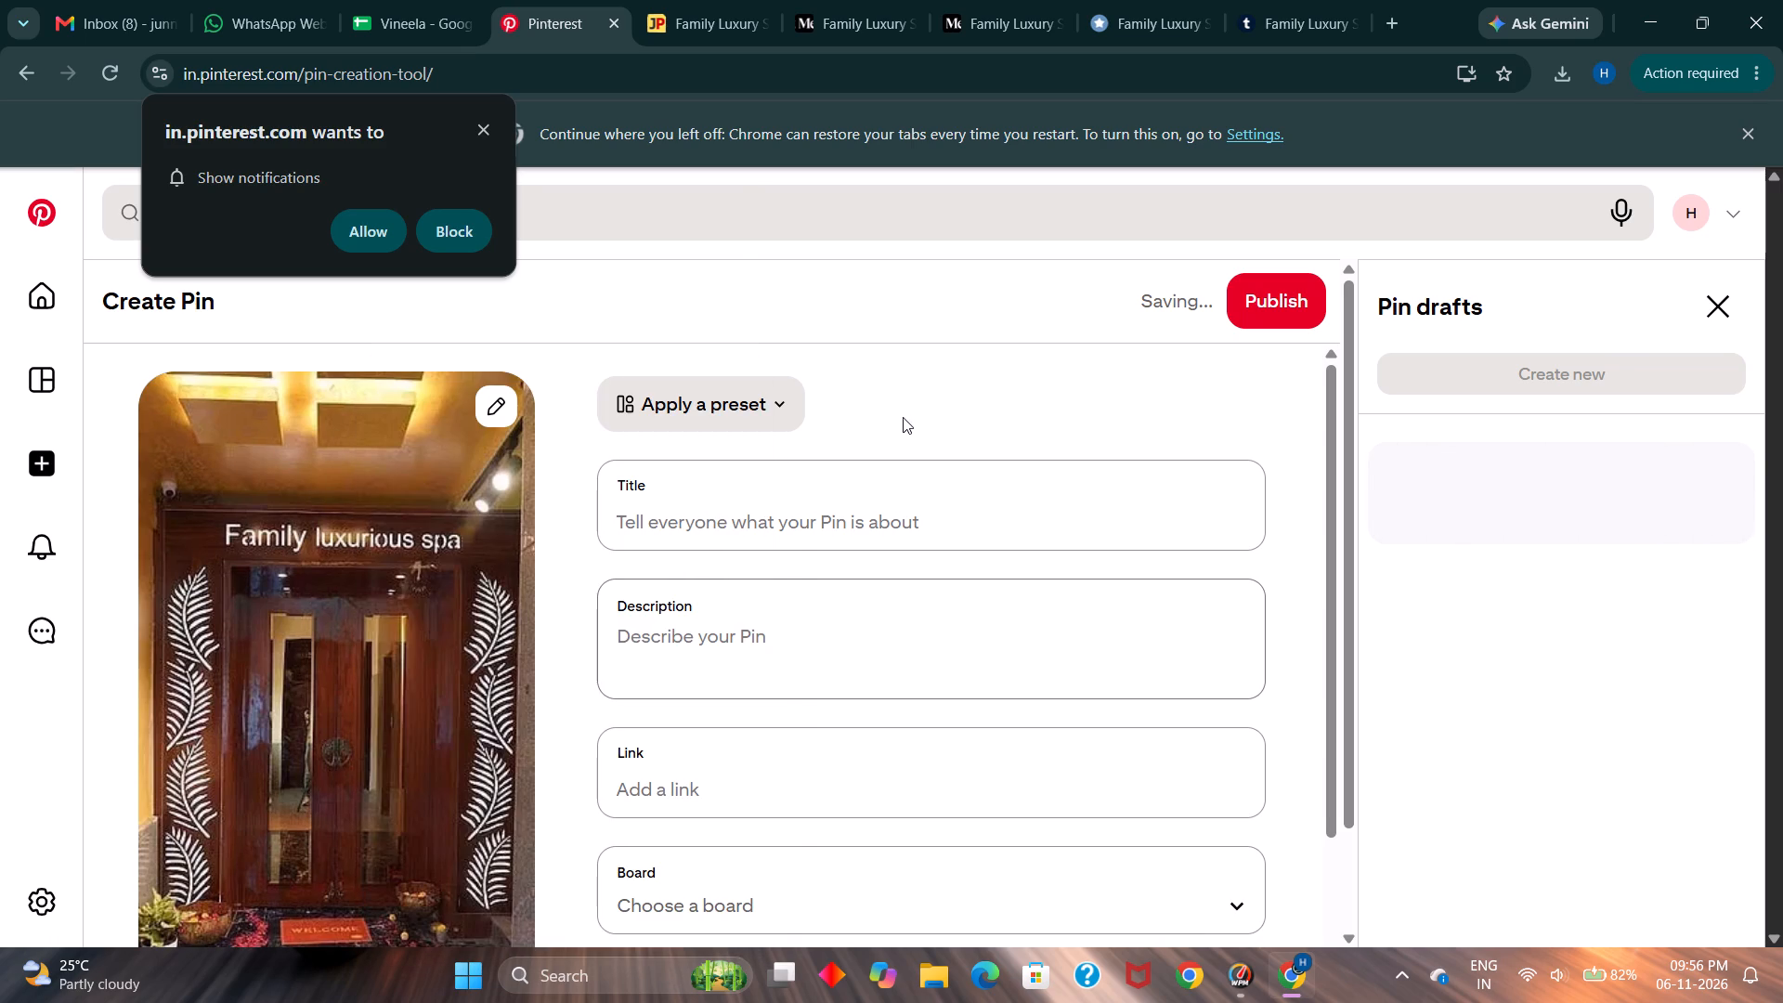
Copy the headline "Family Luxury Spa Jubilee Hills — Premium Spa in Jubilee Hills" from the Medium post into the Pin's title.
{"action": "left_click", "coordinate": [730, 505]}
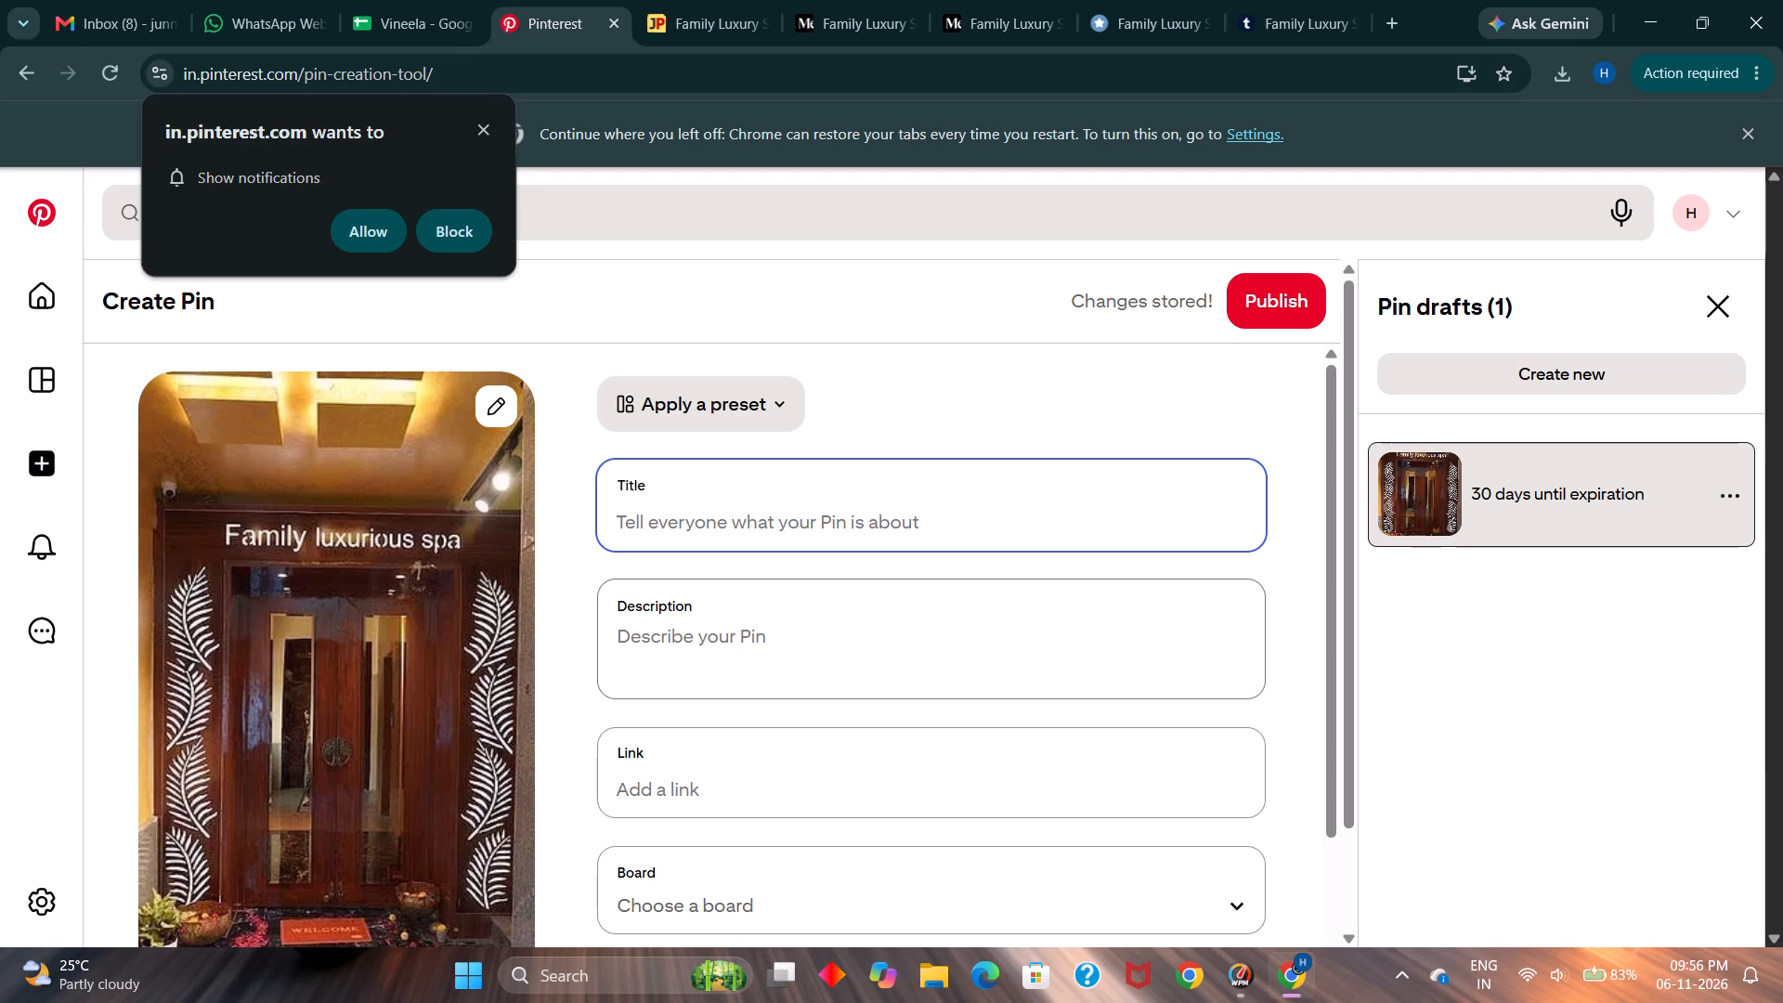
{"action": "left_click", "coordinate": [818, 32]}
{"action": "triple_click", "coordinate": [725, 276]}
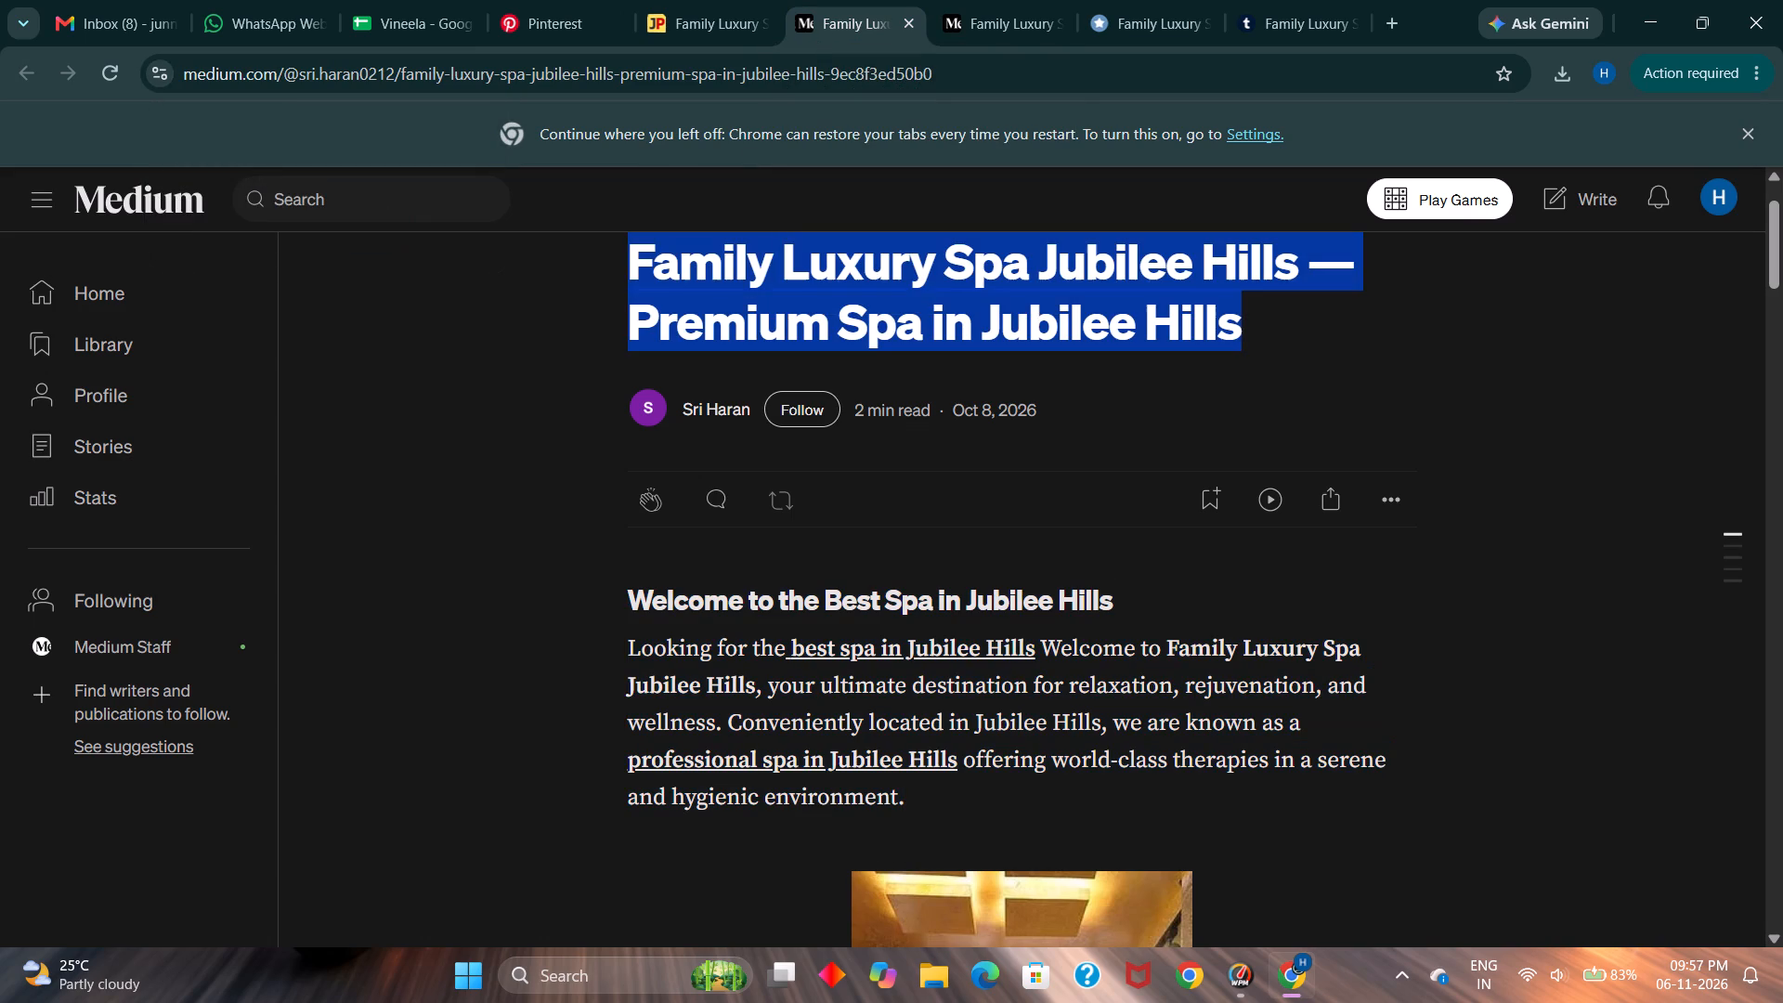
{"action": "key", "text": "ctrl+c"}
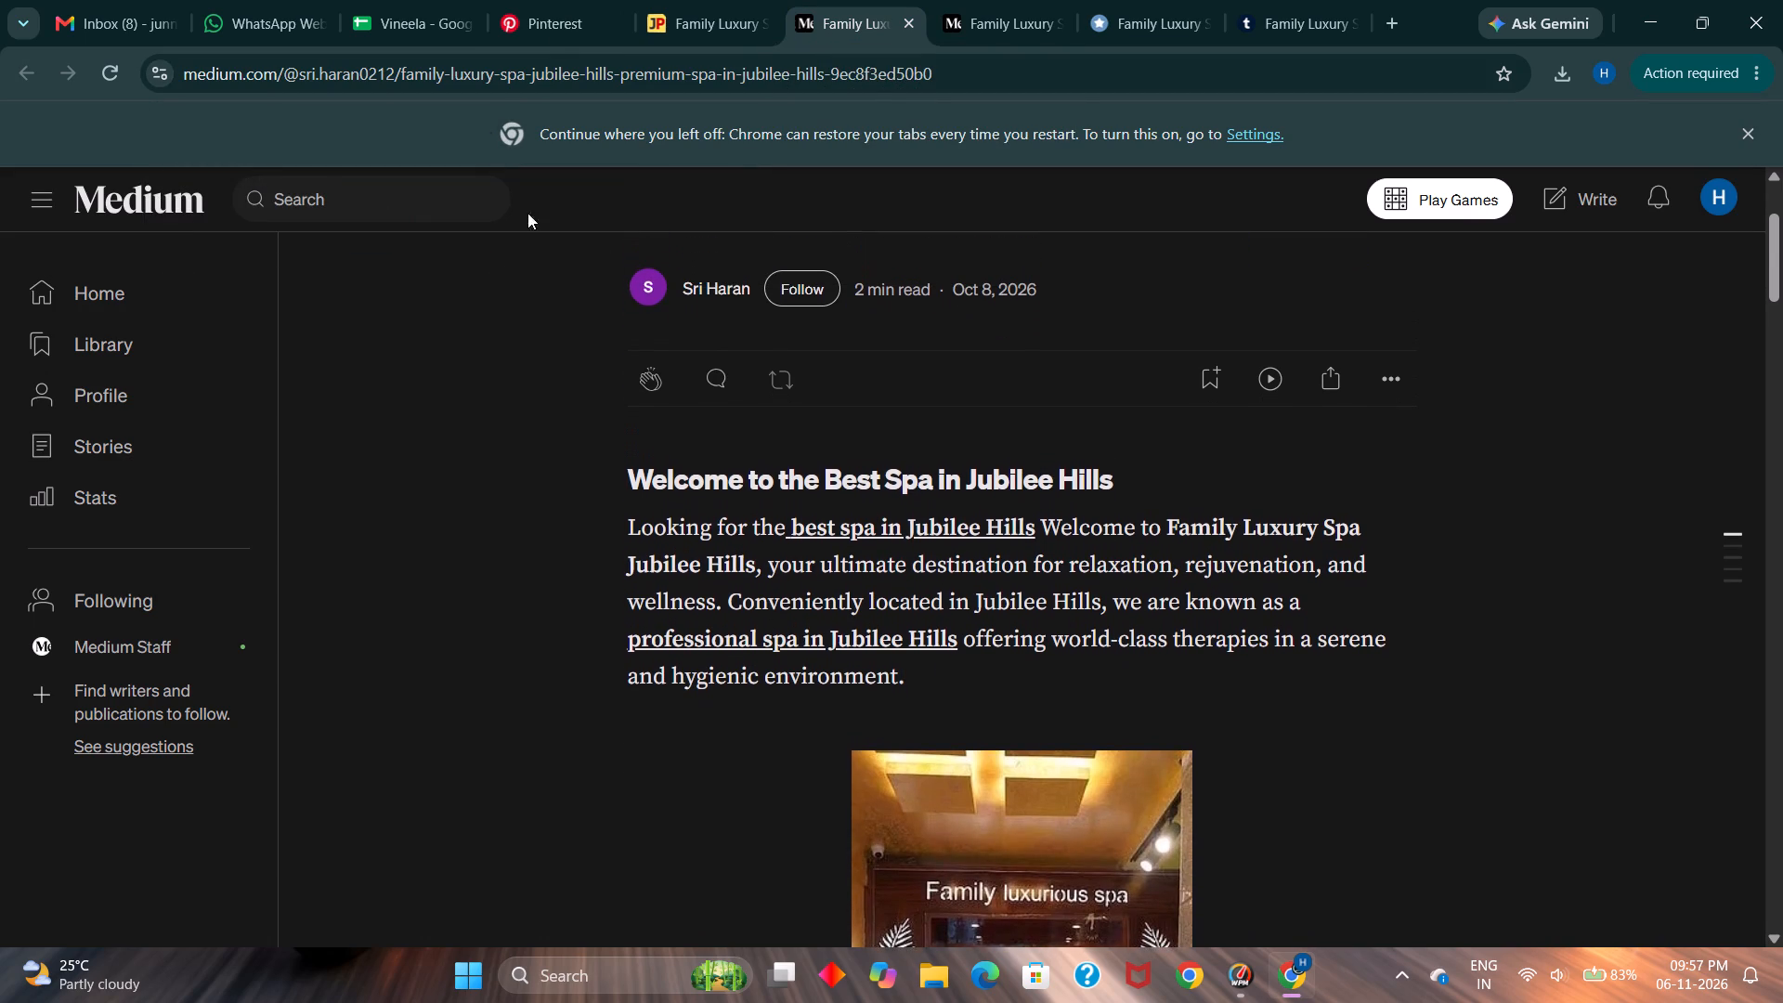
{"action": "left_click", "coordinate": [571, 26]}
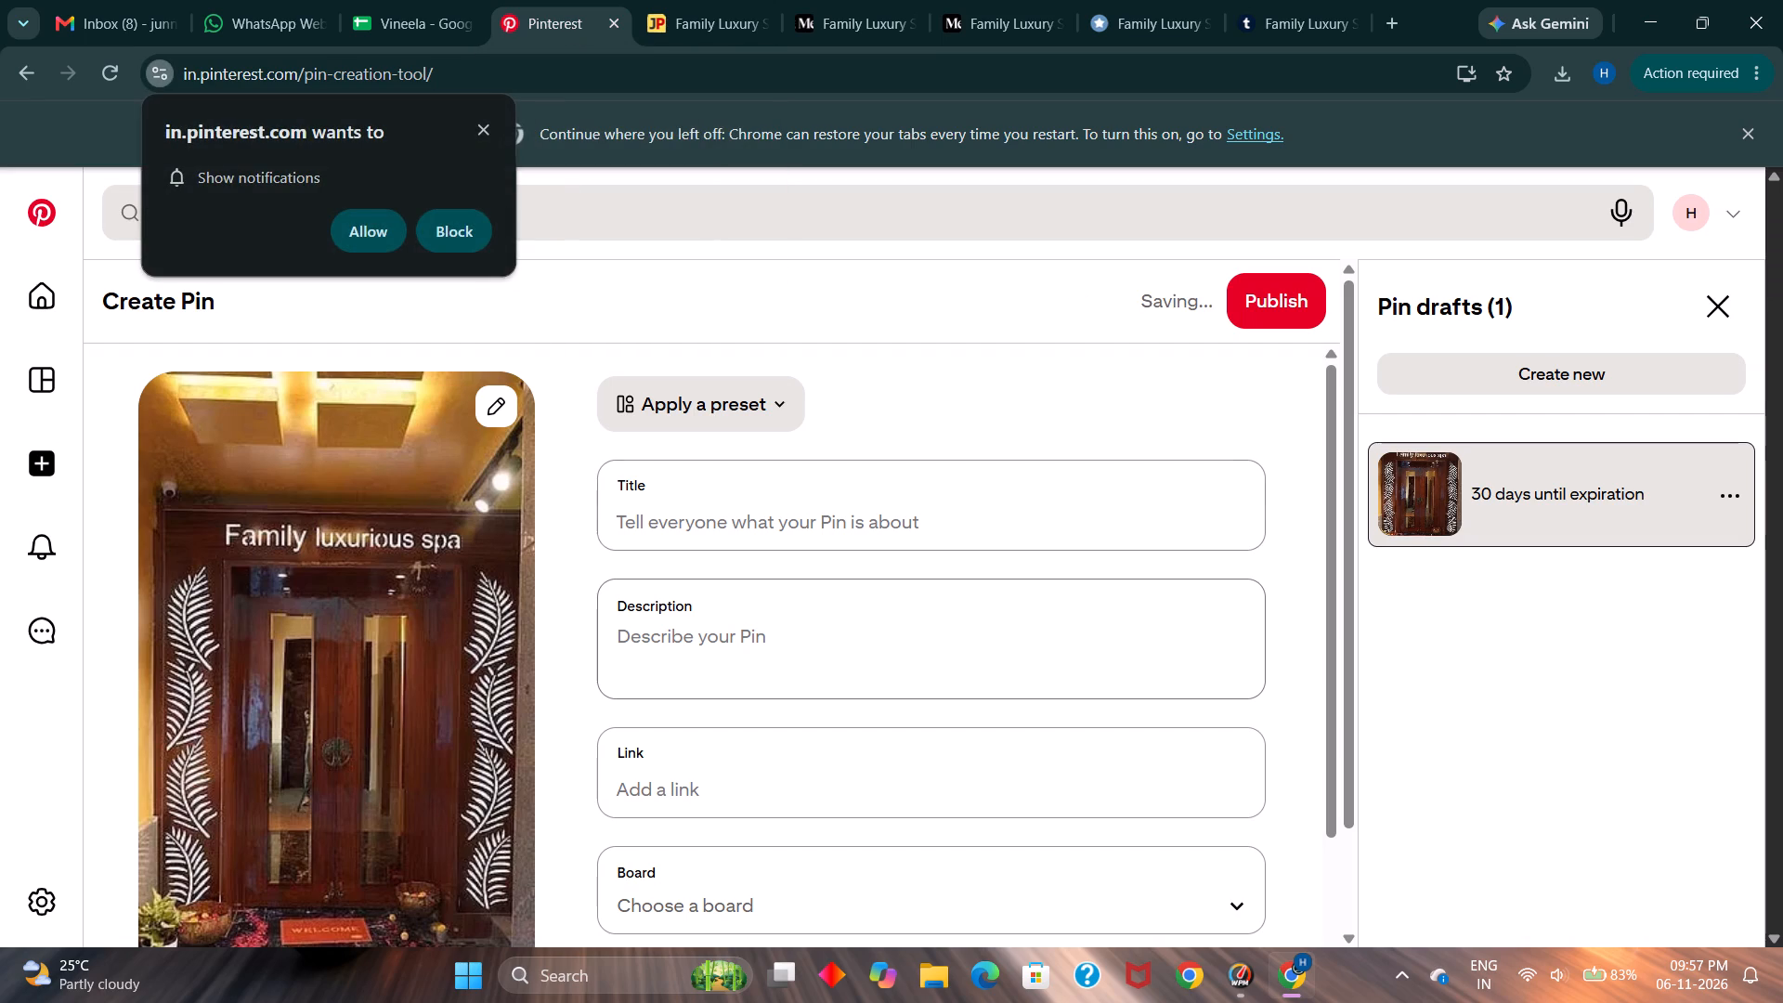
{"action": "left_click", "coordinate": [675, 528]}
{"action": "key", "text": "ctrl+v"}
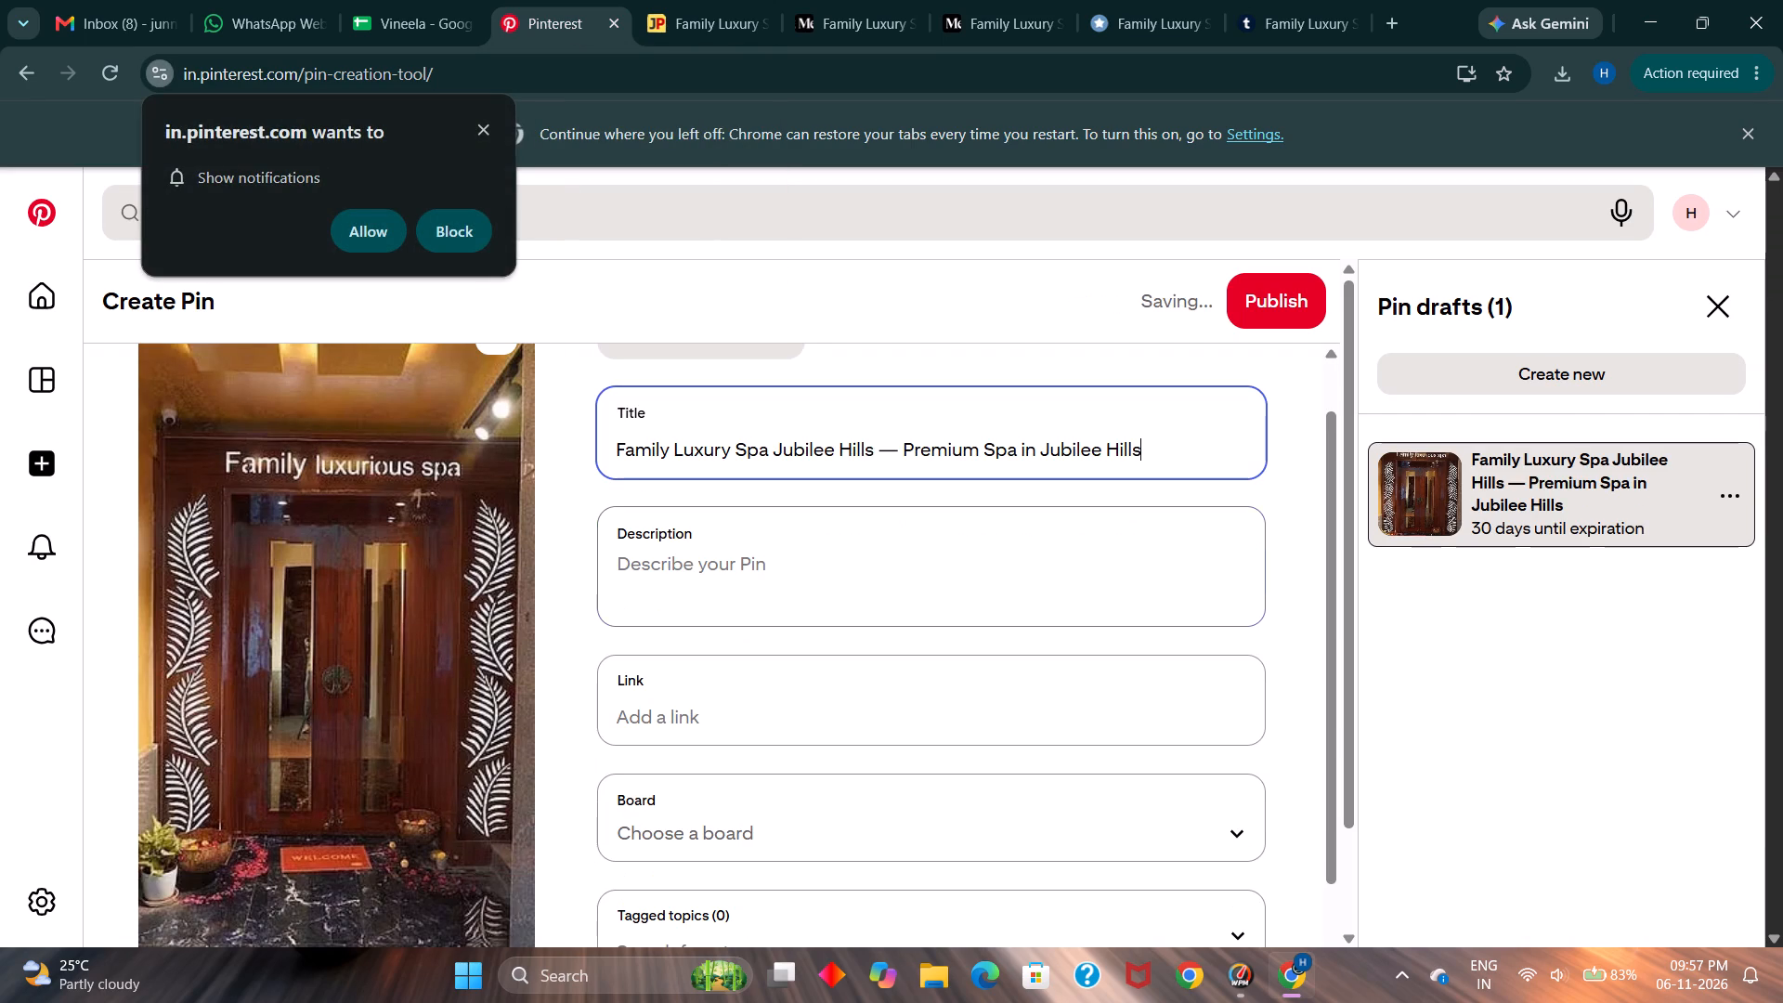
Copy the introductory "Looking for the best spa in Jubilee Hills" paragraph from the JustPaste.it post into the Pin's description.
{"action": "left_click", "coordinate": [704, 9]}
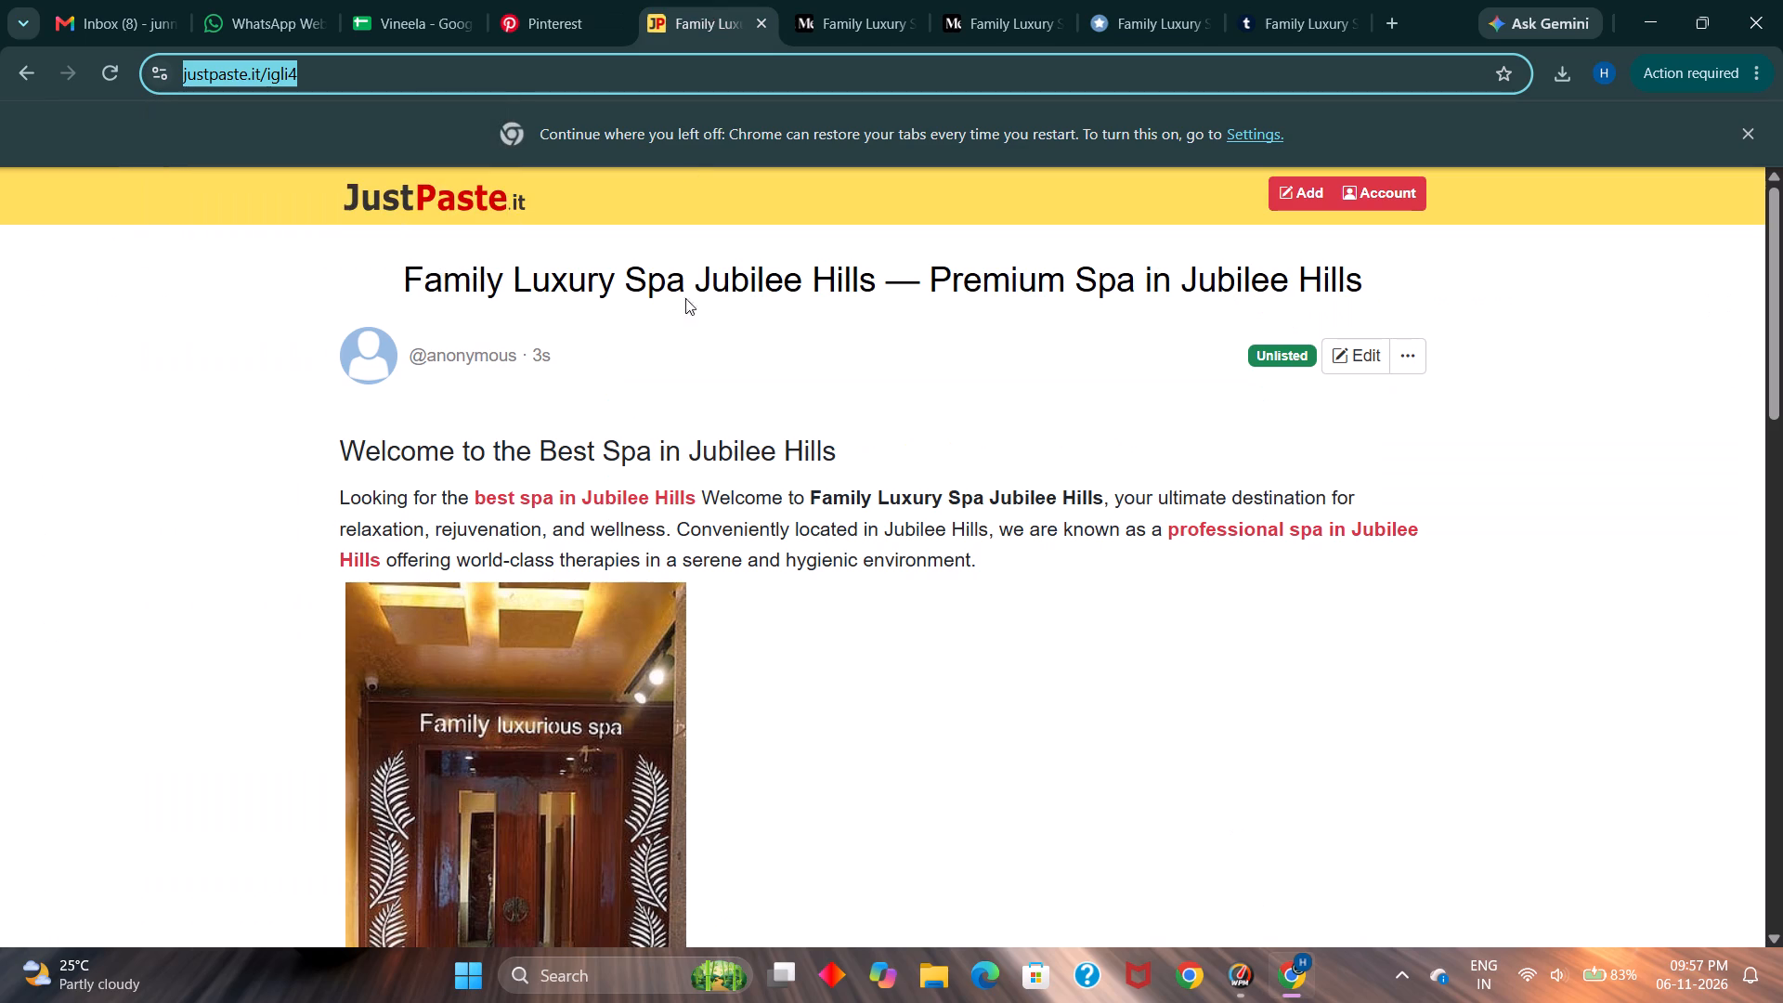
{"action": "left_click_drag", "start_coordinate": [312, 493], "coordinate": [798, 563]}
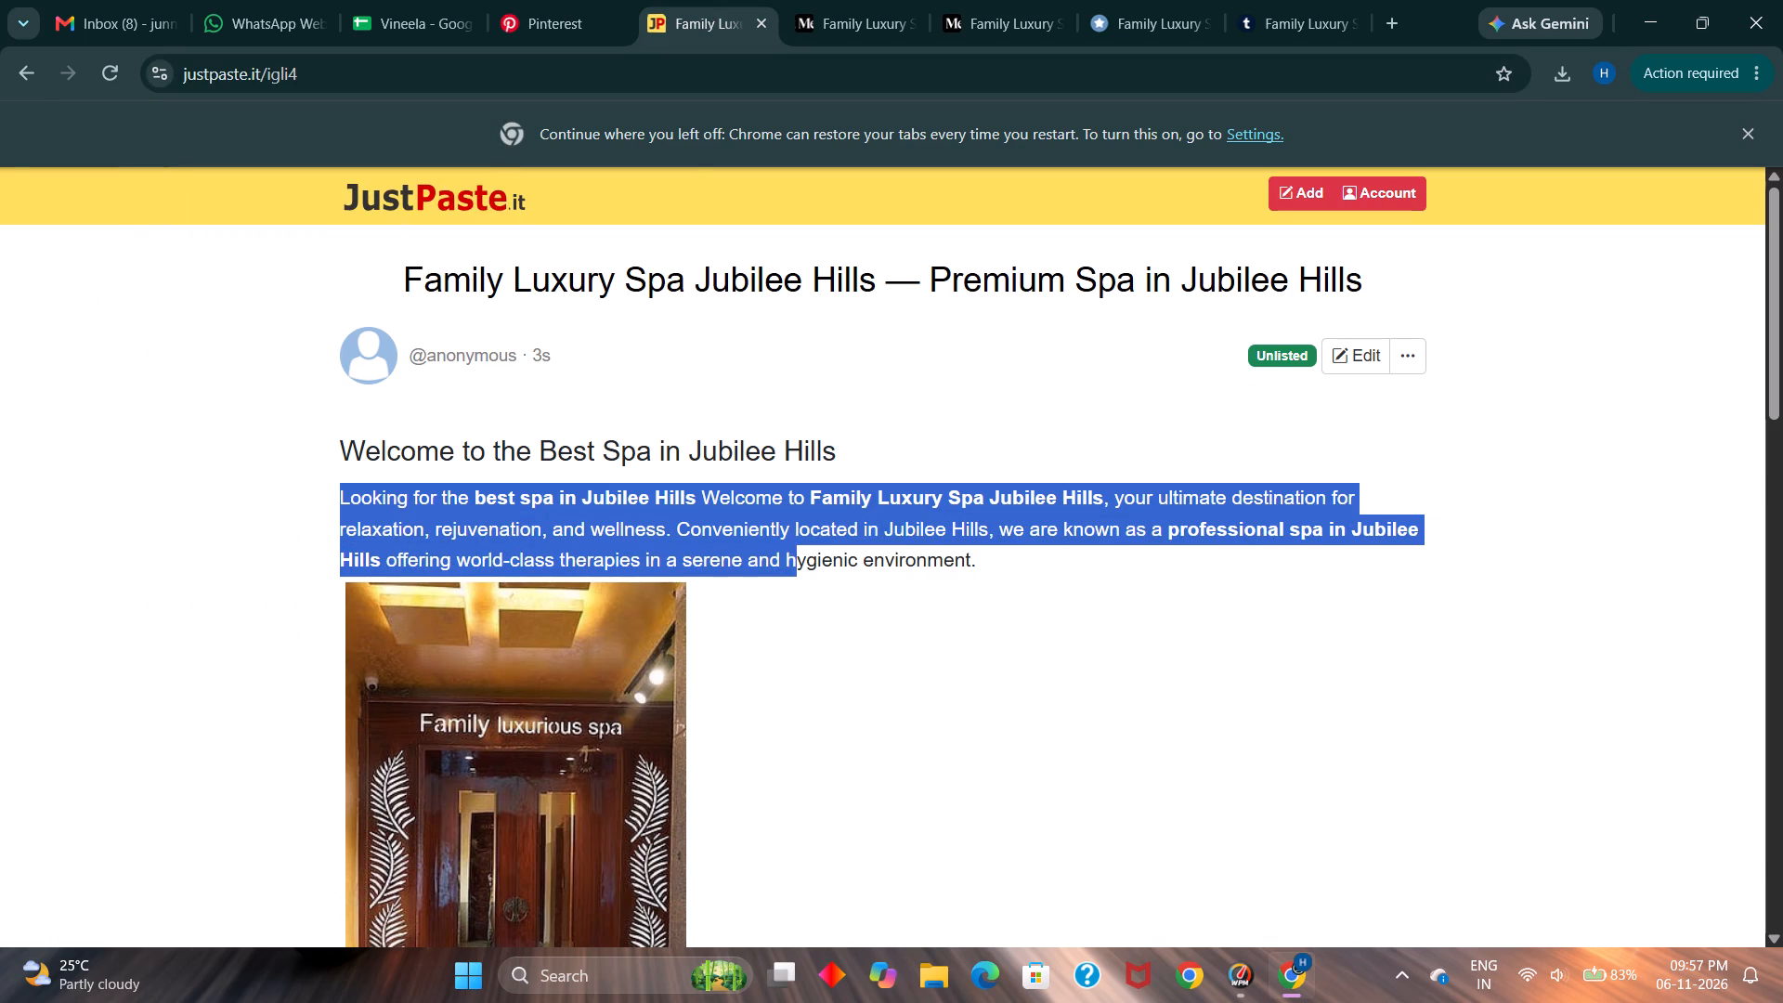
{"action": "left_click_drag", "start_coordinate": [798, 563], "coordinate": [1038, 554]}
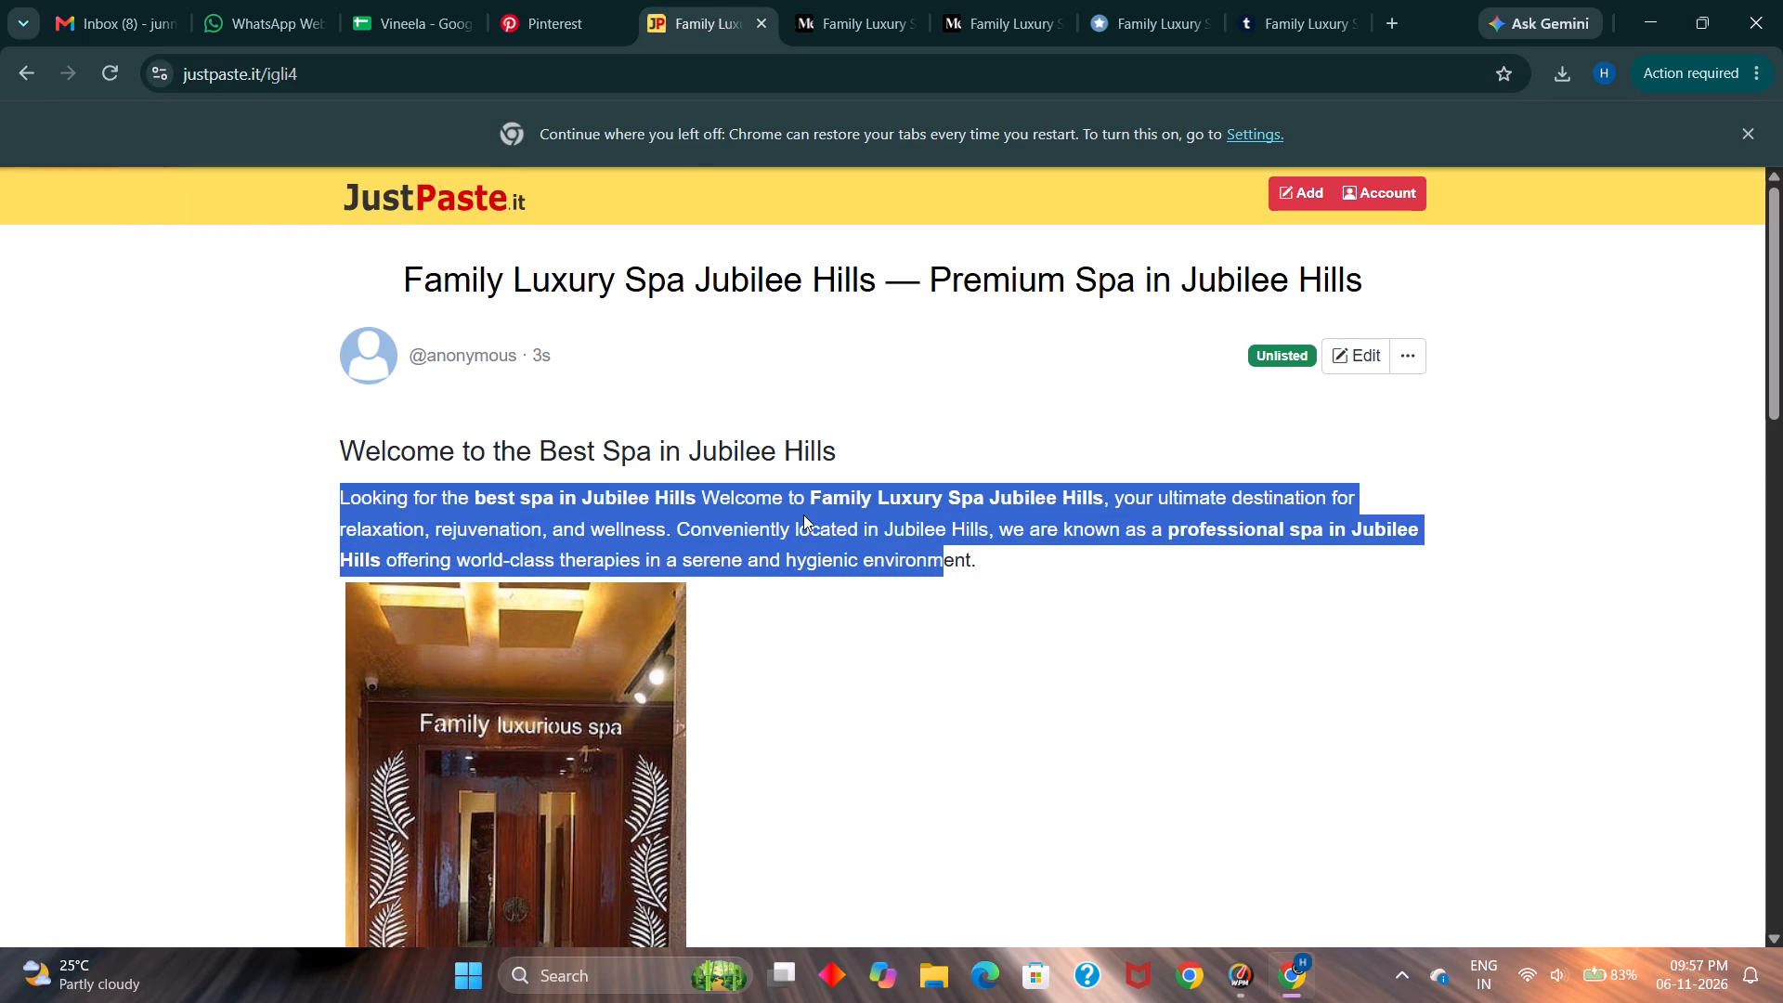
{"action": "key", "text": "ctrl+c"}
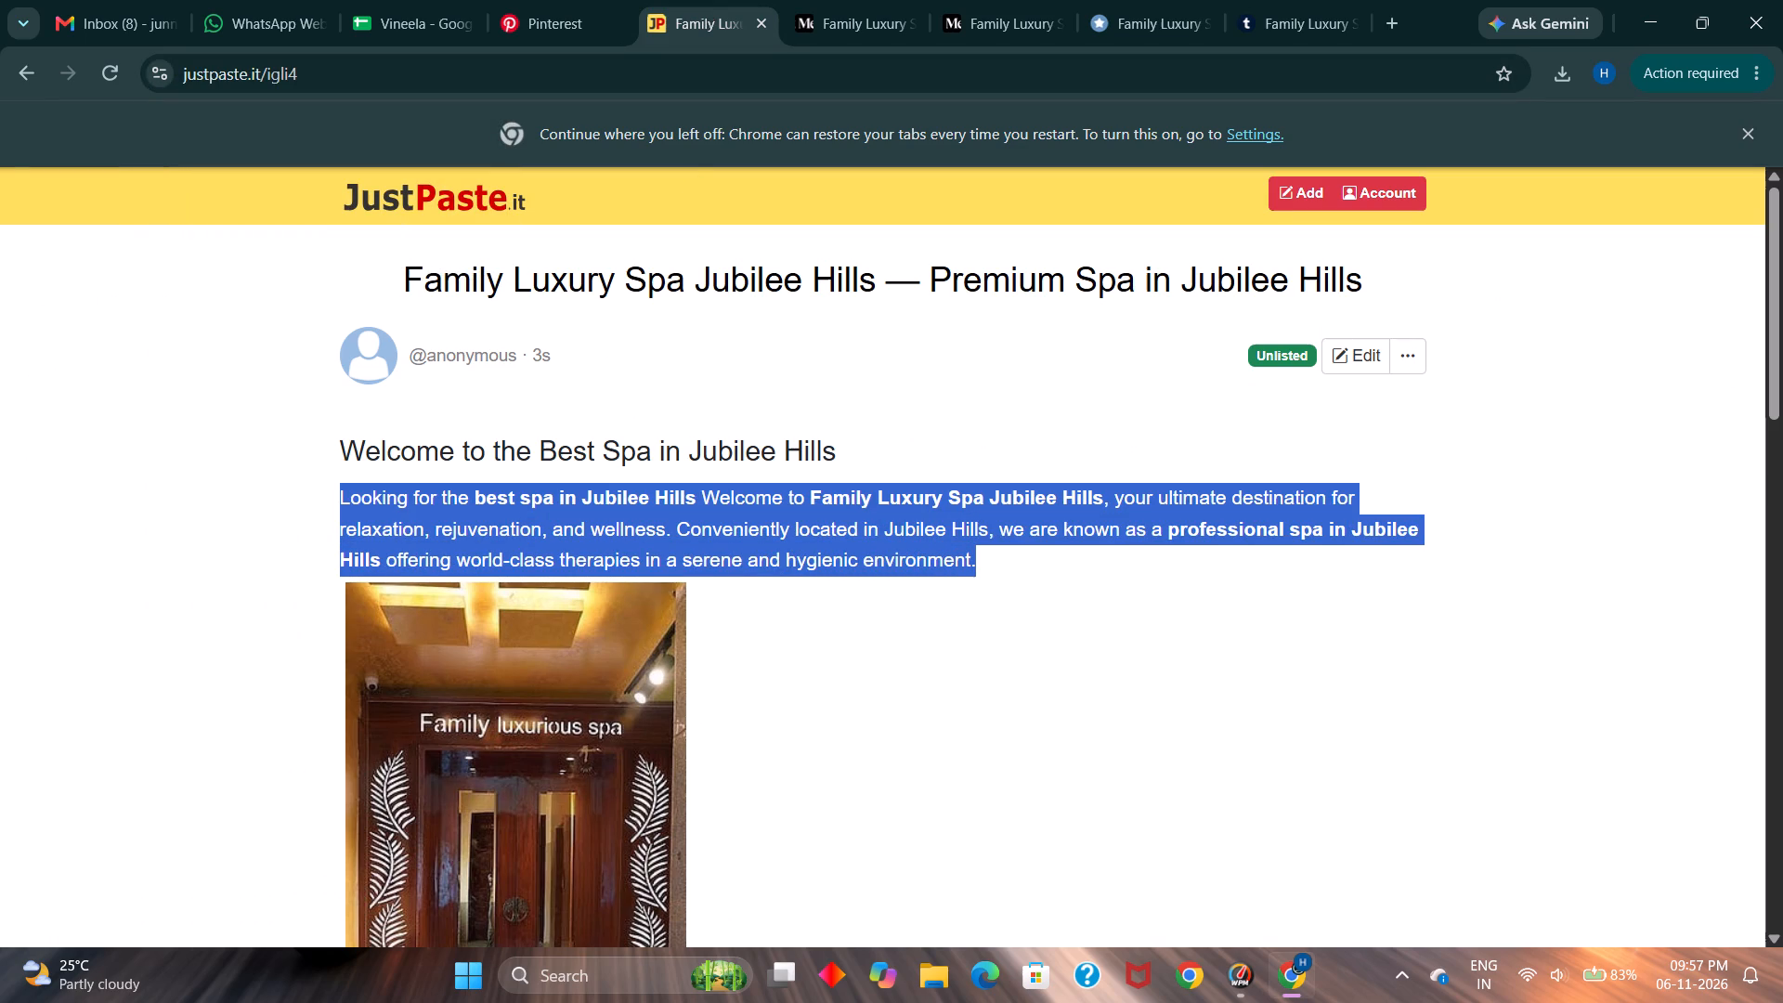
{"action": "left_click", "coordinate": [543, 25]}
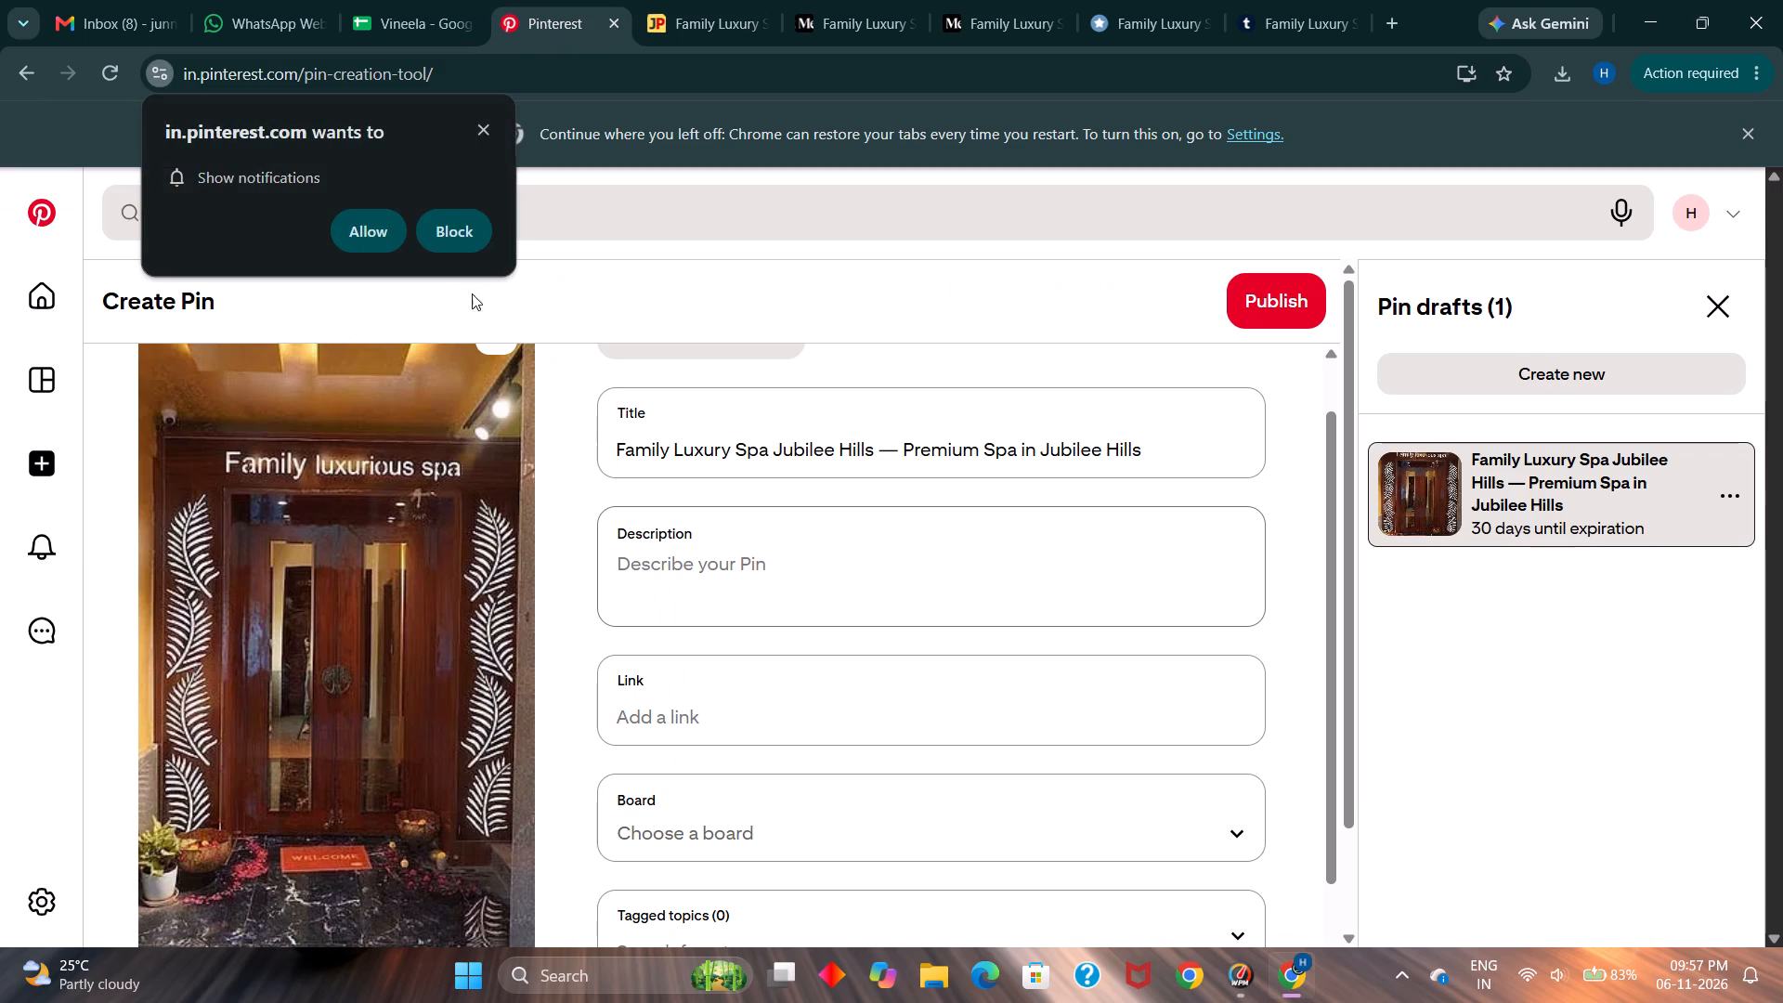
{"action": "left_click", "coordinate": [672, 581]}
{"action": "key", "text": "ctrl+v"}
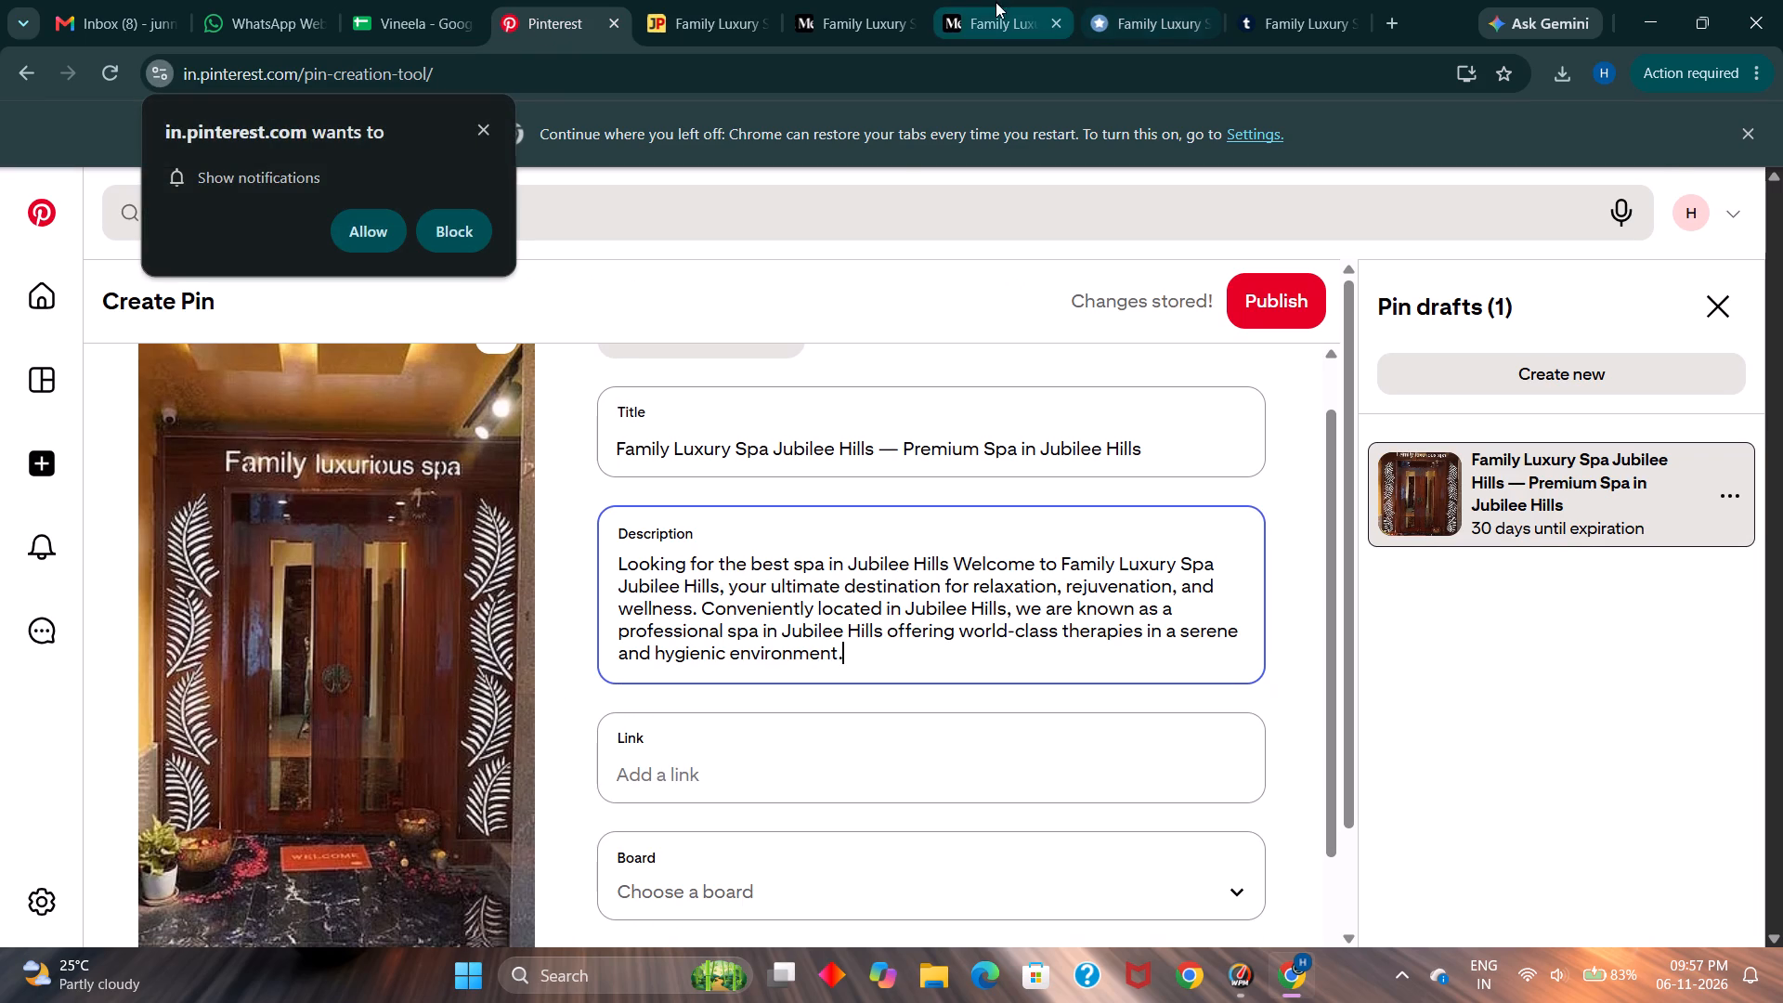
{"action": "left_click", "coordinate": [979, 18]}
{"action": "left_click", "coordinate": [684, 567]}
{"action": "key", "text": "Down"}
{"action": "key", "text": "Down"}
{"action": "key", "text": "Down"}
{"action": "key", "text": "Down"}
{"action": "key", "text": "Down"}
{"action": "key", "text": "Down"}
{"action": "key", "text": "Down"}
{"action": "key", "text": "Down"}
{"action": "key", "text": "Down"}
{"action": "key", "text": "Down"}
{"action": "key", "text": "Down"}
{"action": "key", "text": "Down"}
{"action": "key", "text": "Down"}
{"action": "key", "text": "Down"}
{"action": "key", "text": "Down"}
{"action": "key", "text": "Down"}
{"action": "key", "text": "Down"}
{"action": "key", "text": "Down"}
{"action": "key", "text": "Down"}
{"action": "key", "text": "Down"}
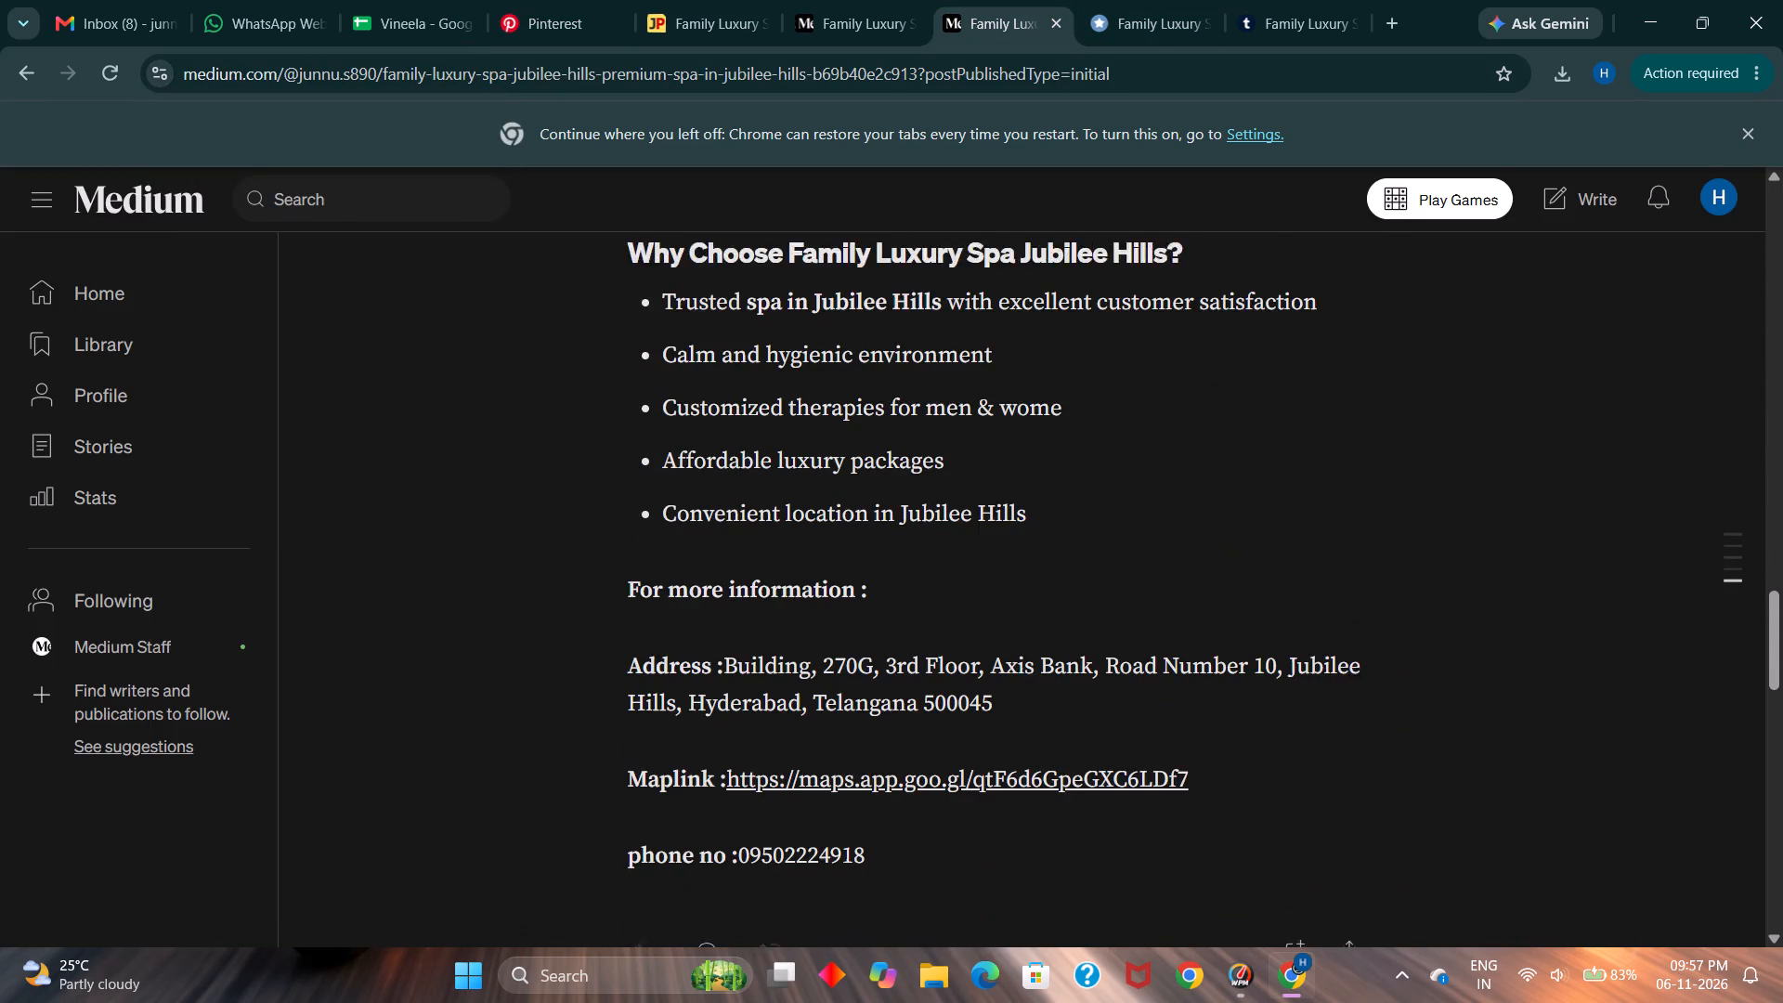
{"action": "key", "text": "Down"}
{"action": "key", "text": "Down"}
{"action": "key", "text": "Down"}
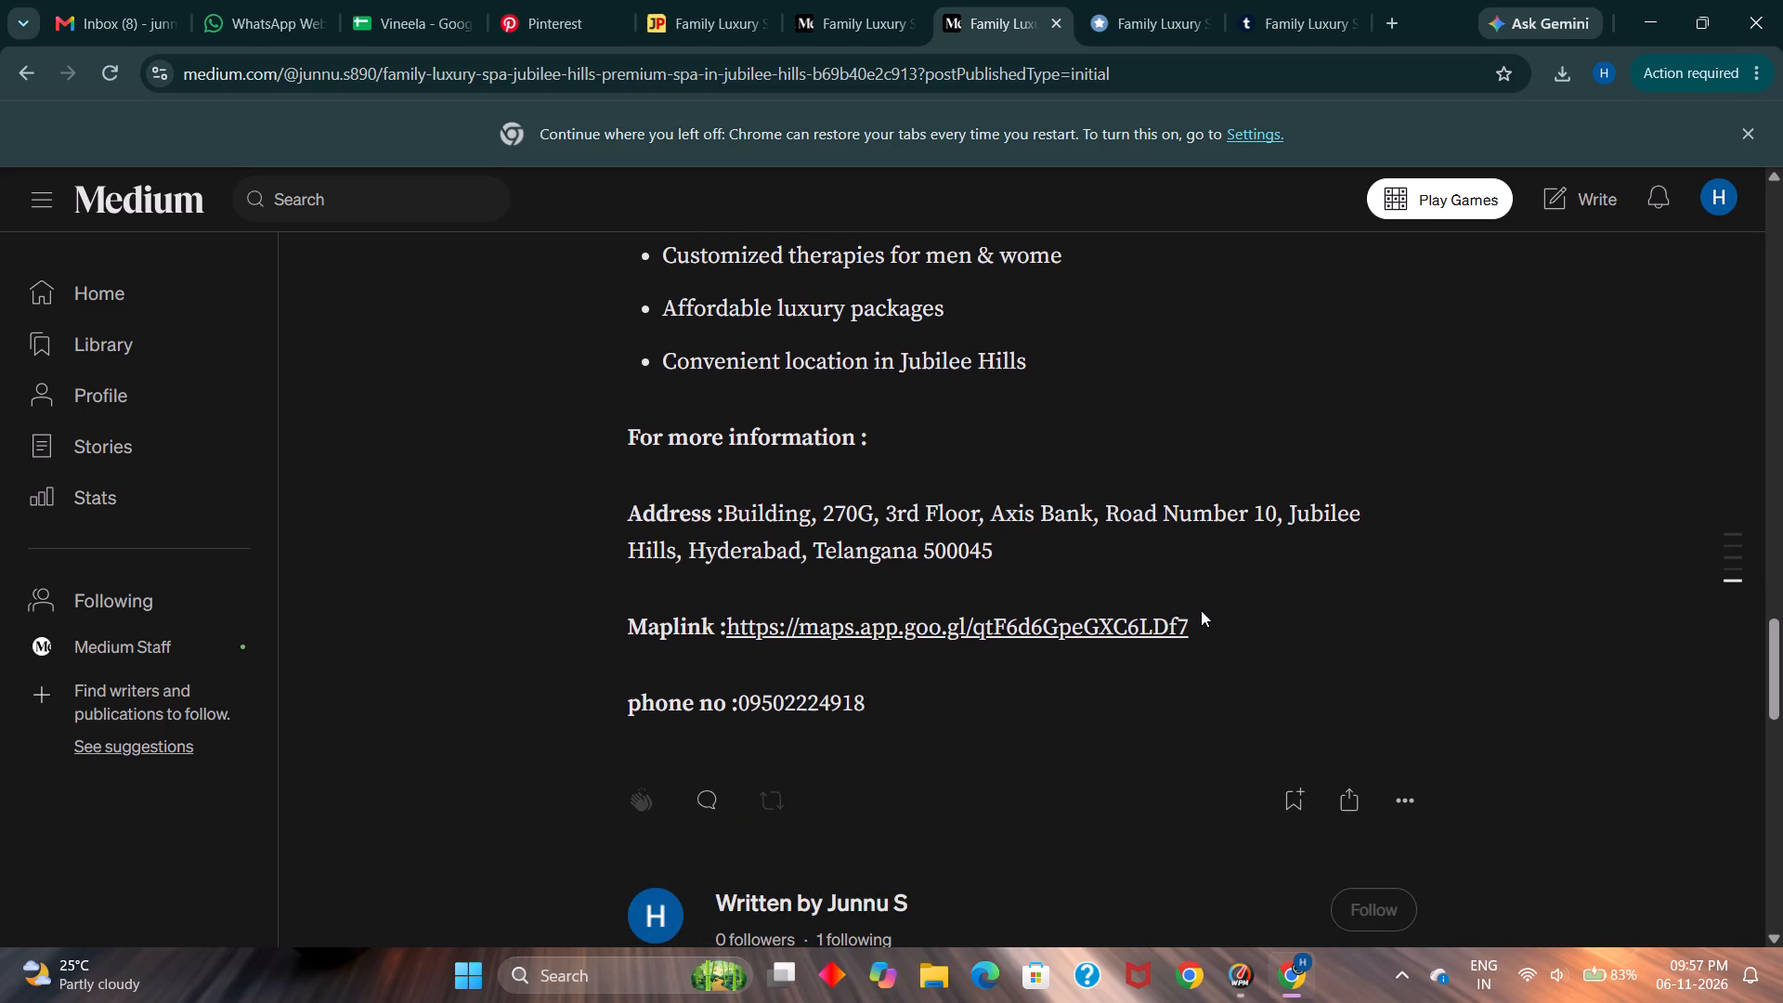
{"action": "left_click_drag", "start_coordinate": [1202, 616], "coordinate": [693, 576]}
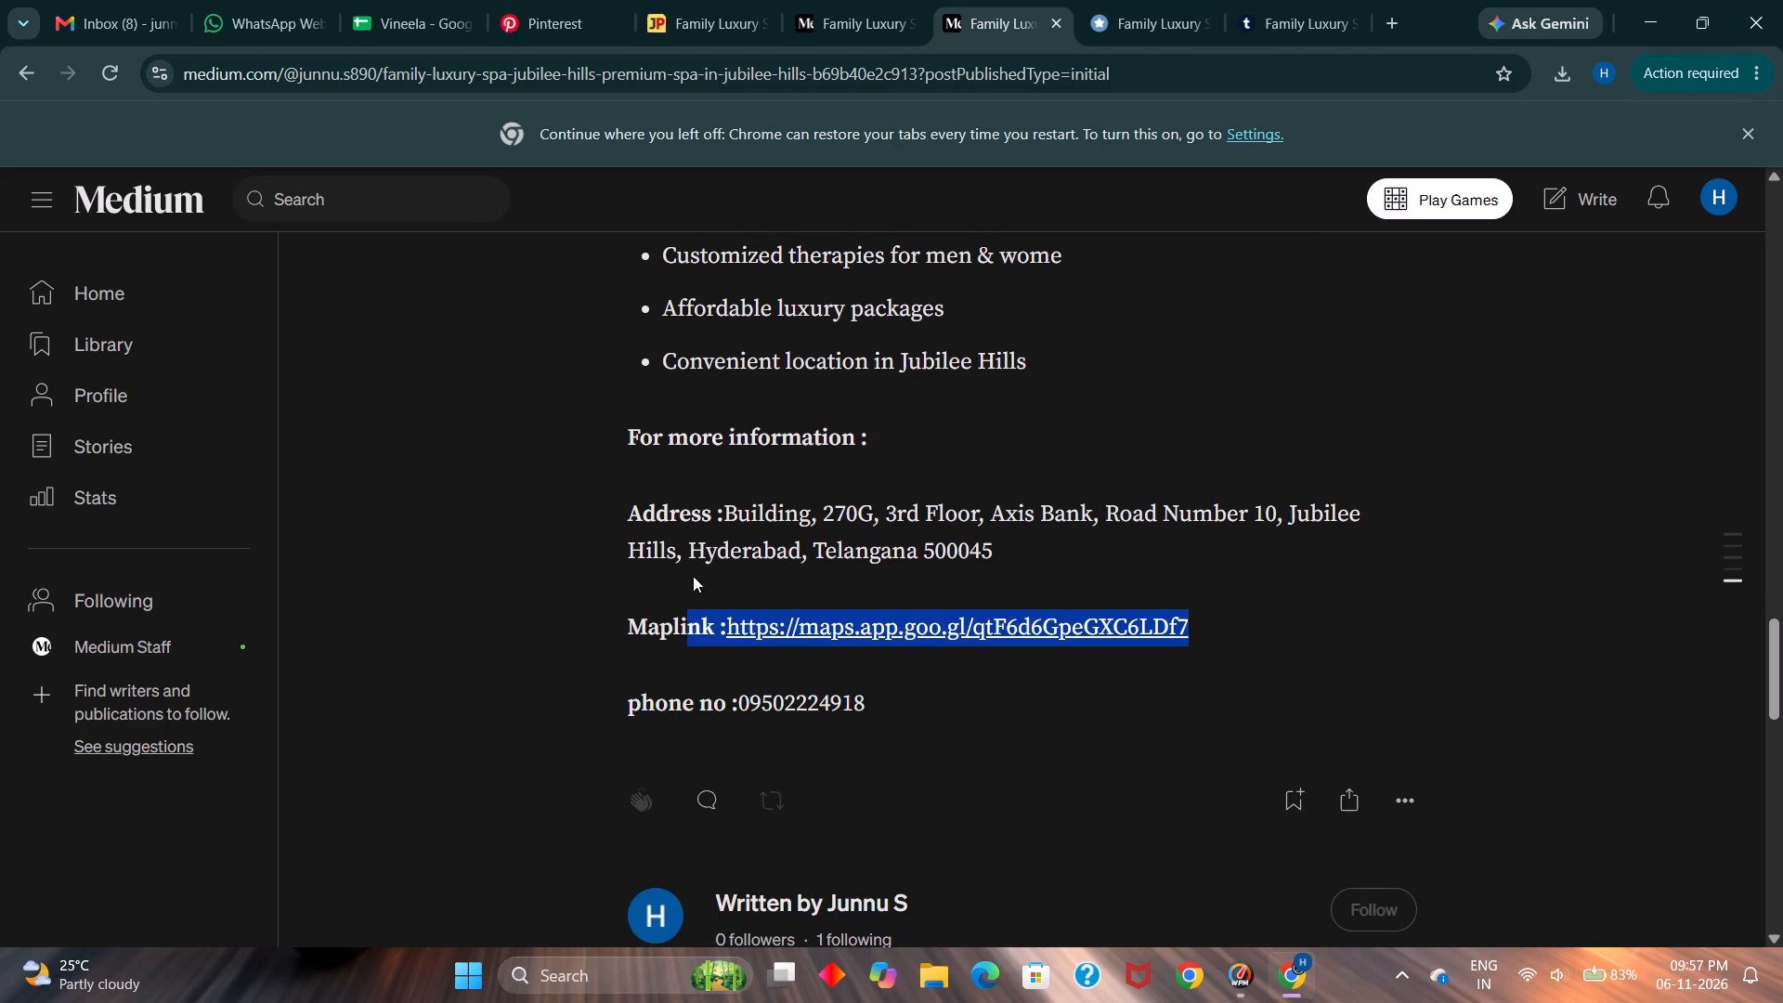
{"action": "left_click_drag", "start_coordinate": [693, 576], "coordinate": [722, 579]}
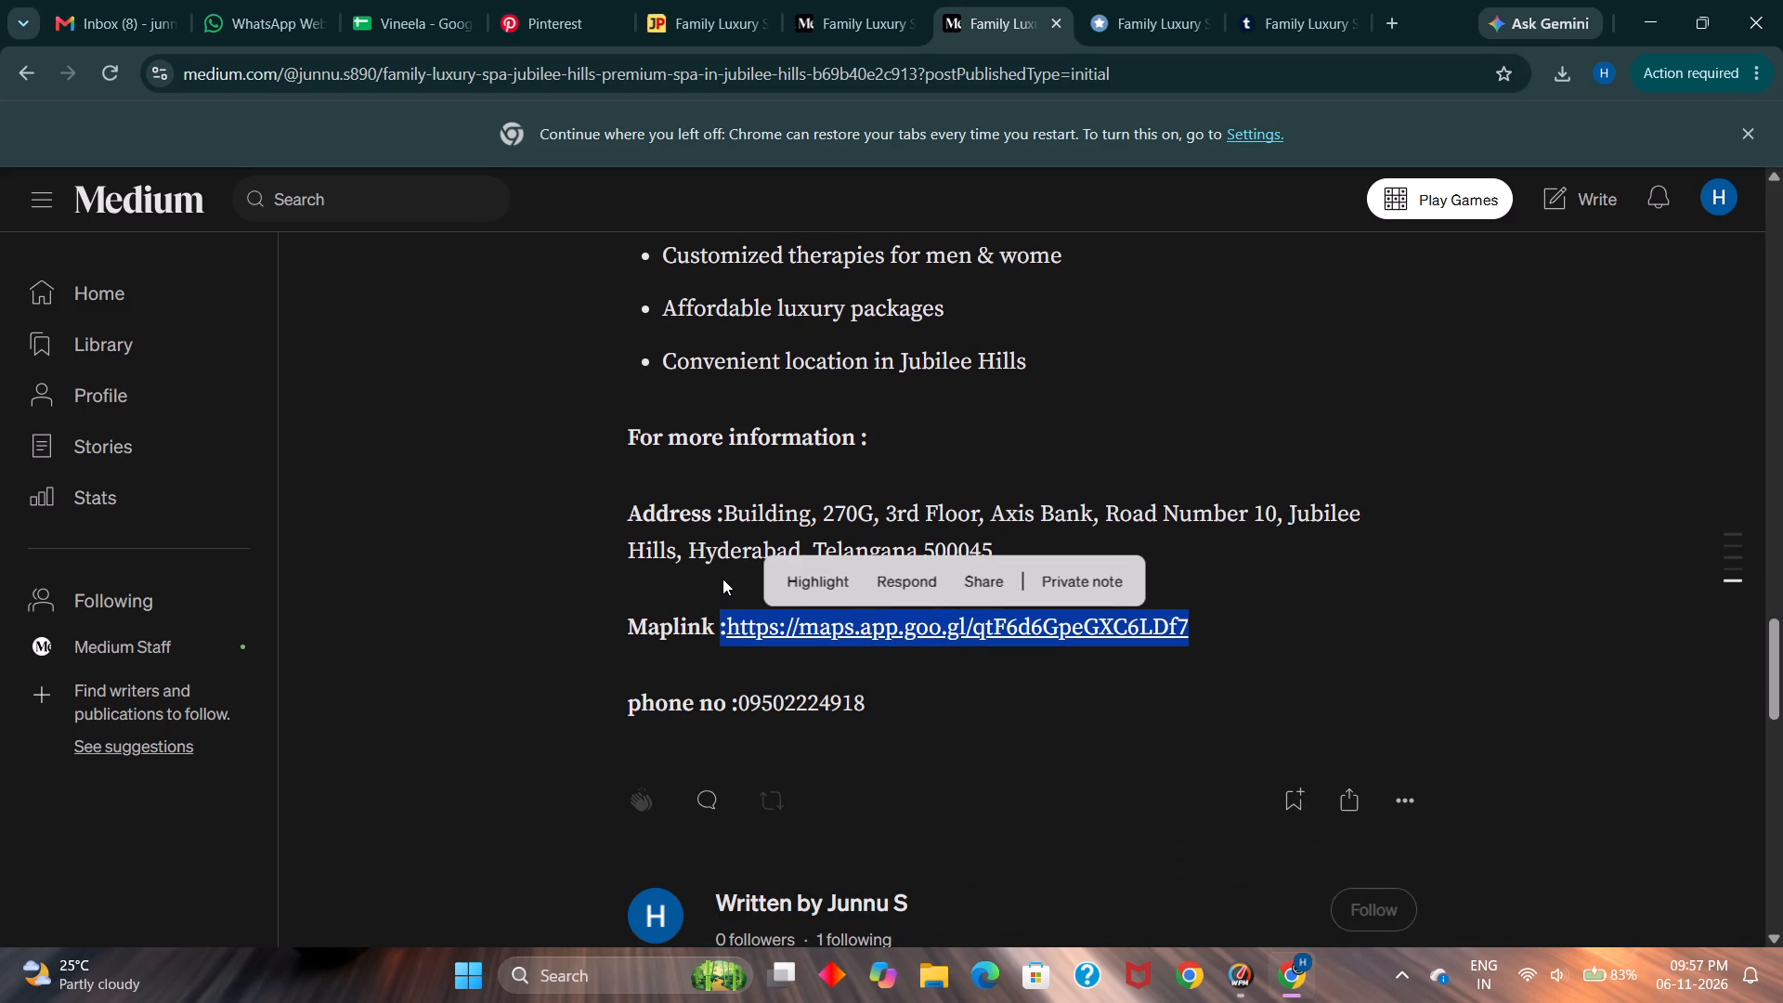
{"action": "left_click_drag", "start_coordinate": [722, 579], "coordinate": [726, 580]}
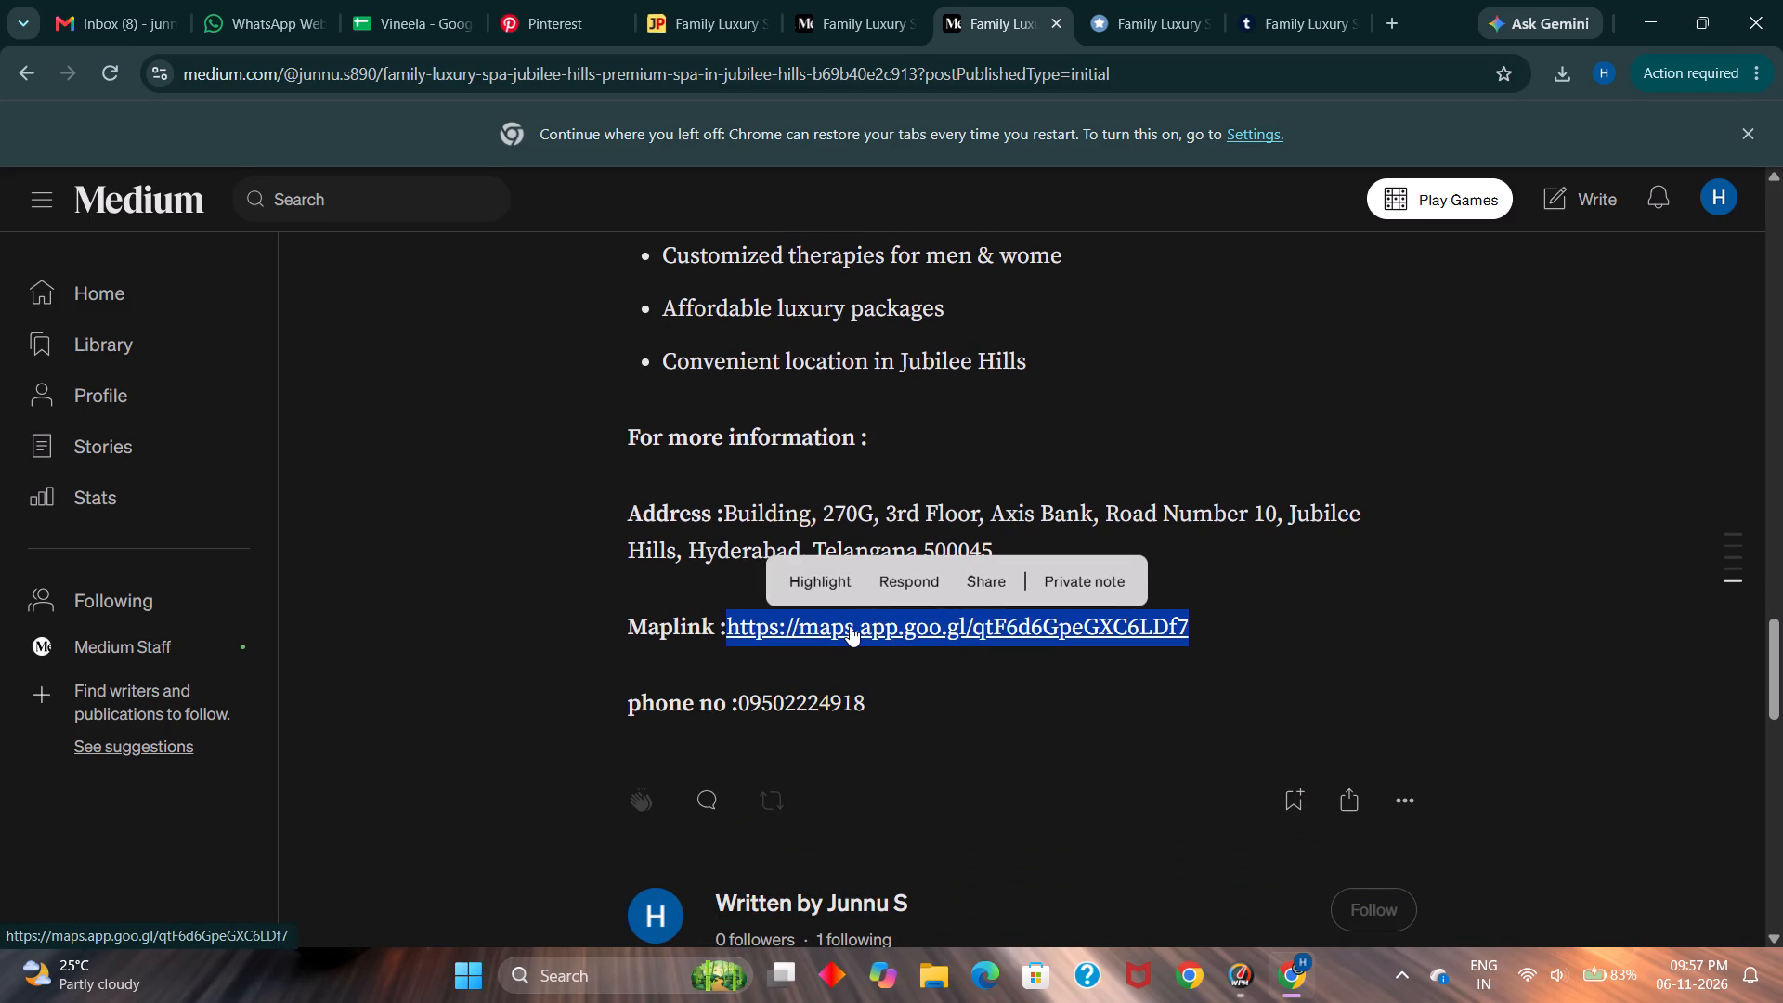
{"action": "key", "text": "ctrl+c"}
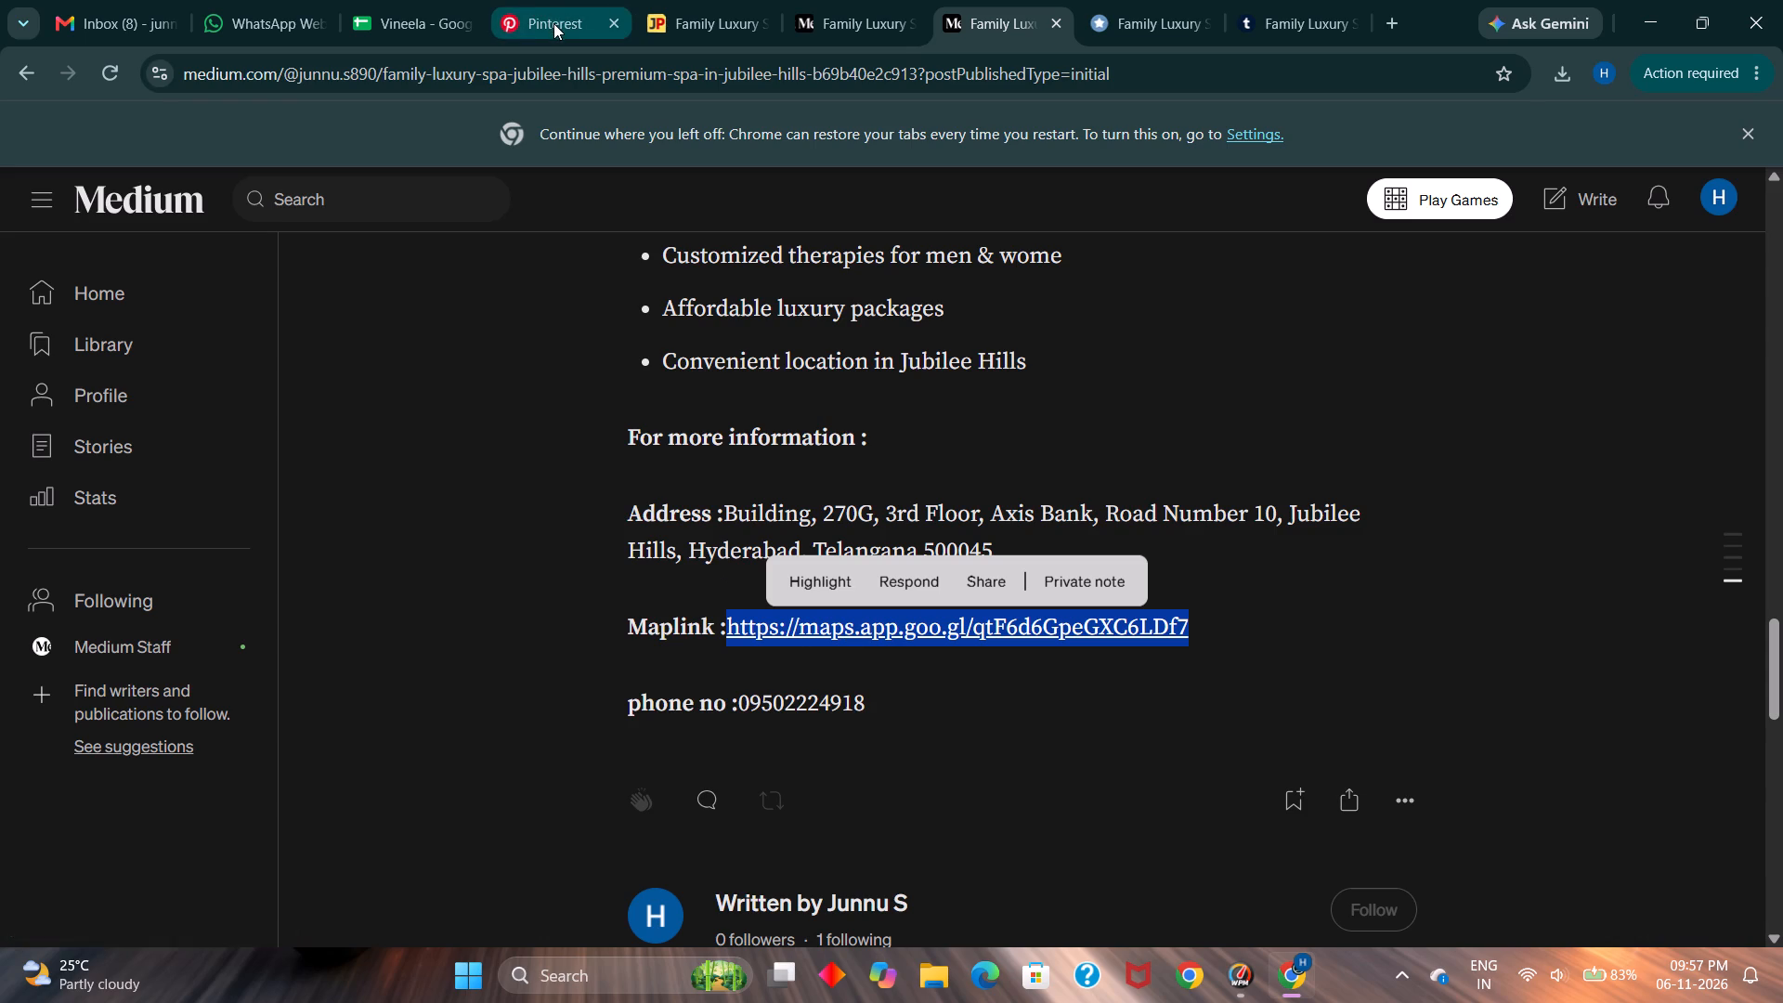
{"action": "left_click", "coordinate": [553, 24]}
{"action": "left_click", "coordinate": [787, 778]}
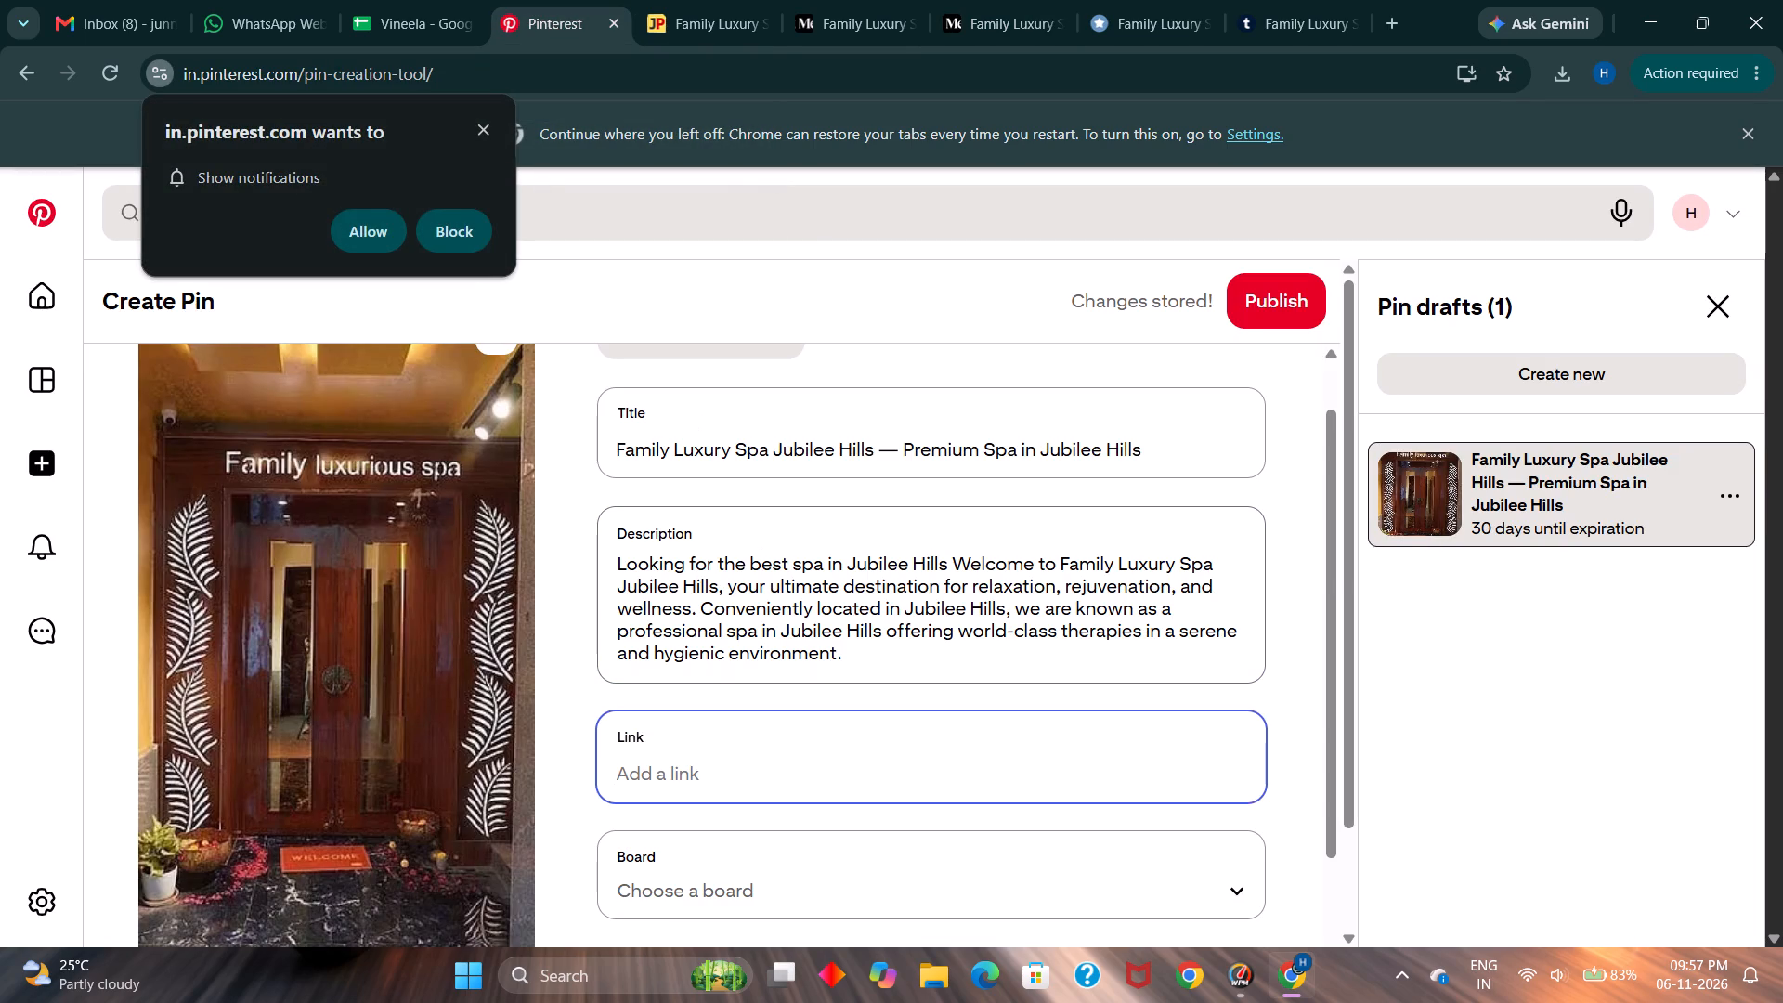
{"action": "key", "text": "ctrl+v"}
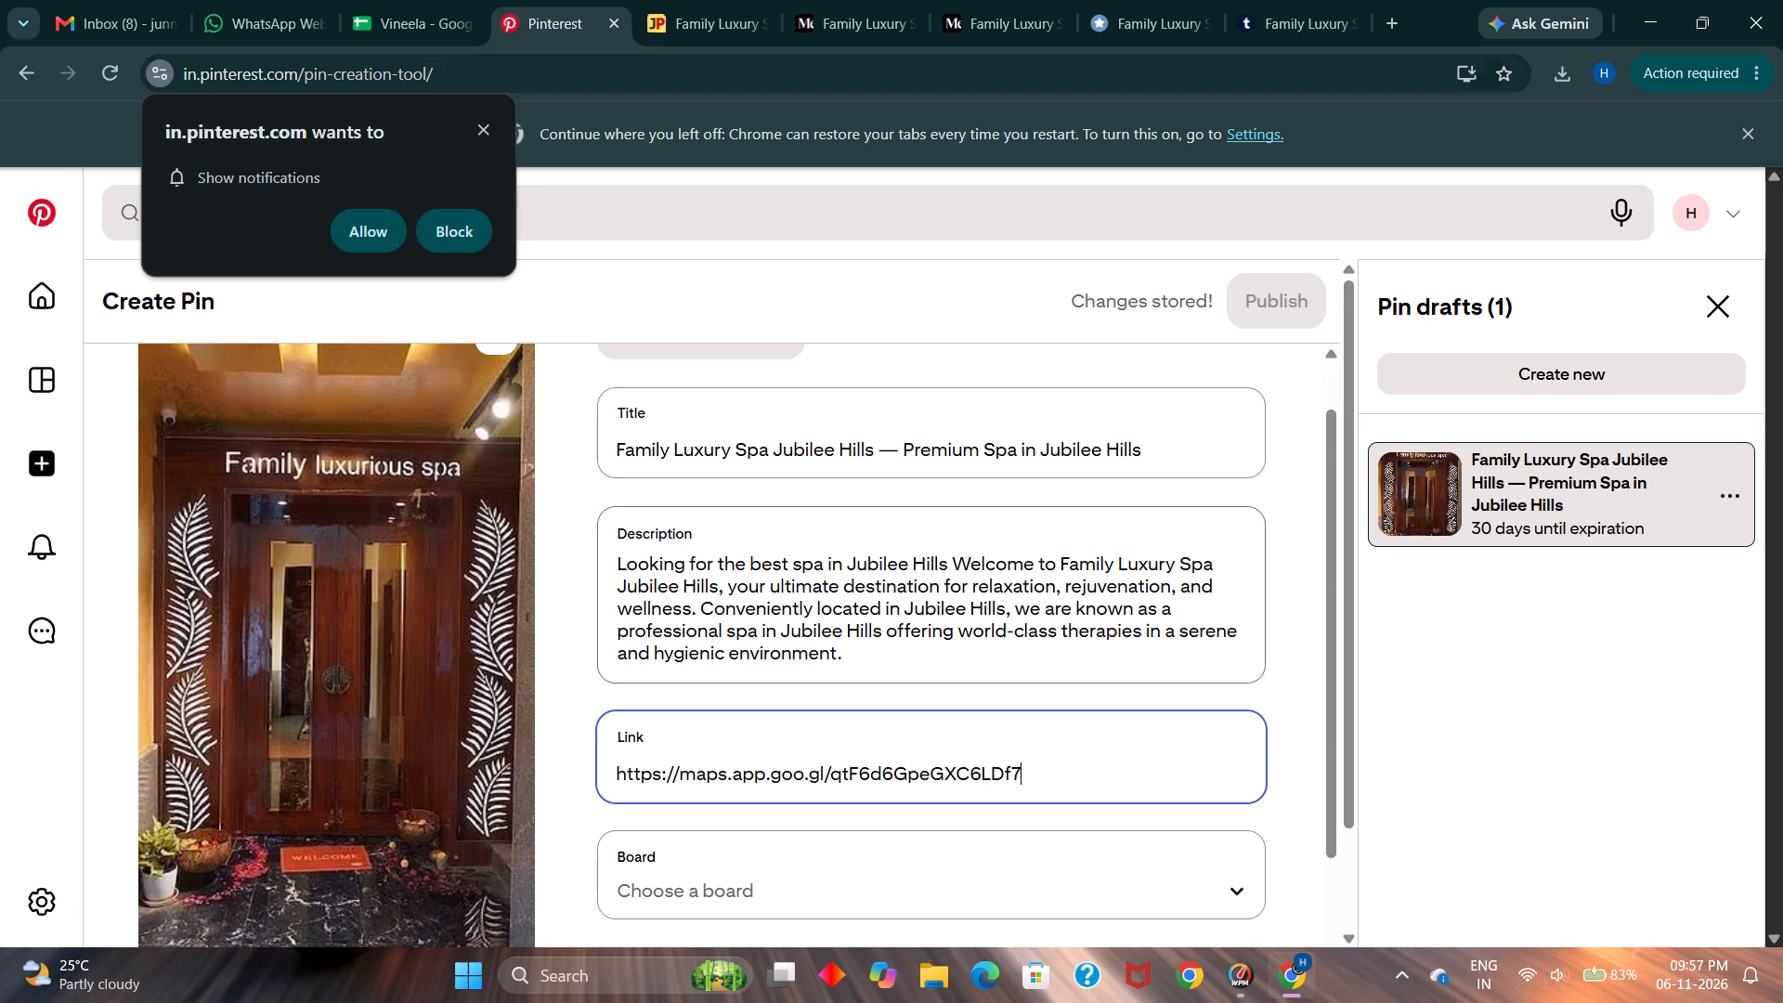
Dismiss the notification permission request and publish the Family Luxury Spa Jubilee Hills Pin without choosing a board.
{"action": "left_click", "coordinate": [484, 126]}
{"action": "left_click", "coordinate": [484, 126]}
{"action": "scroll", "coordinate": [487, 126], "scroll_direction": "up", "scroll_amount": 2, "text": "ctrl"}
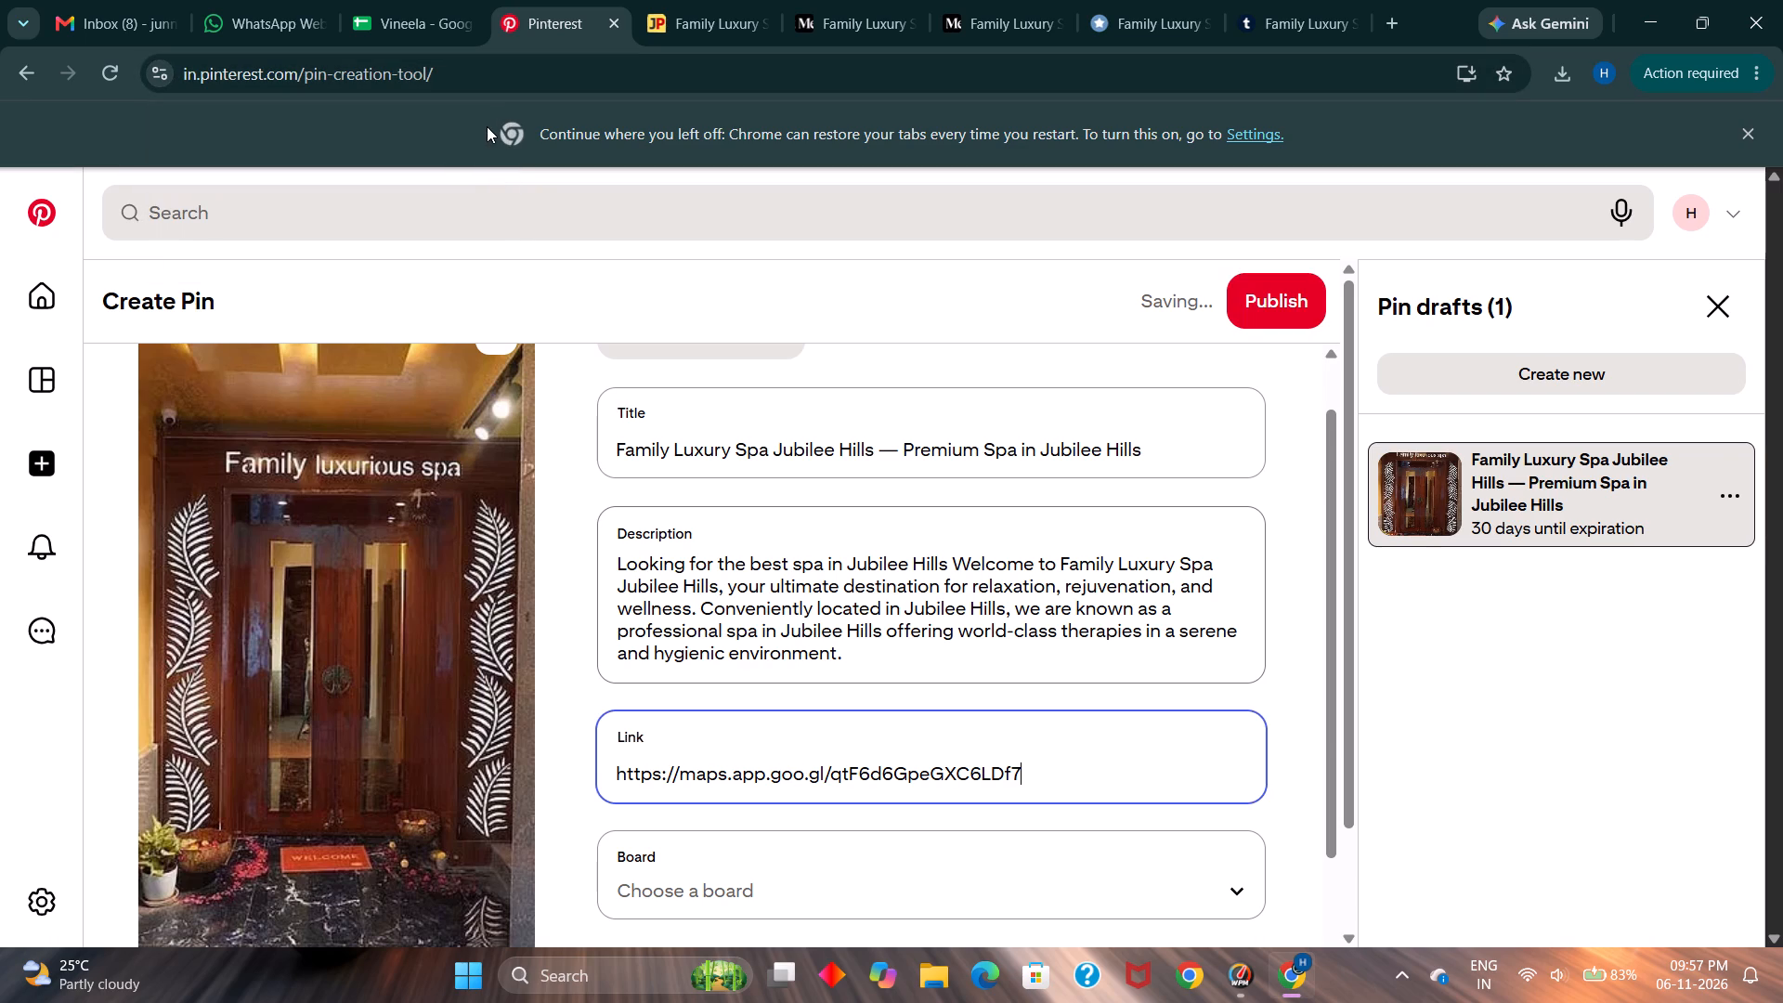
{"action": "scroll", "coordinate": [487, 126], "scroll_direction": "up", "scroll_amount": 3, "text": "ctrl"}
{"action": "scroll", "coordinate": [487, 126], "scroll_direction": "down", "scroll_amount": 1, "text": "ctrl"}
{"action": "left_click", "coordinate": [1273, 296]}
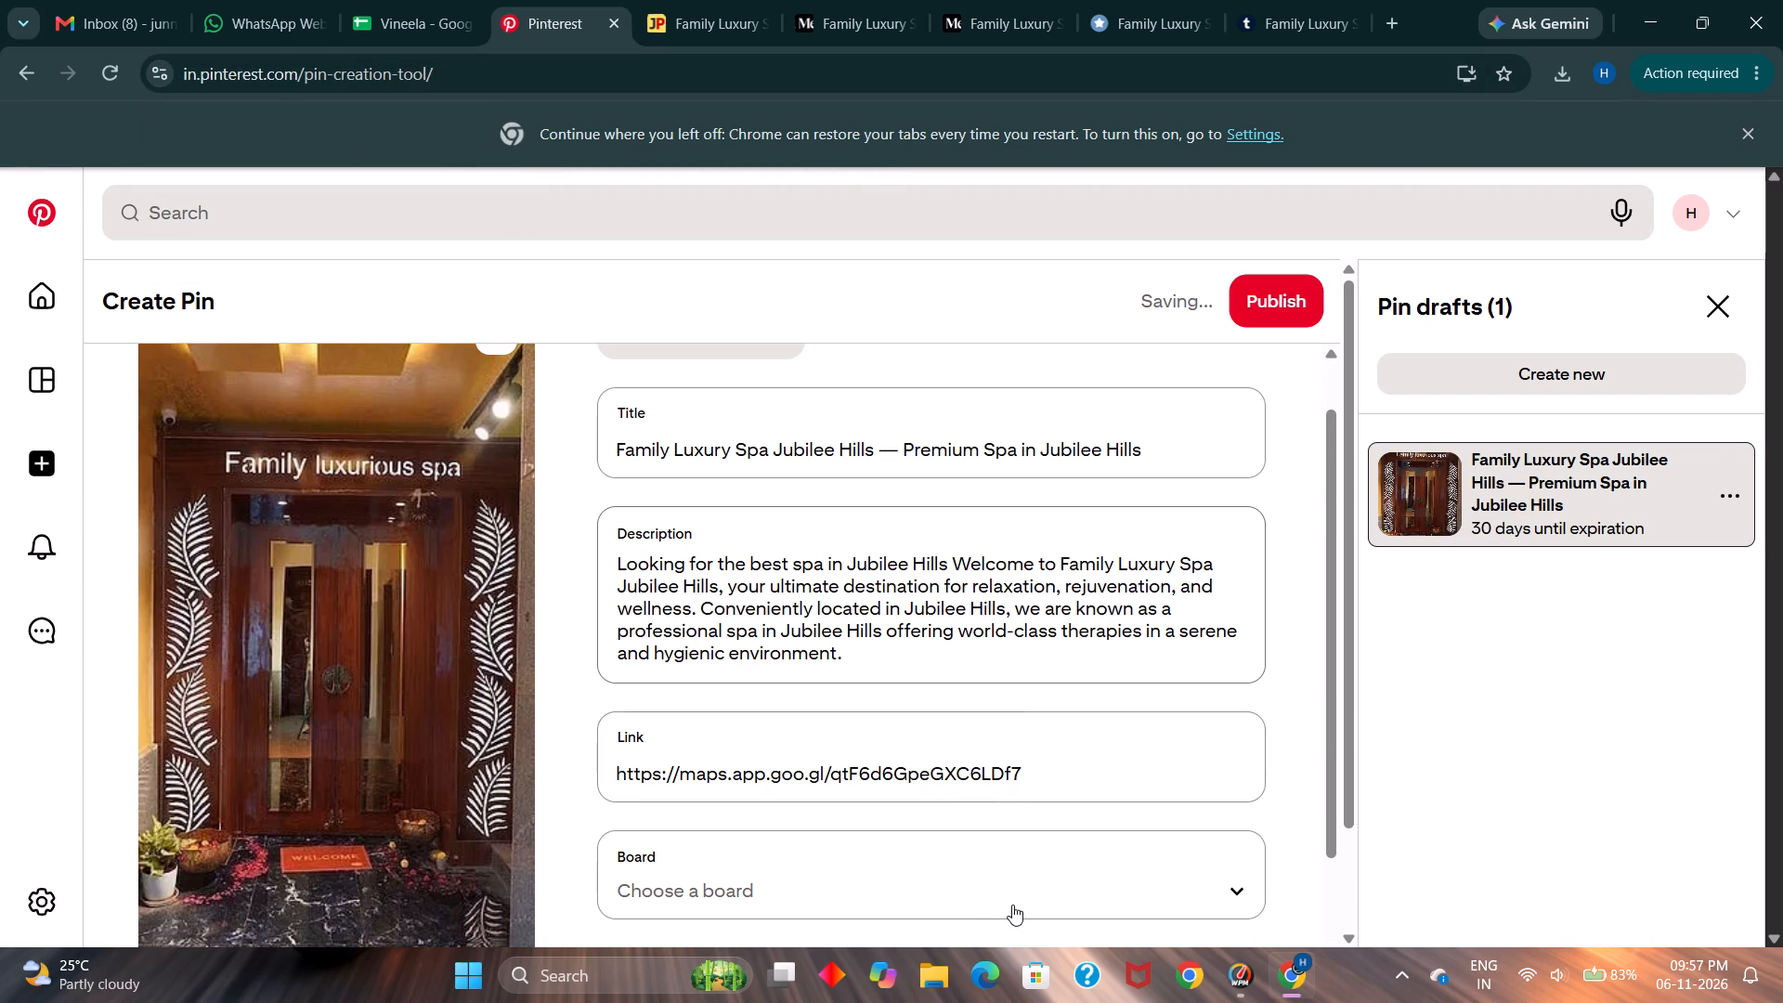
{"action": "left_click", "coordinate": [1267, 296]}
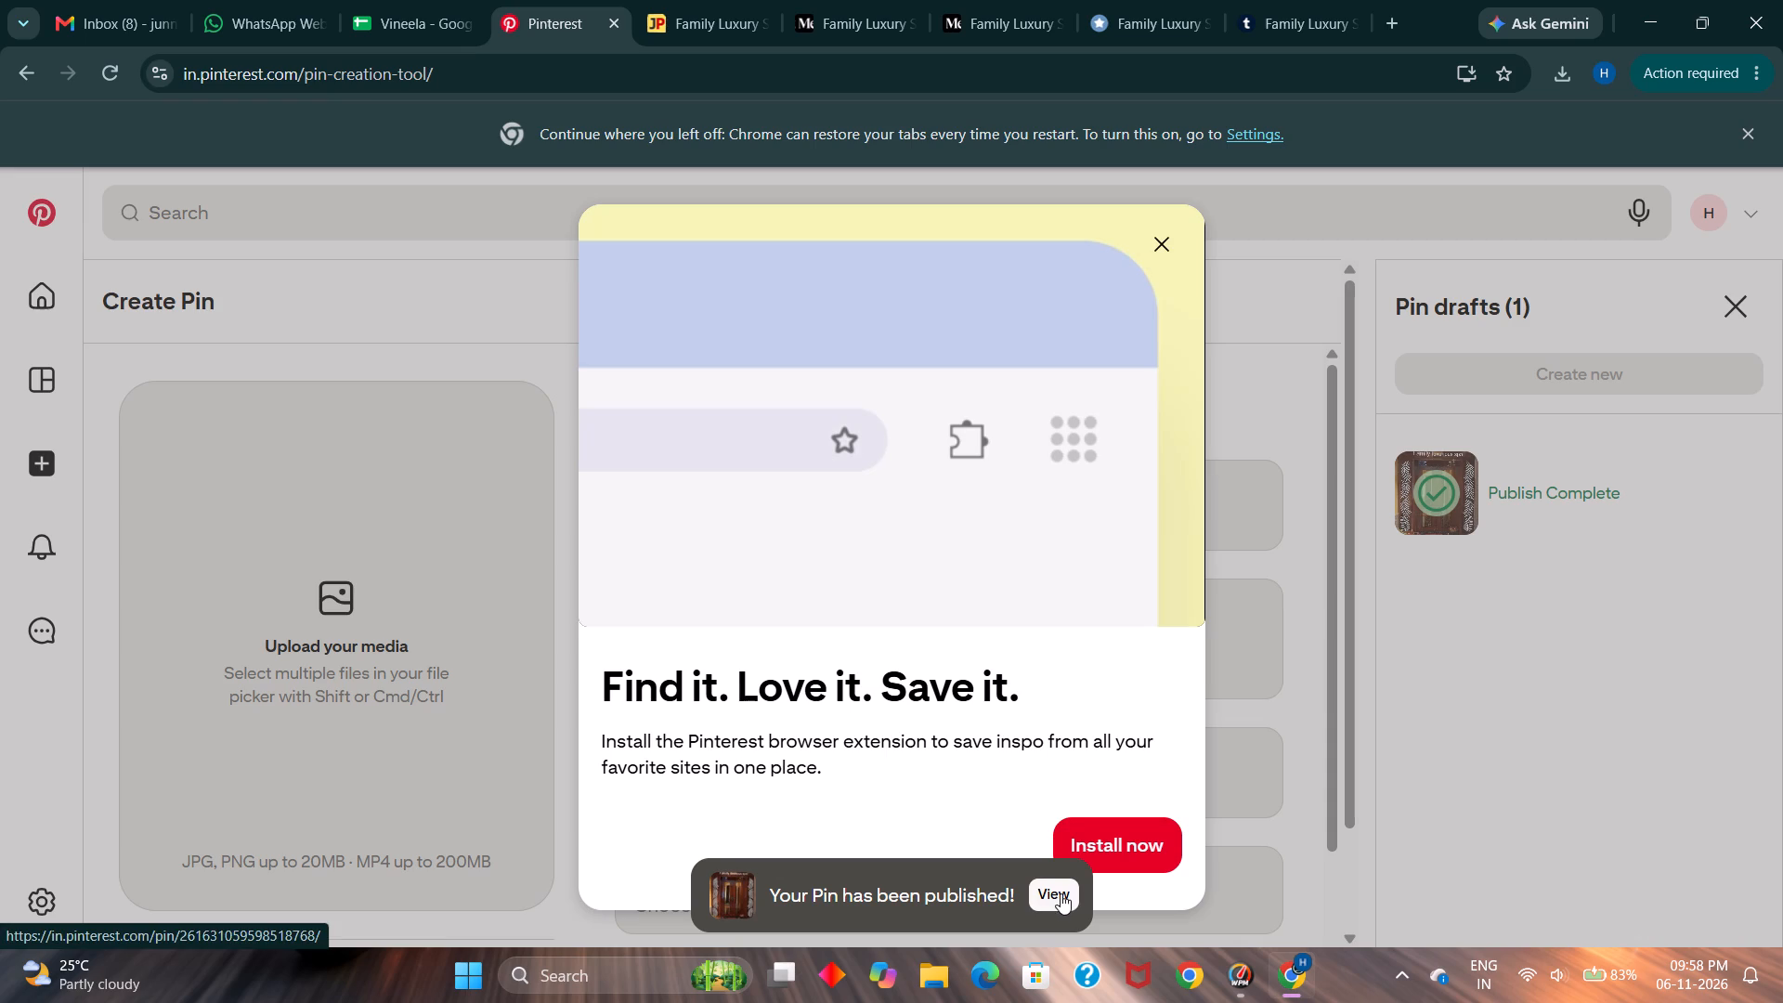
Copy the published Pin's URL into cell A8 of the "family luxury spa jubliees hills GMB" sheet, under the nov links.
{"action": "left_click", "coordinate": [1061, 889]}
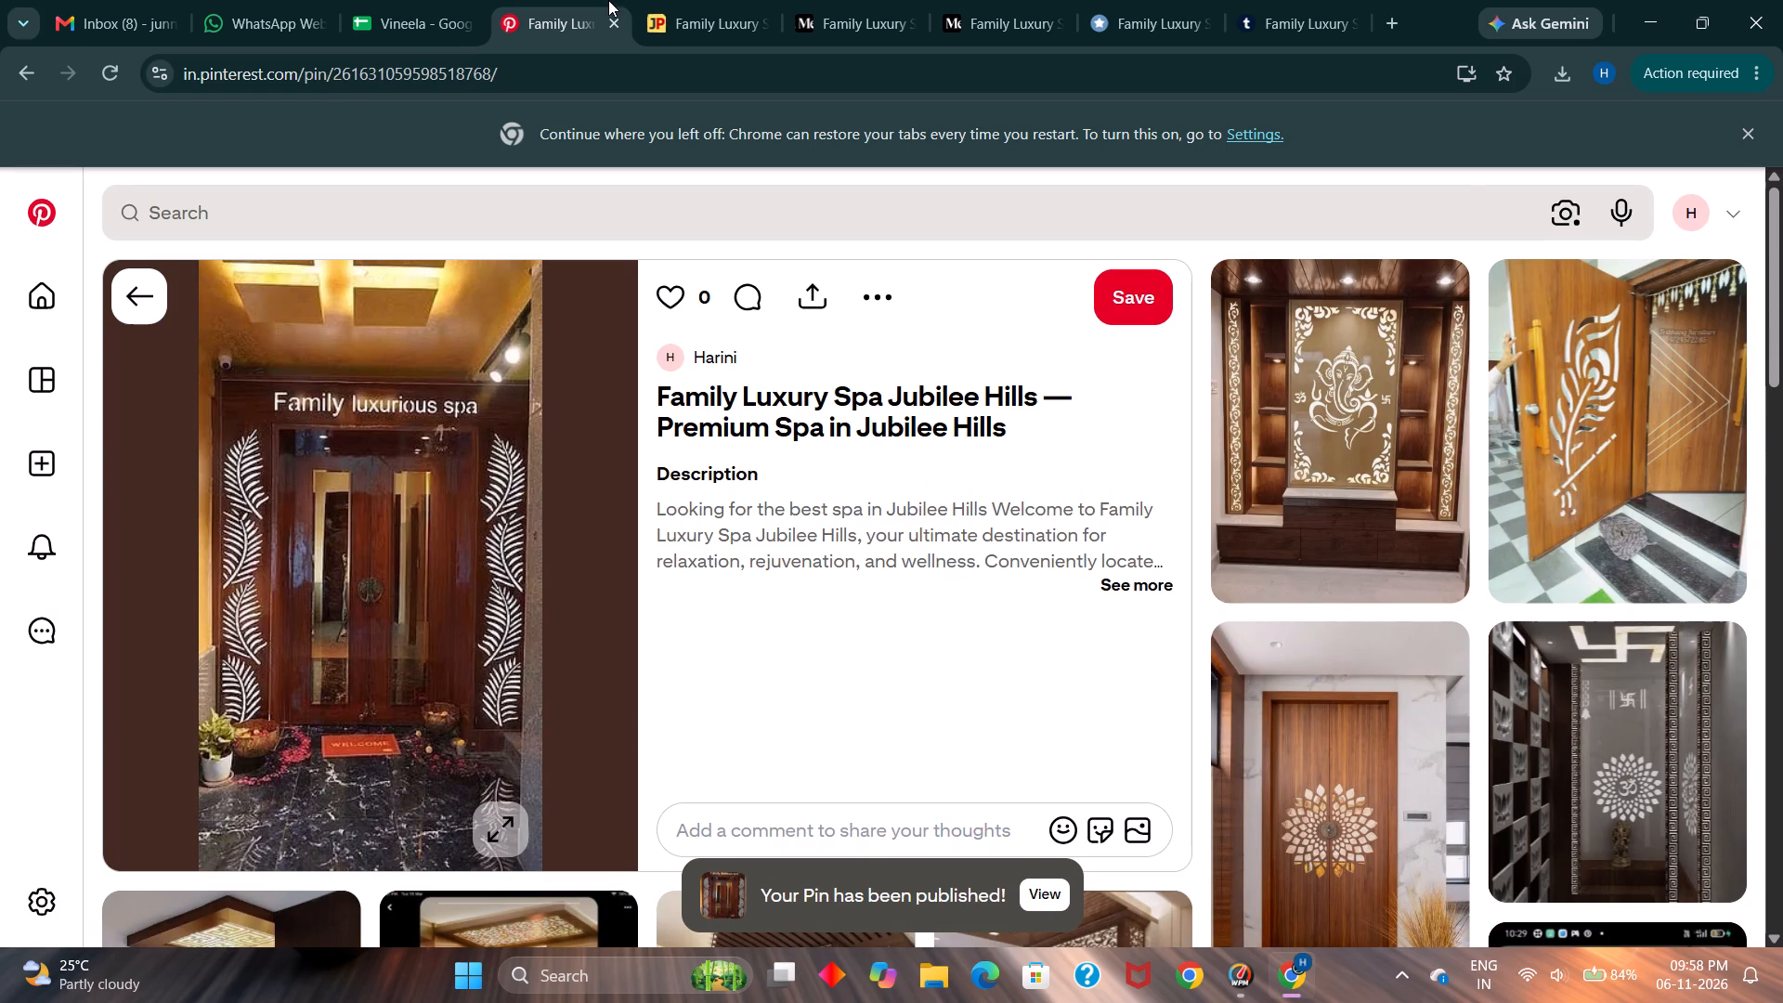
{"action": "triple_click", "coordinate": [541, 68]}
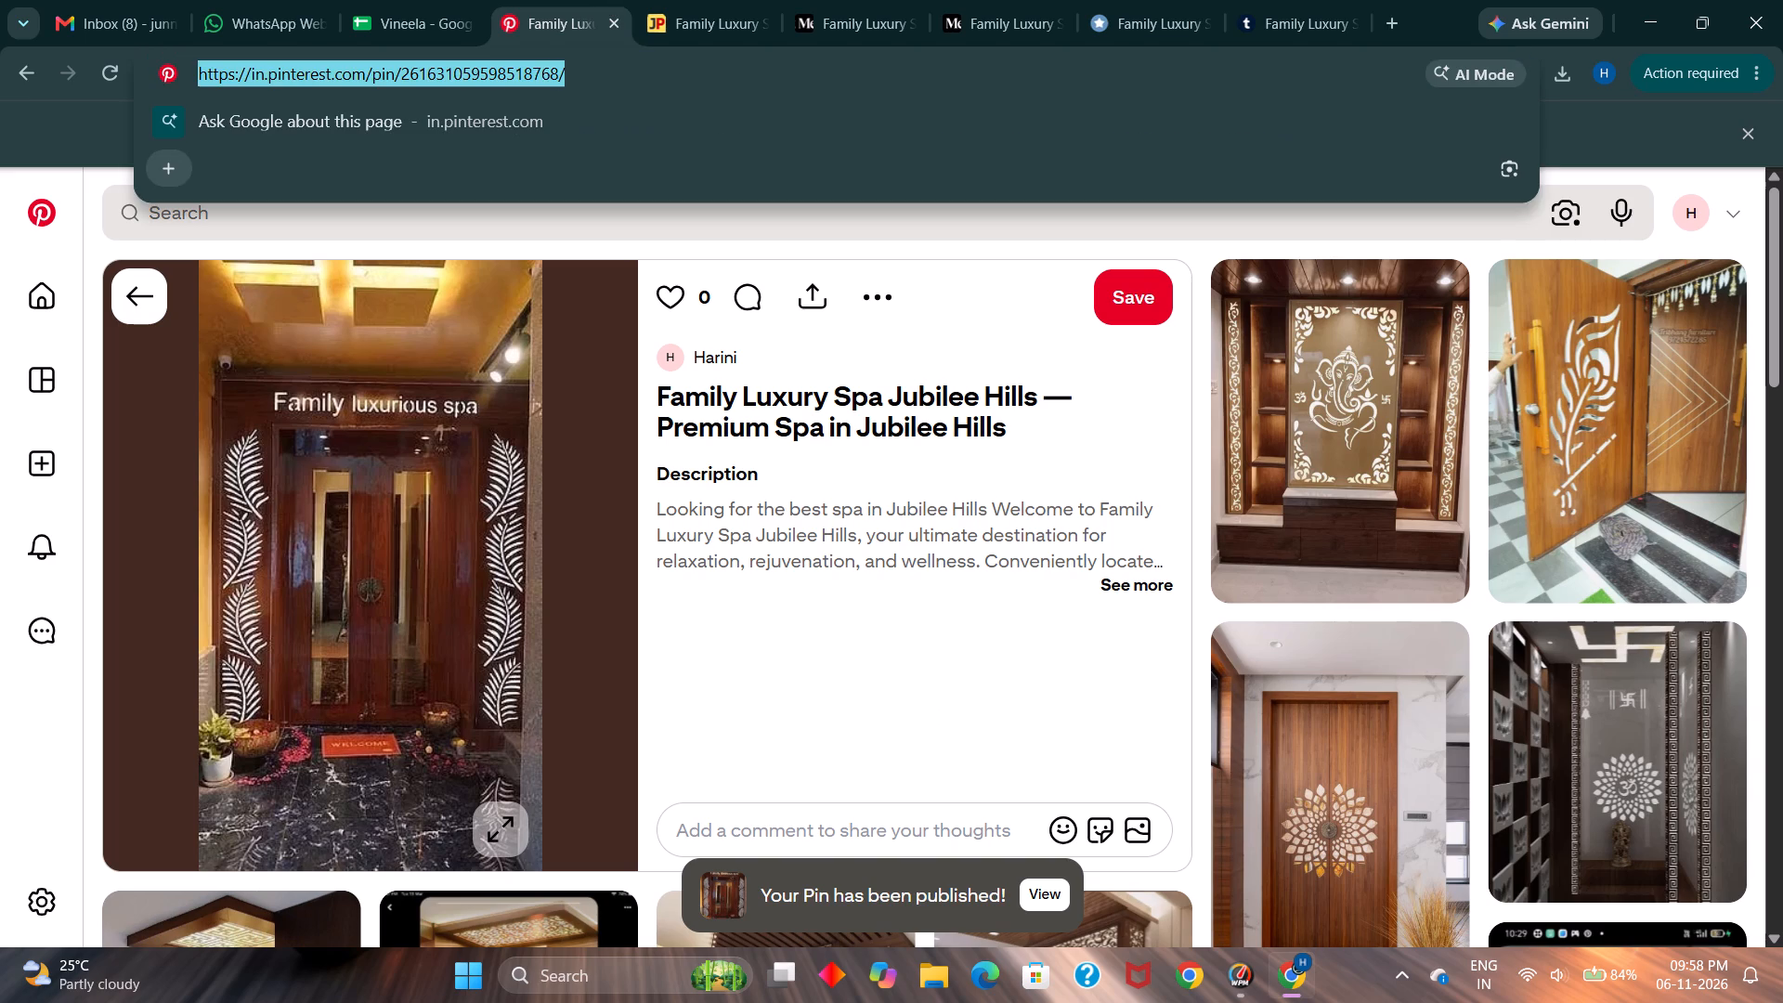
{"action": "key", "text": "ctrl+c"}
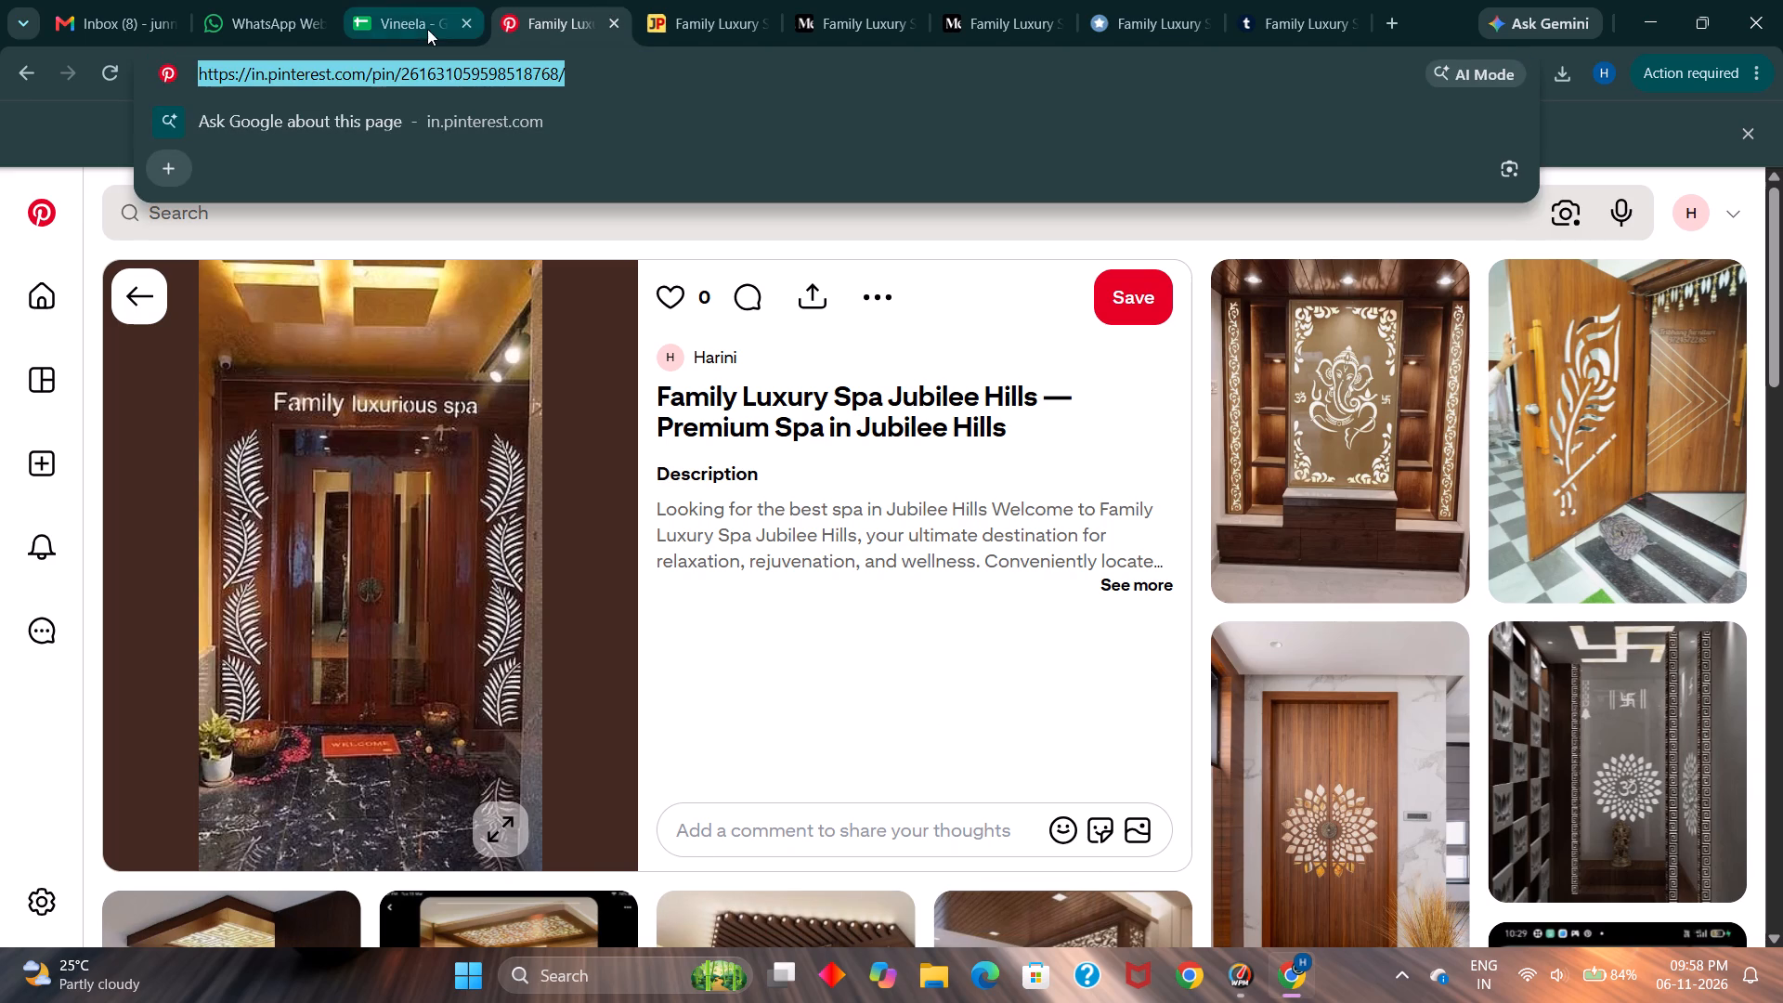
{"action": "left_click", "coordinate": [409, 11]}
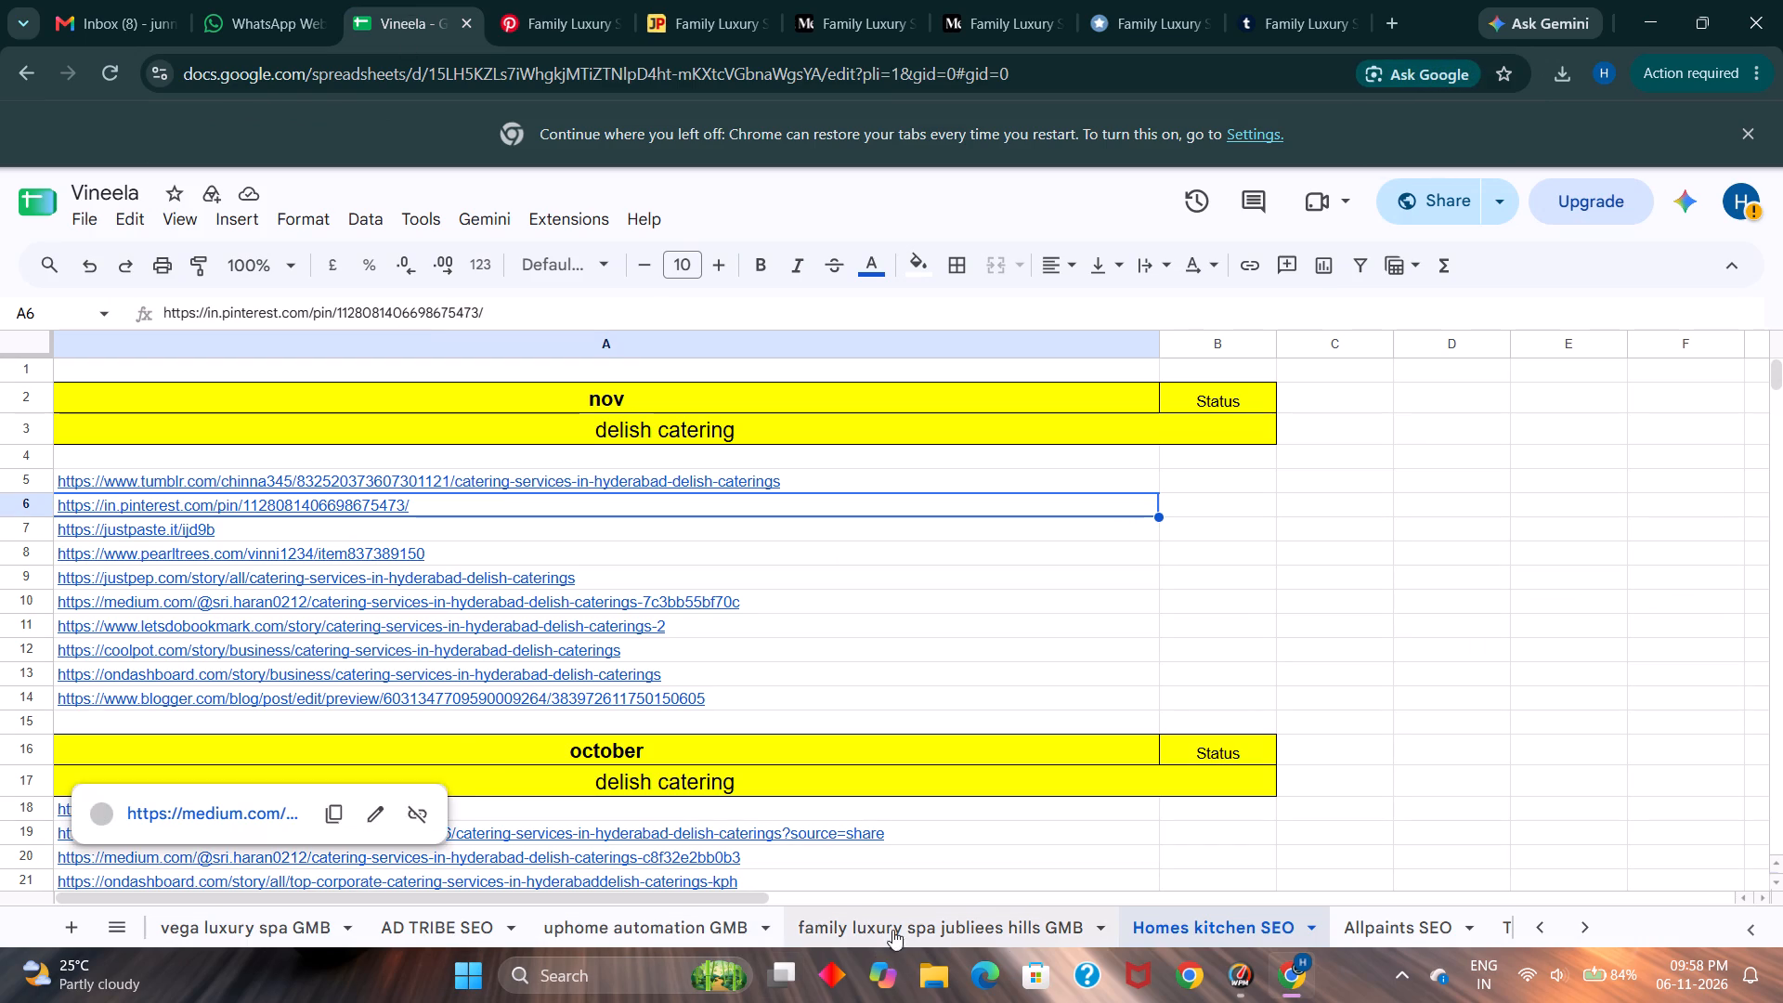
{"action": "left_click", "coordinate": [971, 918]}
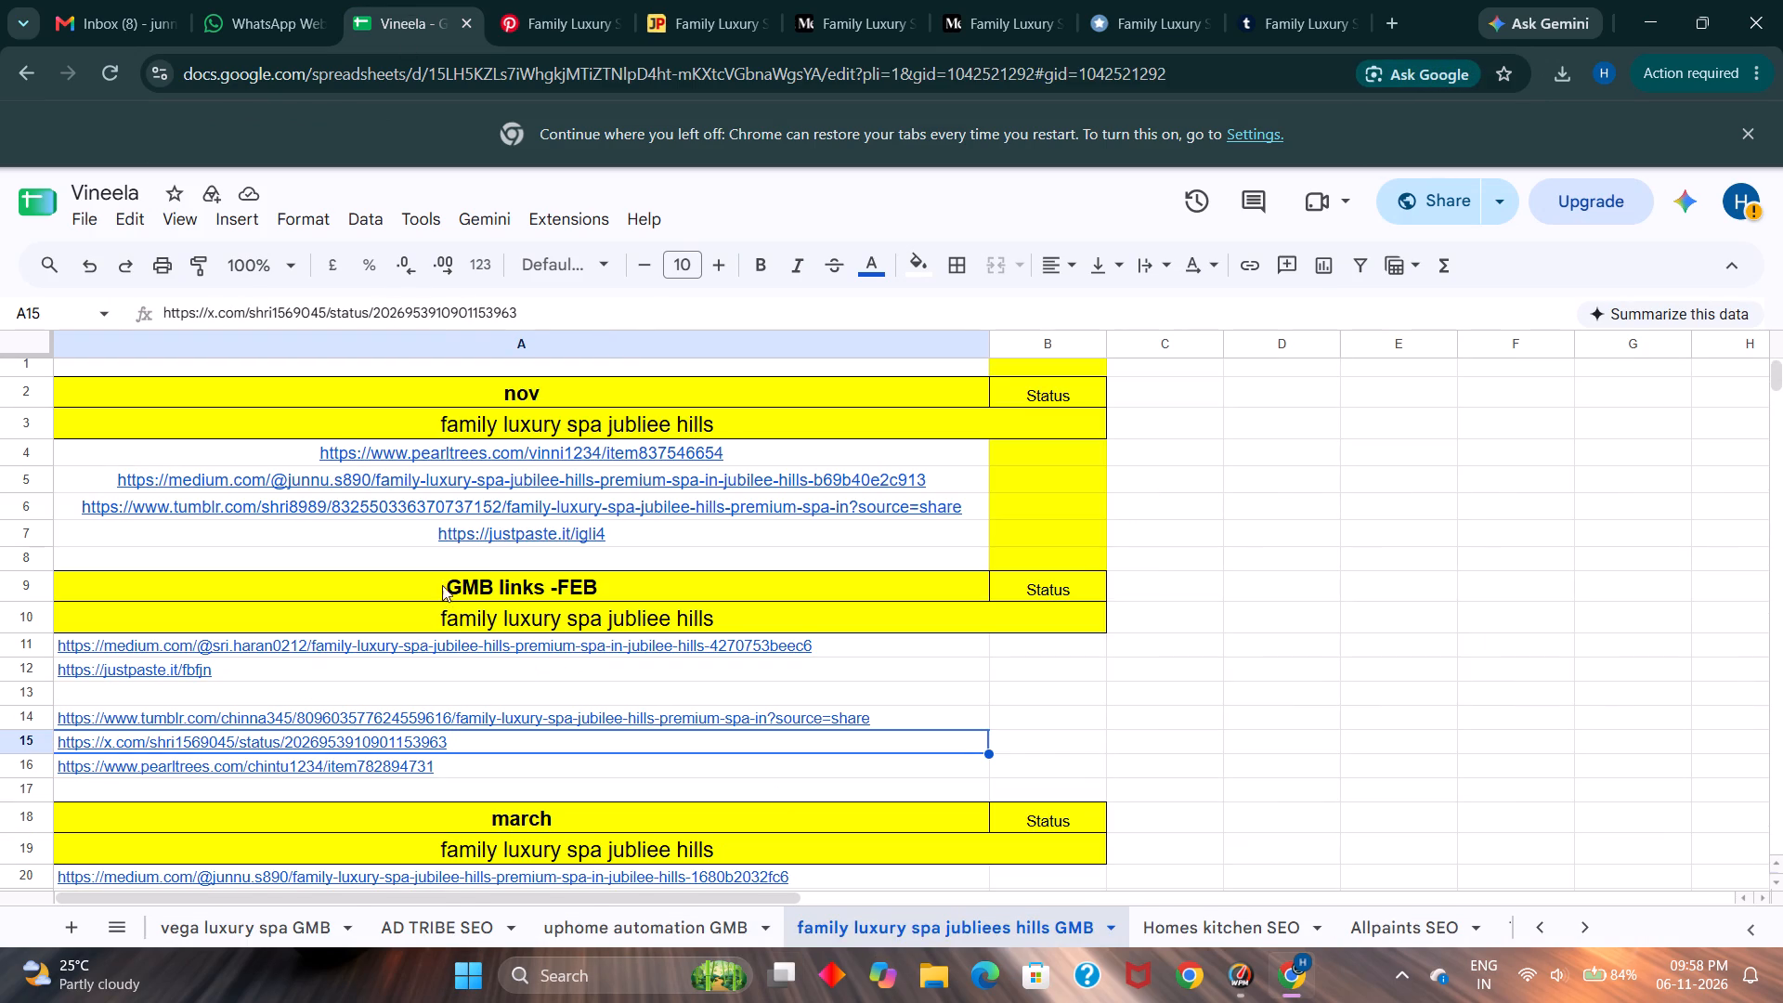
{"action": "left_click", "coordinate": [541, 562]}
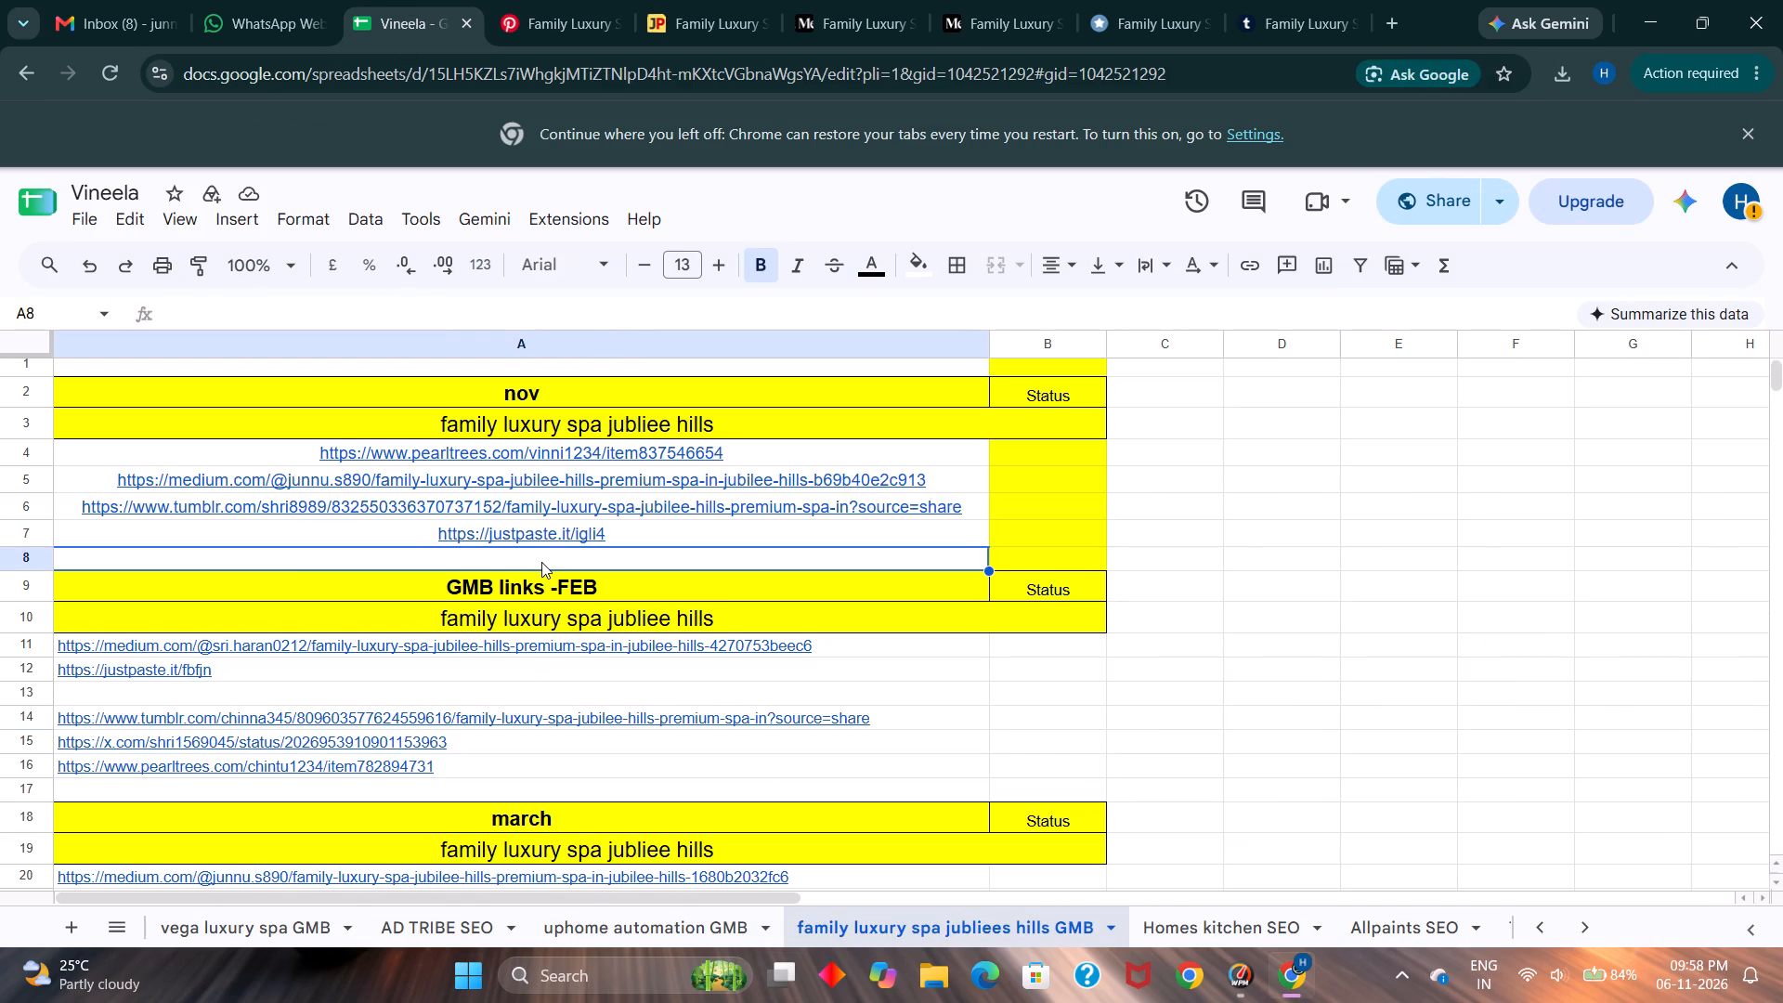
{"action": "key", "text": "ctrl+v"}
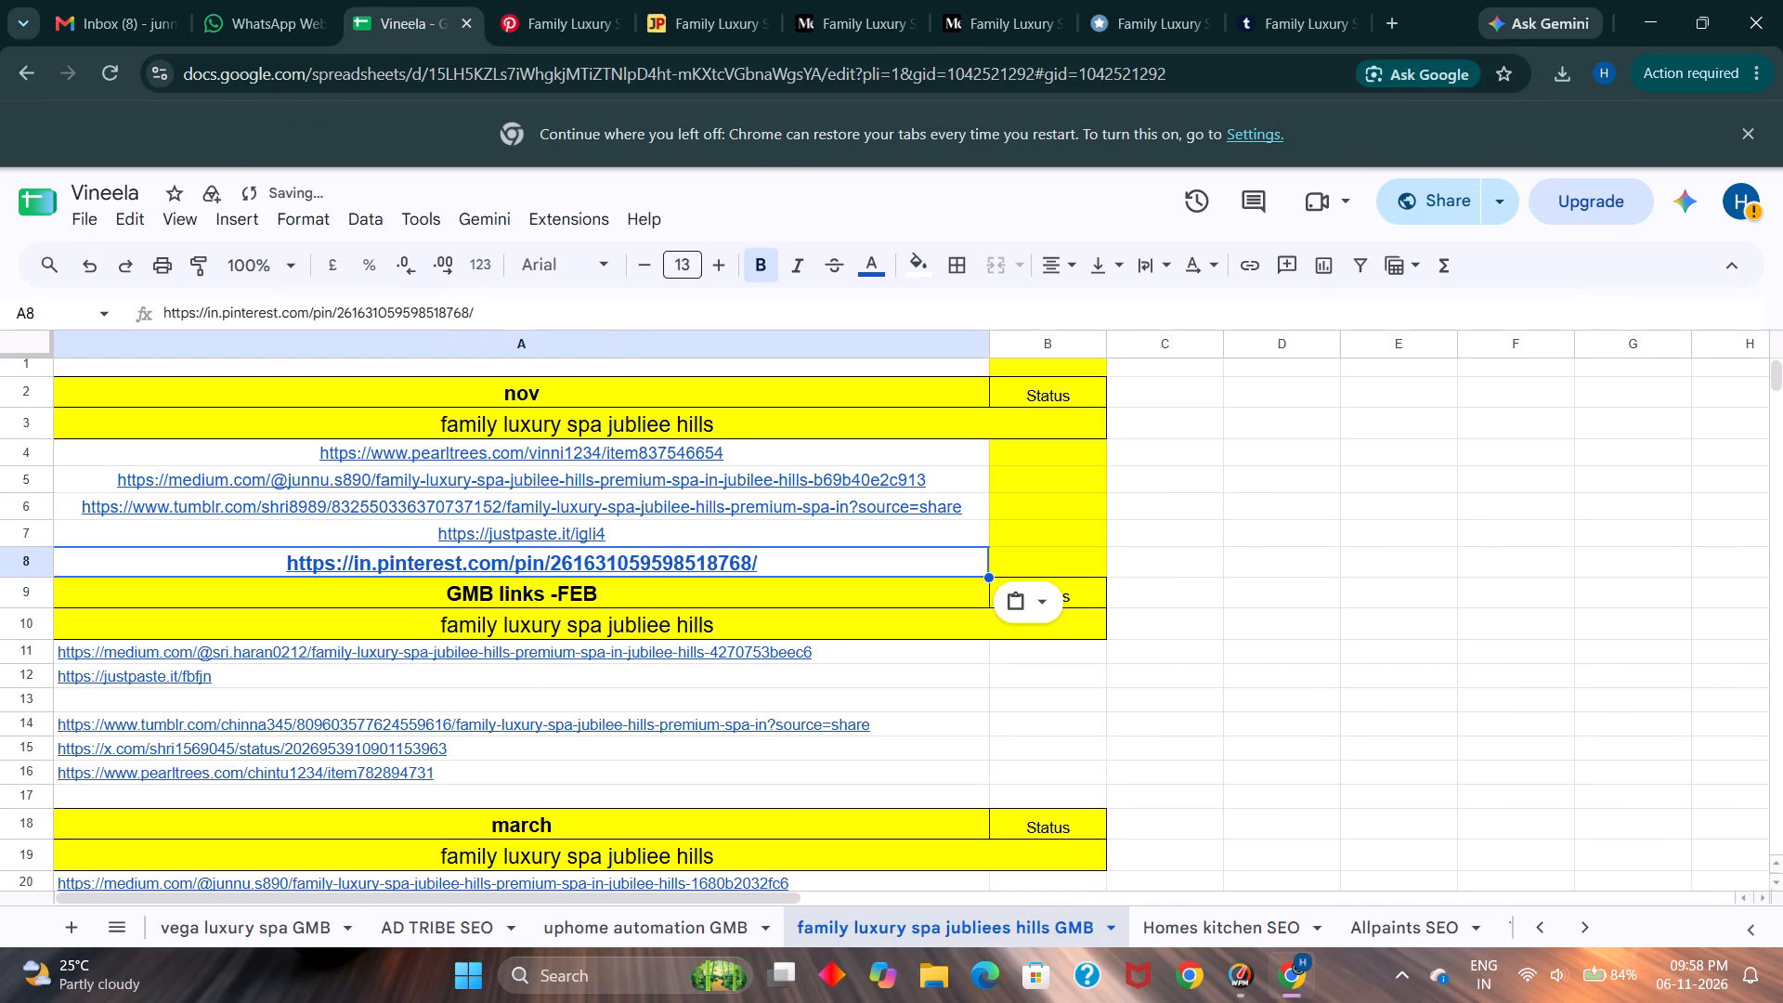
Remove the bold from the Pinterest link in A8 and reduce its font size to 12.
{"action": "left_click", "coordinate": [767, 265]}
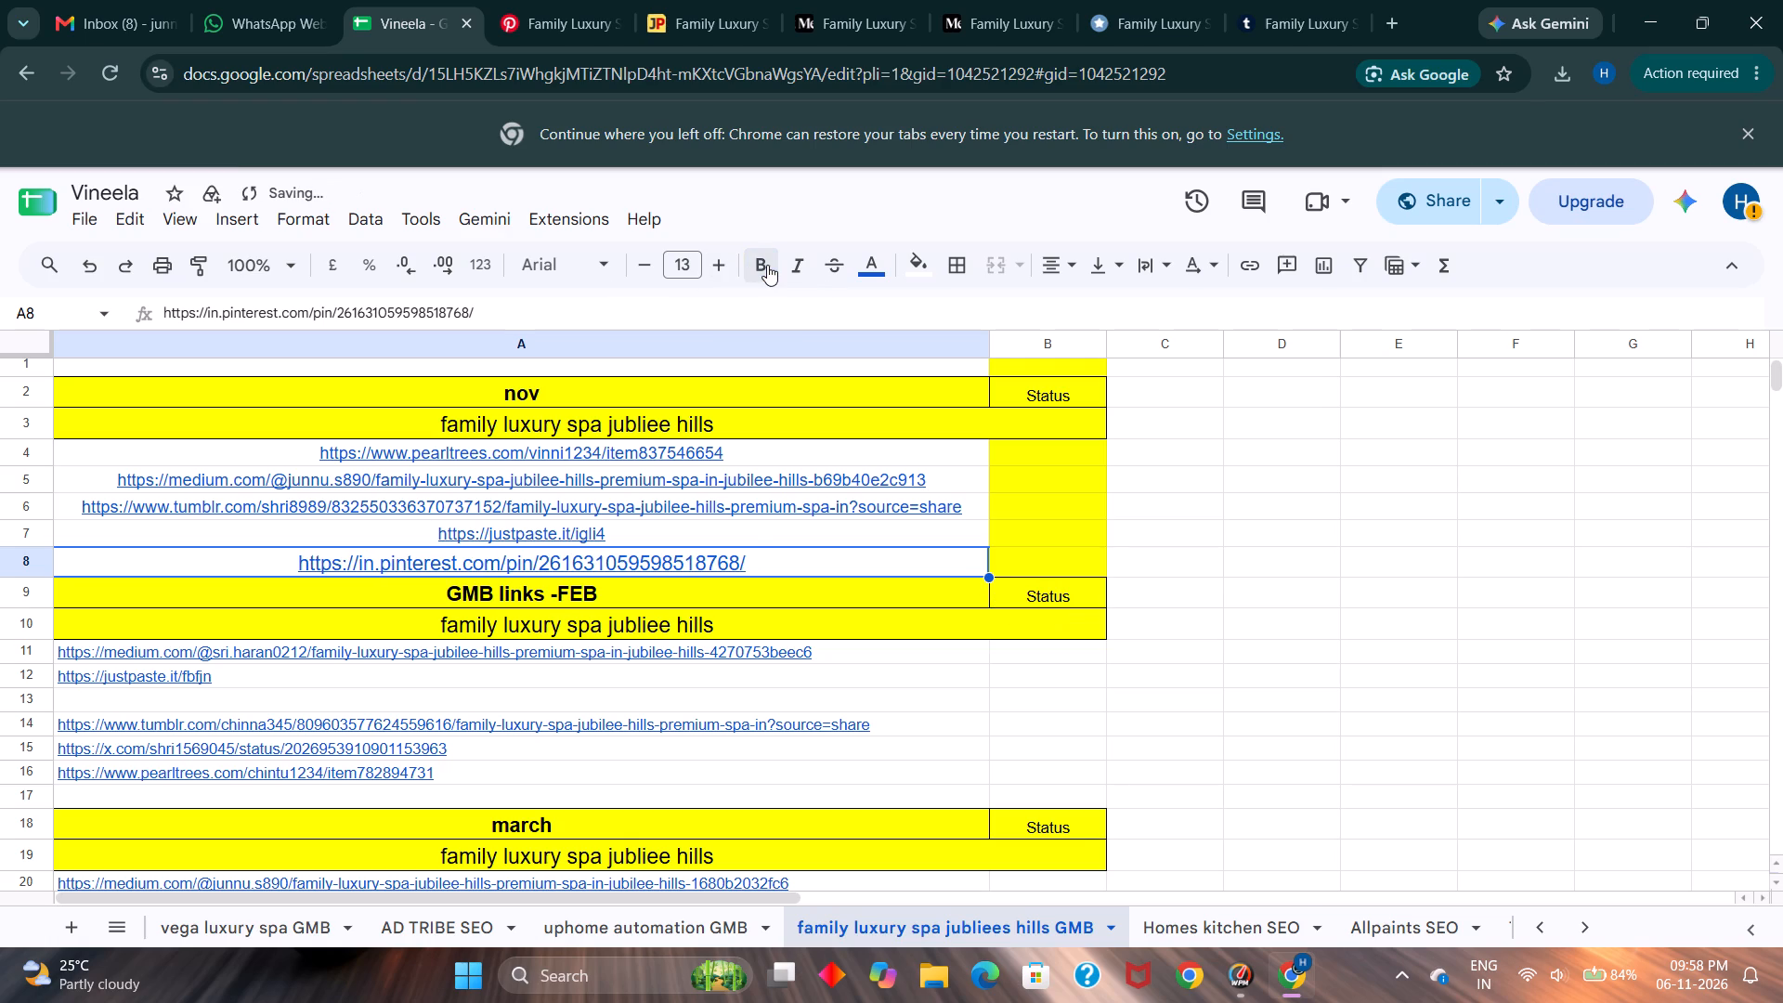
{"action": "left_click", "coordinate": [633, 263]}
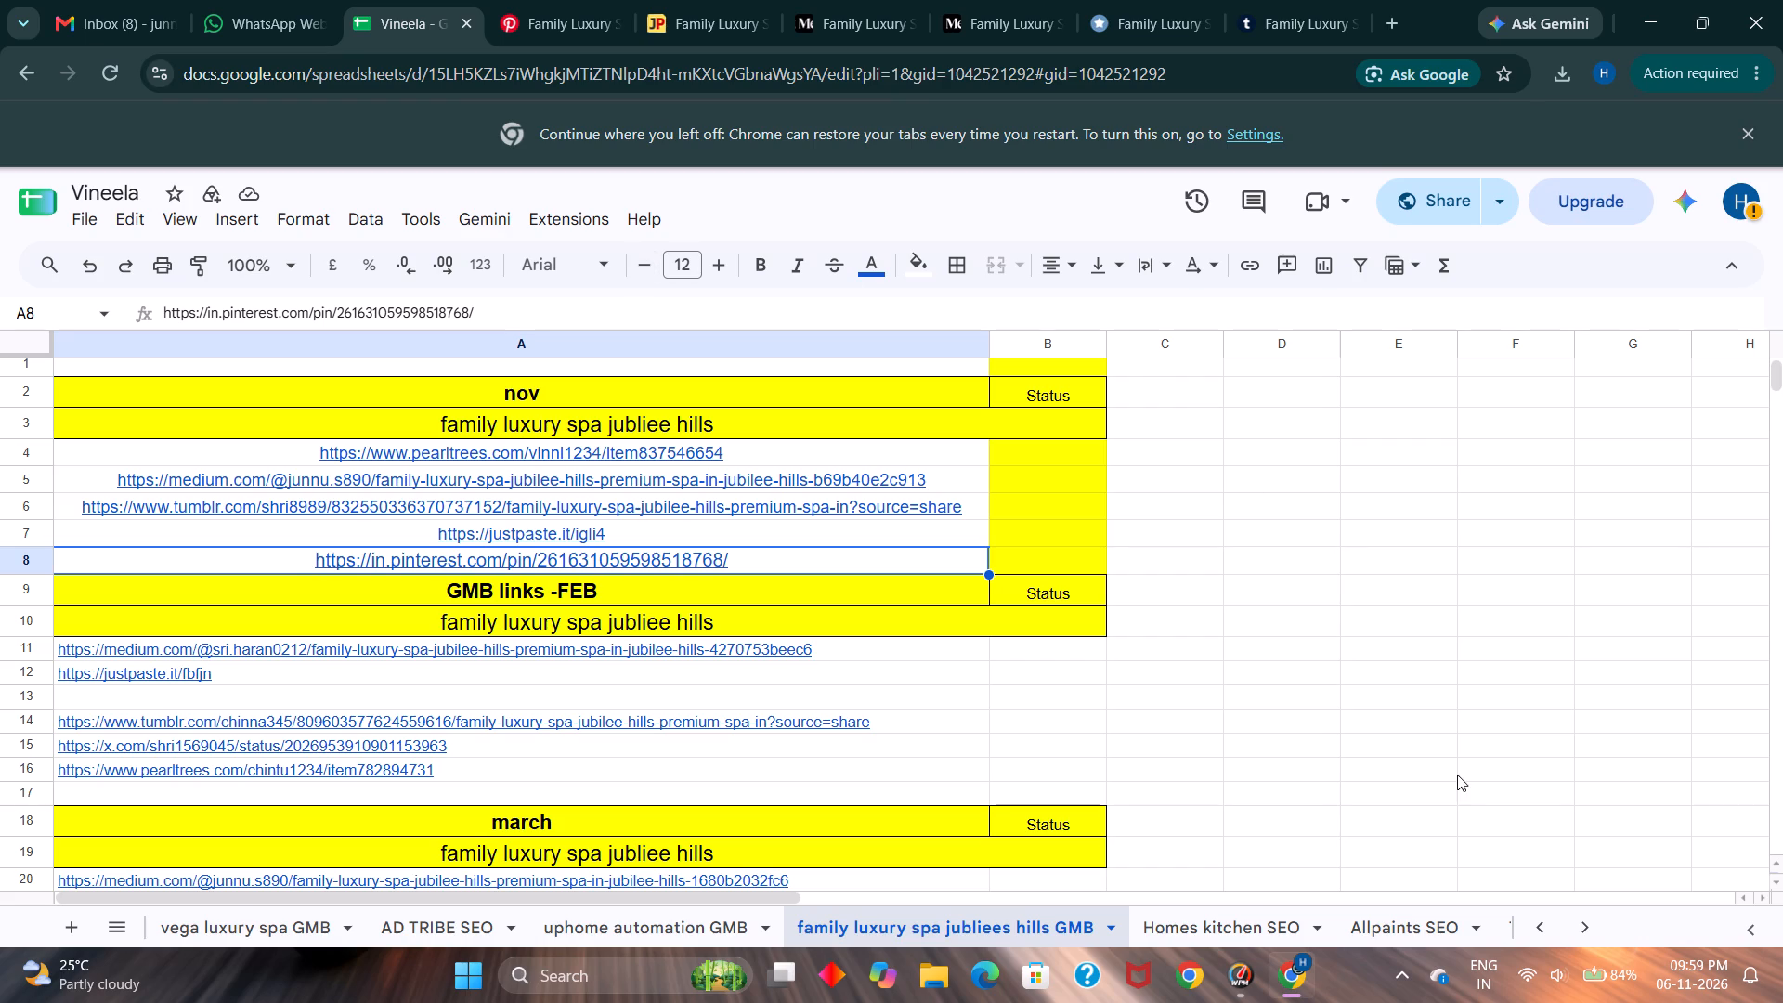
Switch to the "lunara luxury spa GMB" sheet of the Vineela spreadsheet.
{"action": "left_click", "coordinate": [1584, 924]}
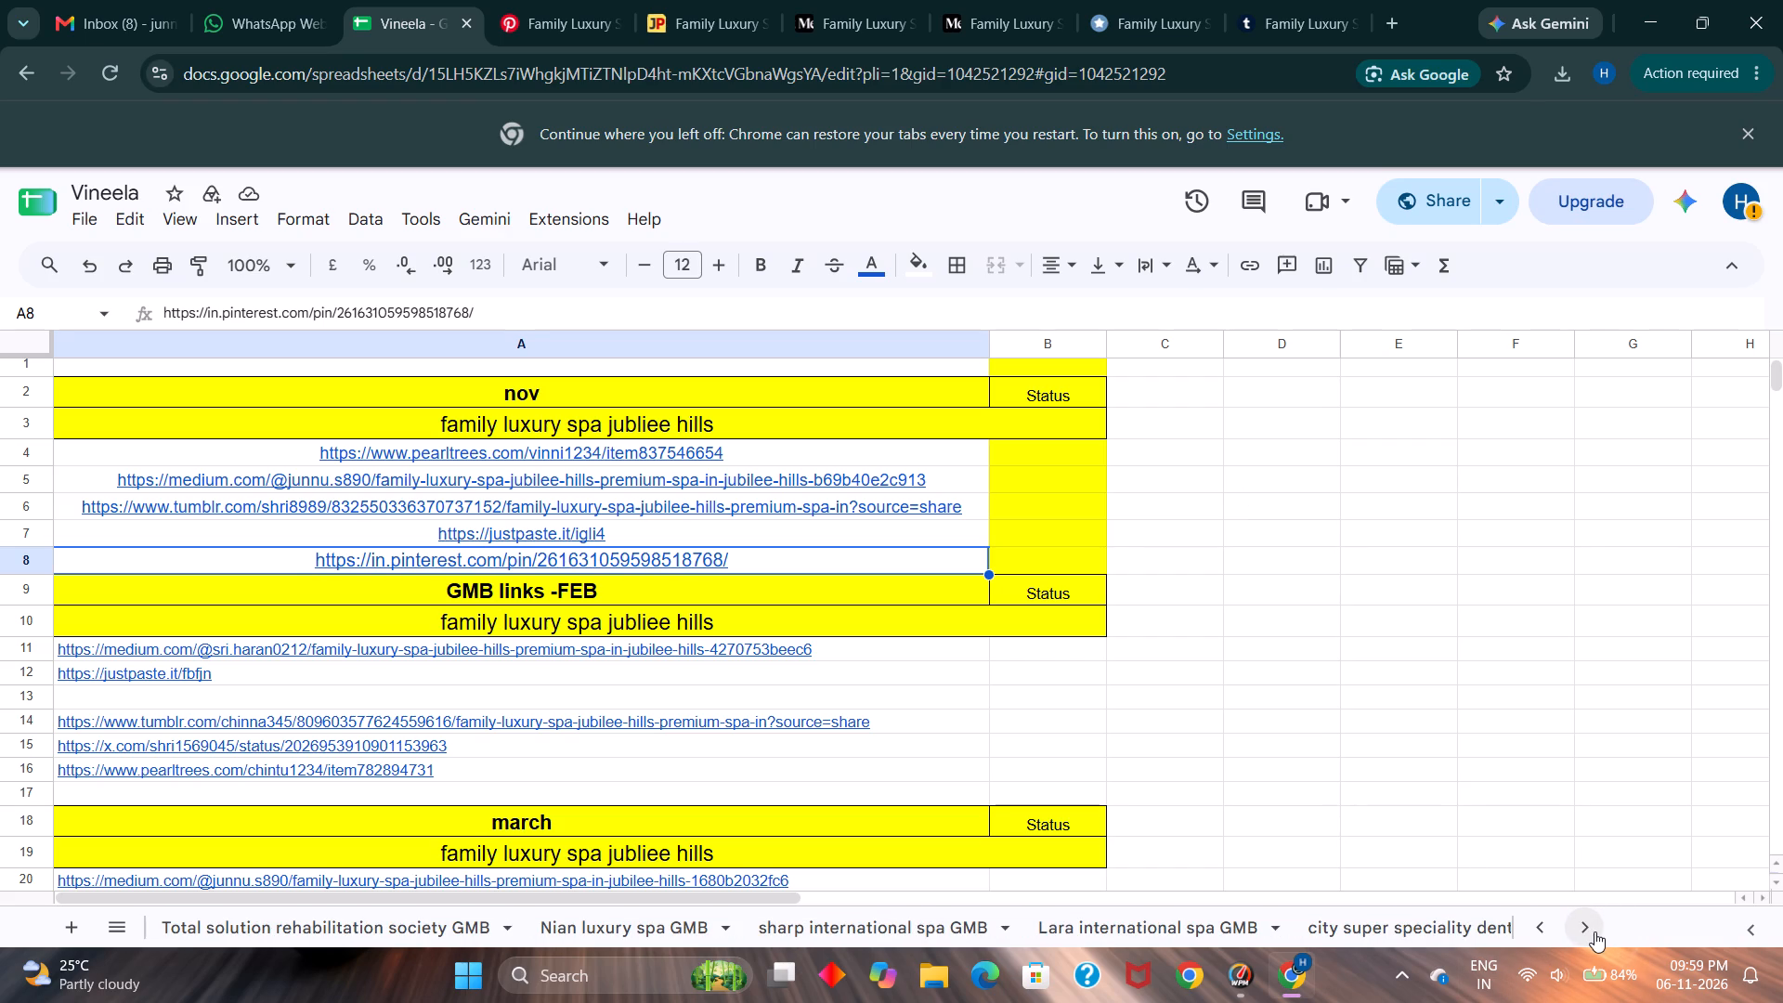
{"action": "left_click", "coordinate": [1600, 927]}
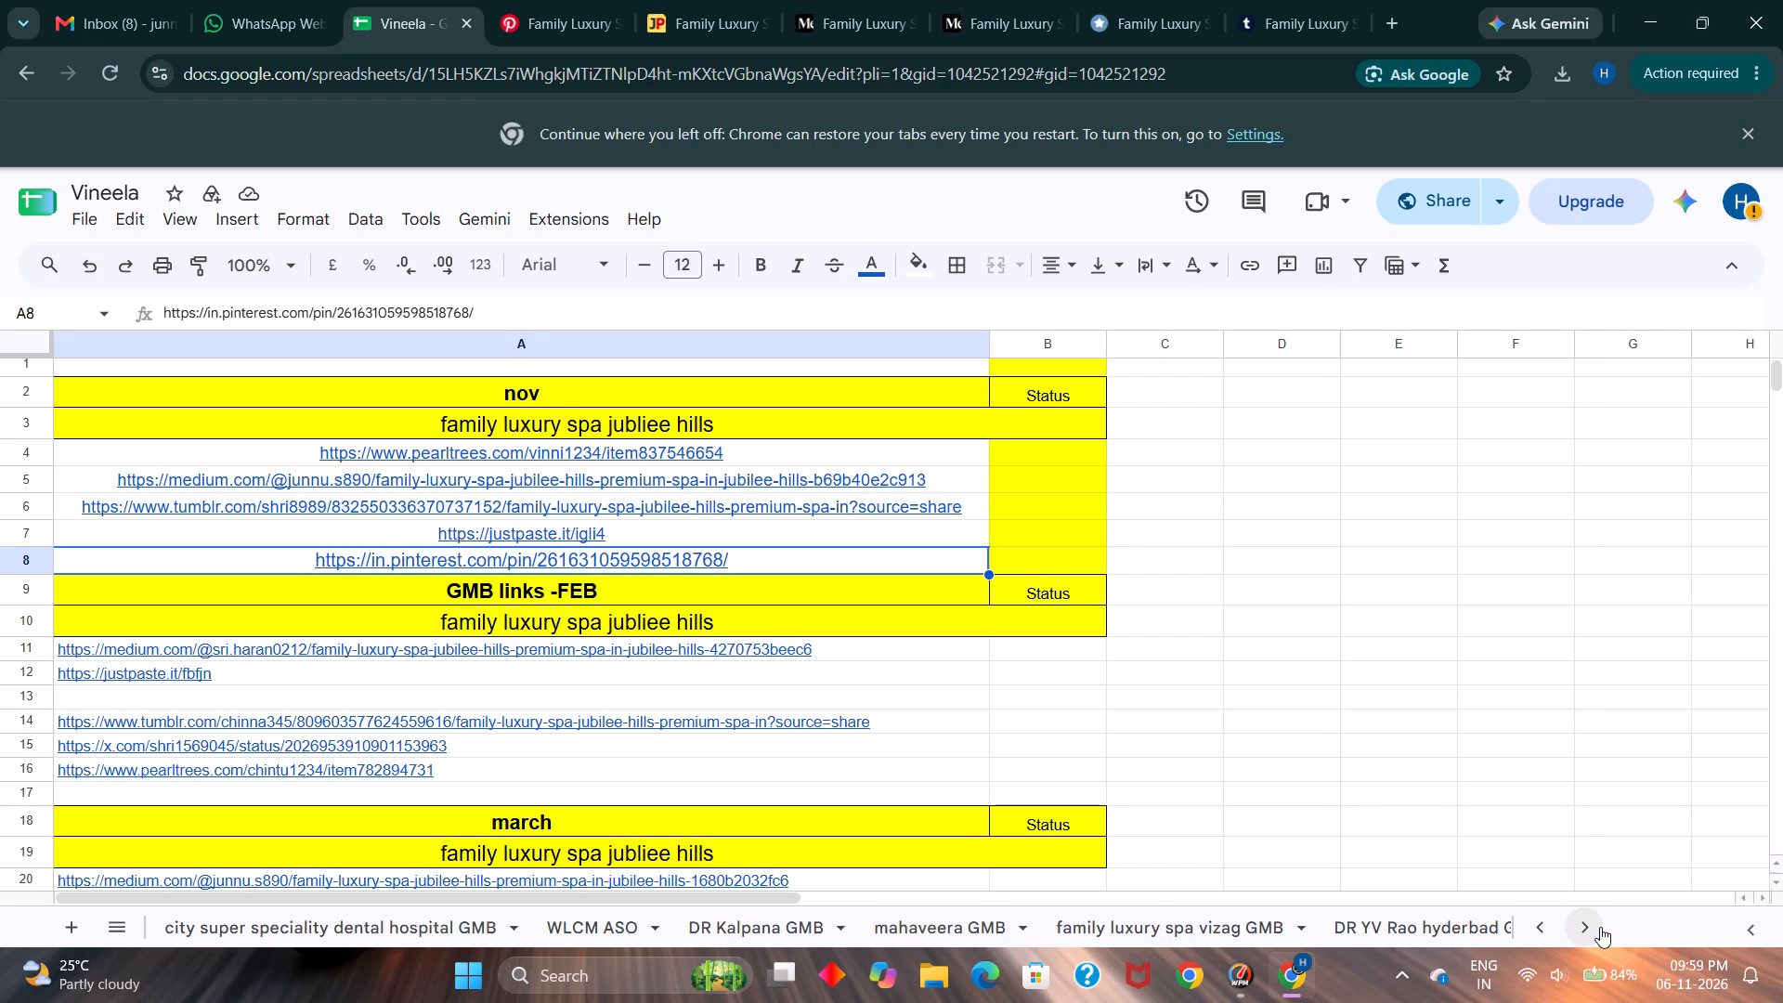
{"action": "left_click", "coordinate": [1600, 927]}
{"action": "left_click", "coordinate": [1600, 927]}
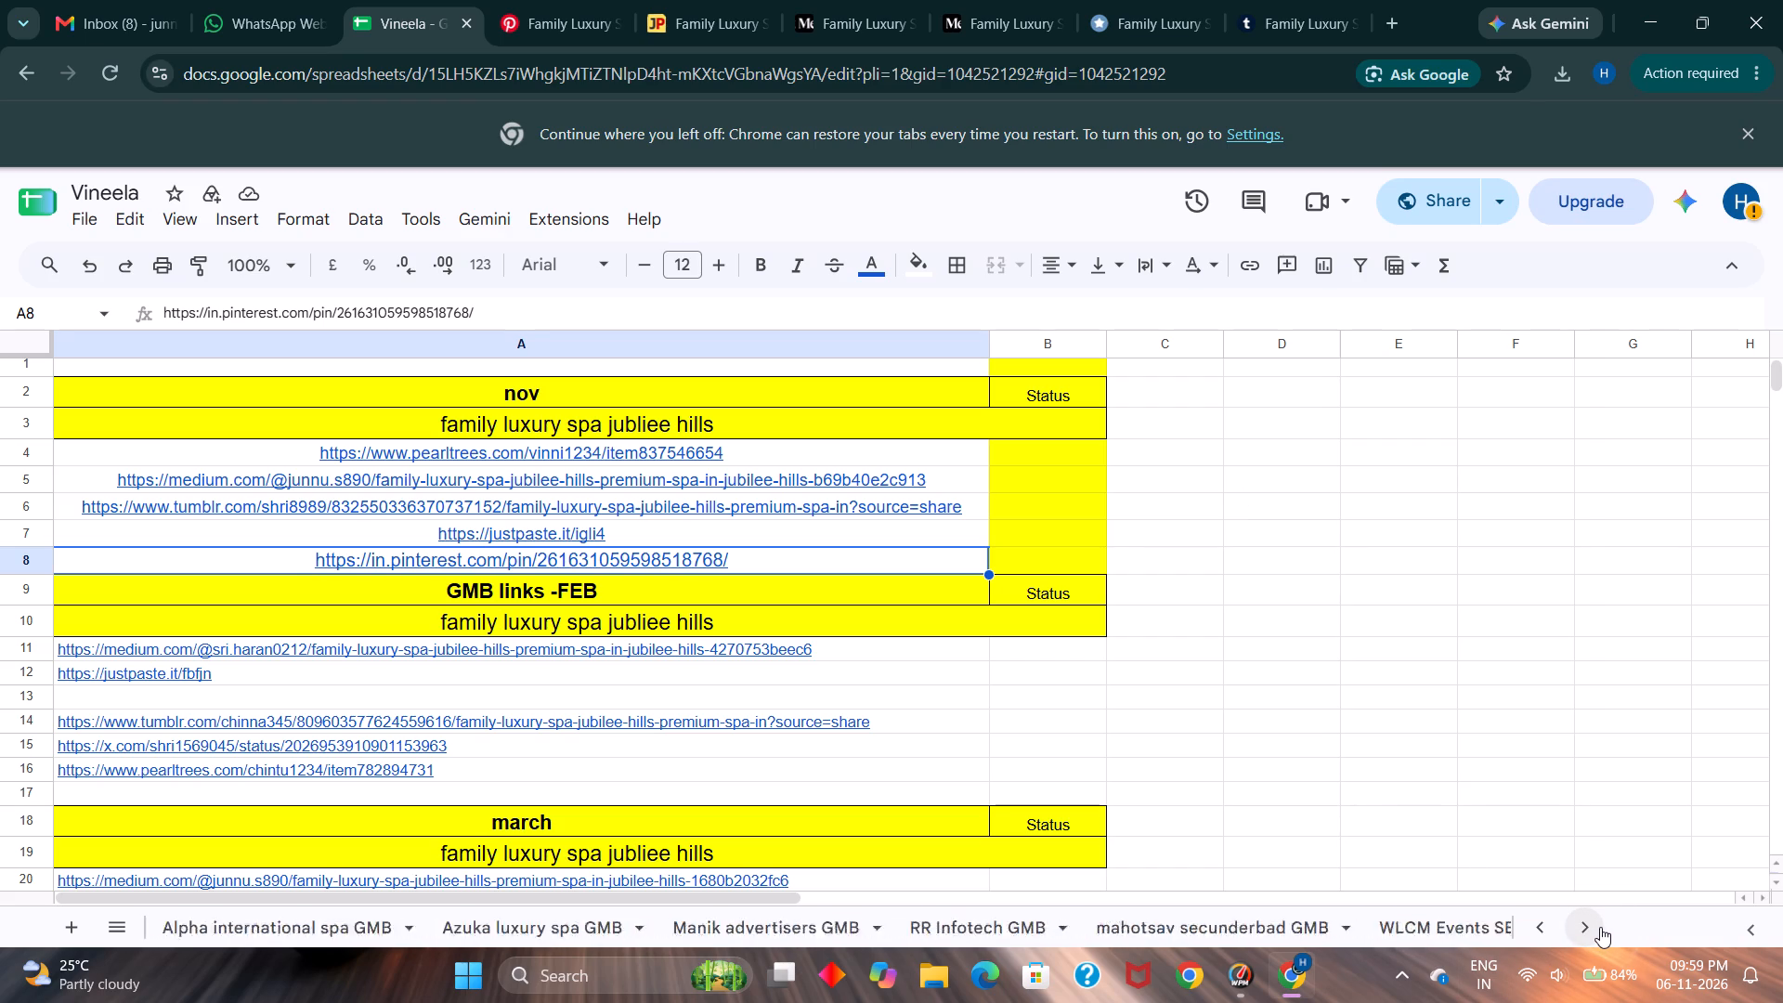
{"action": "left_click", "coordinate": [1600, 927]}
{"action": "left_click", "coordinate": [1600, 927]}
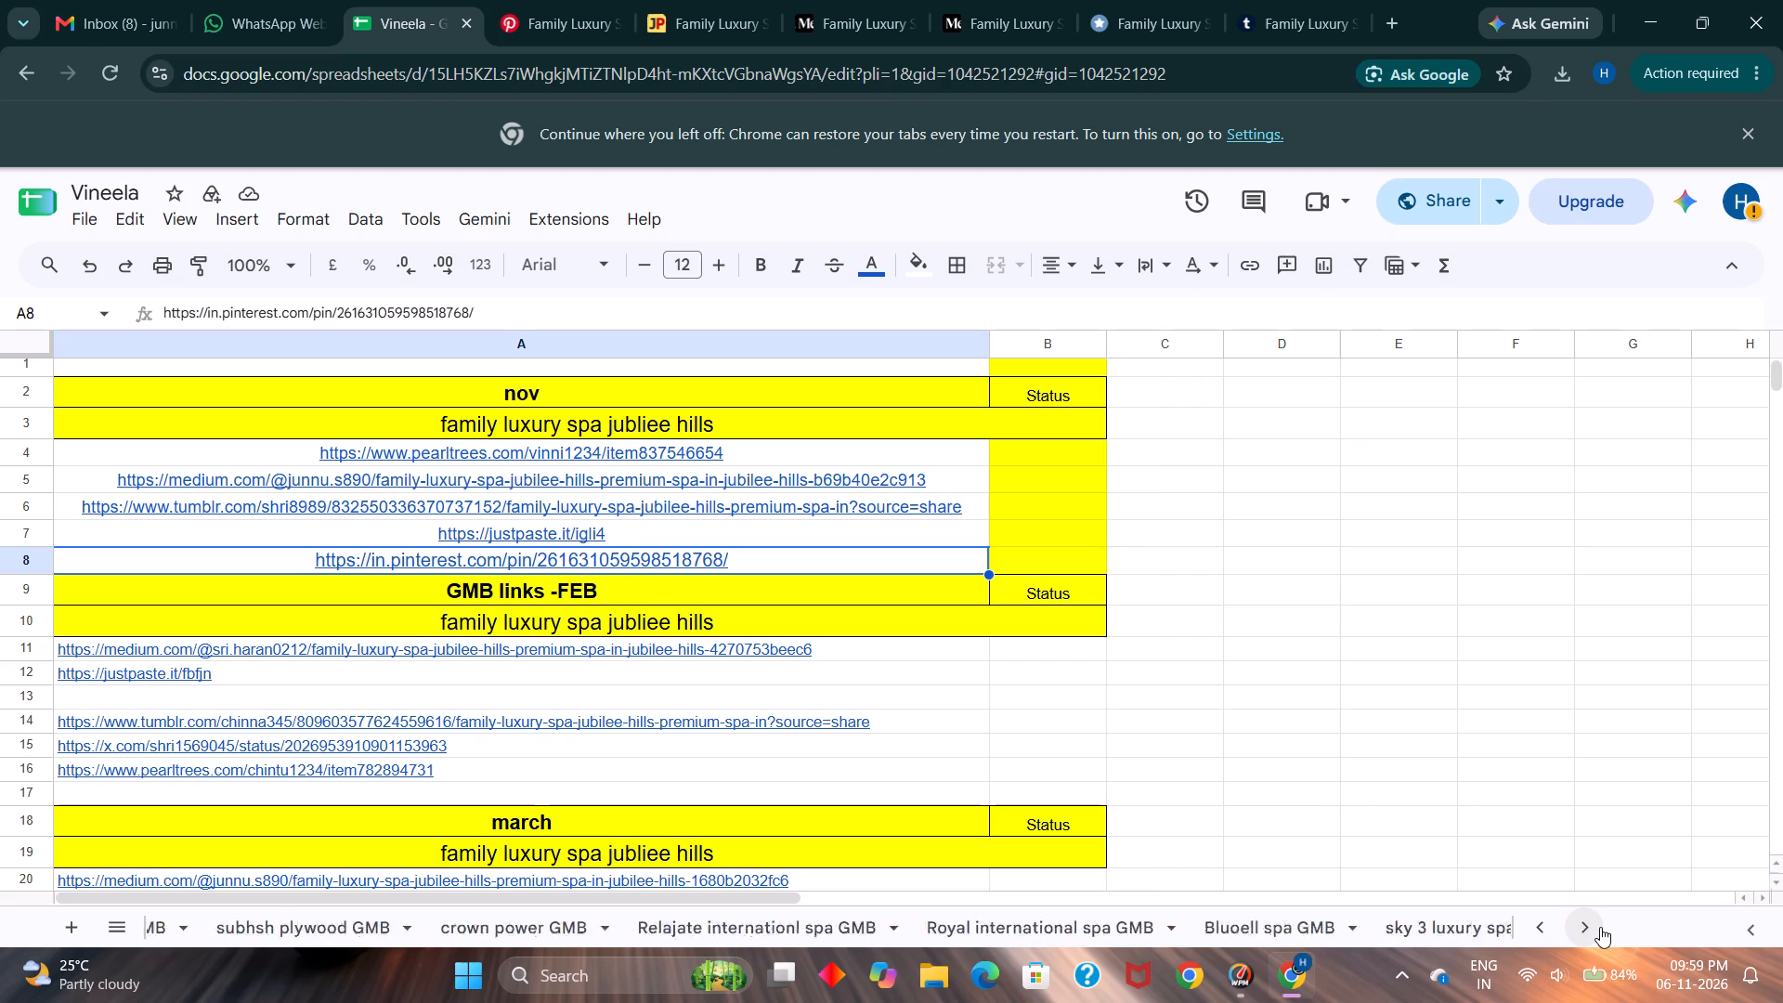
{"action": "left_click", "coordinate": [1600, 927]}
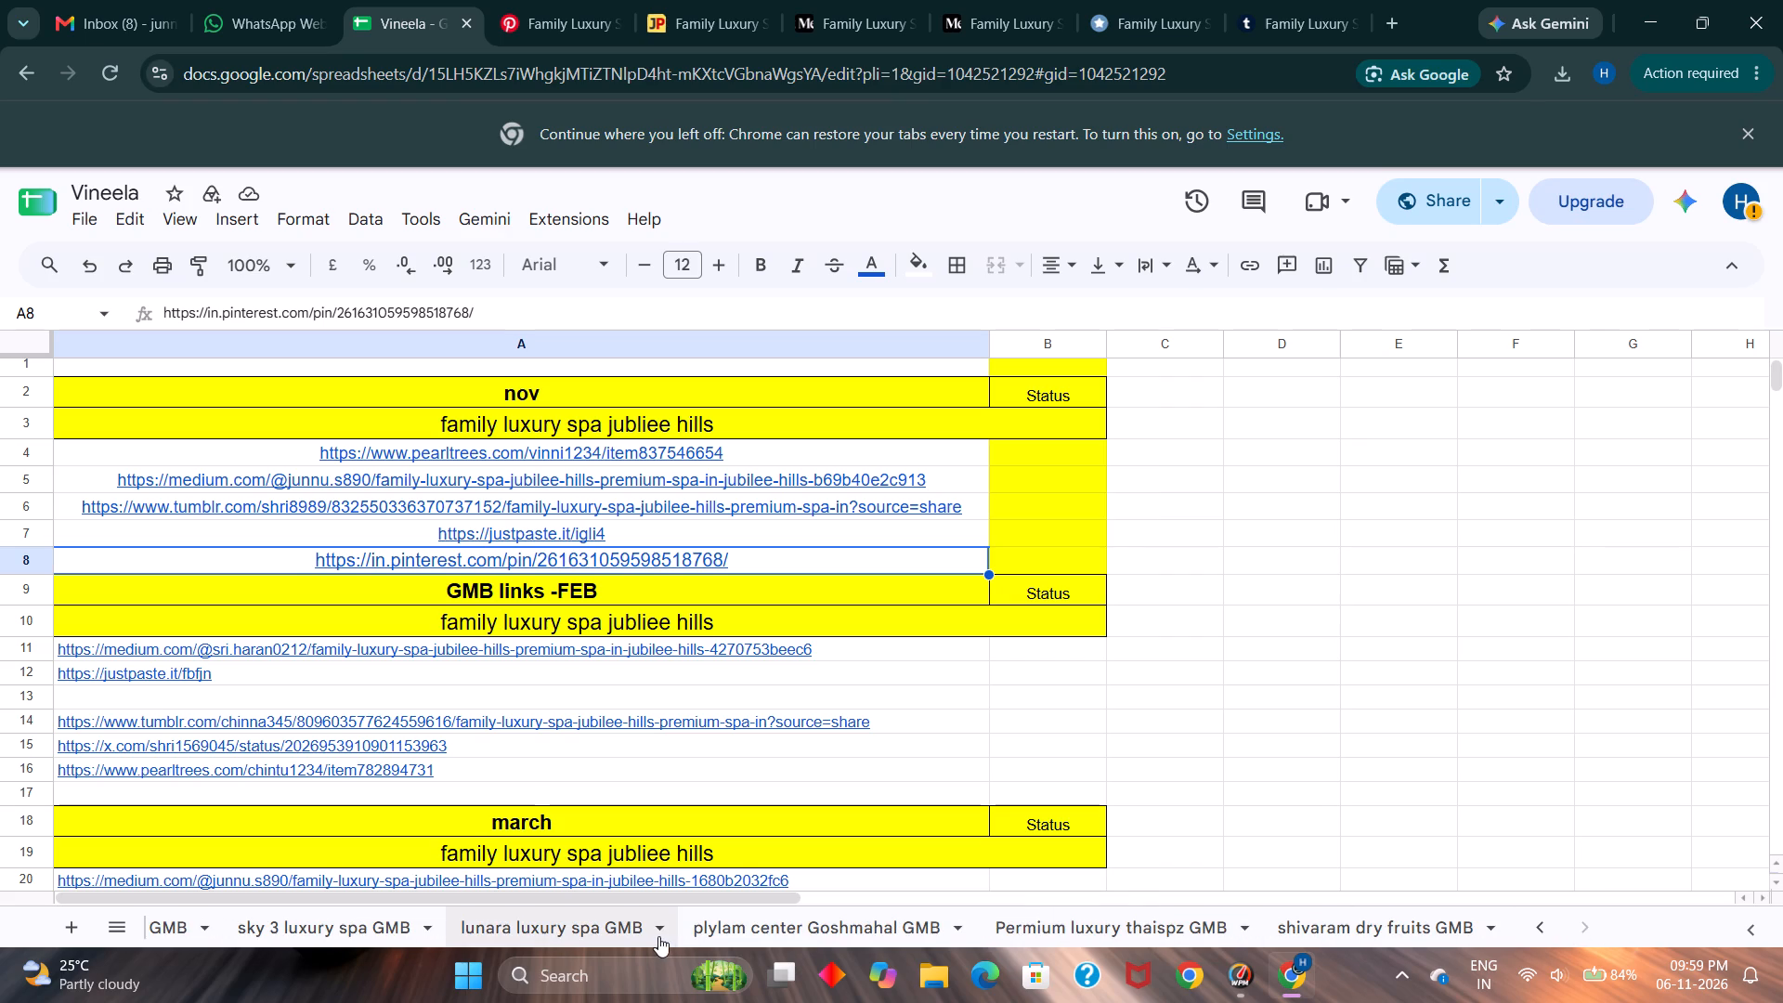
{"action": "left_click", "coordinate": [561, 929]}
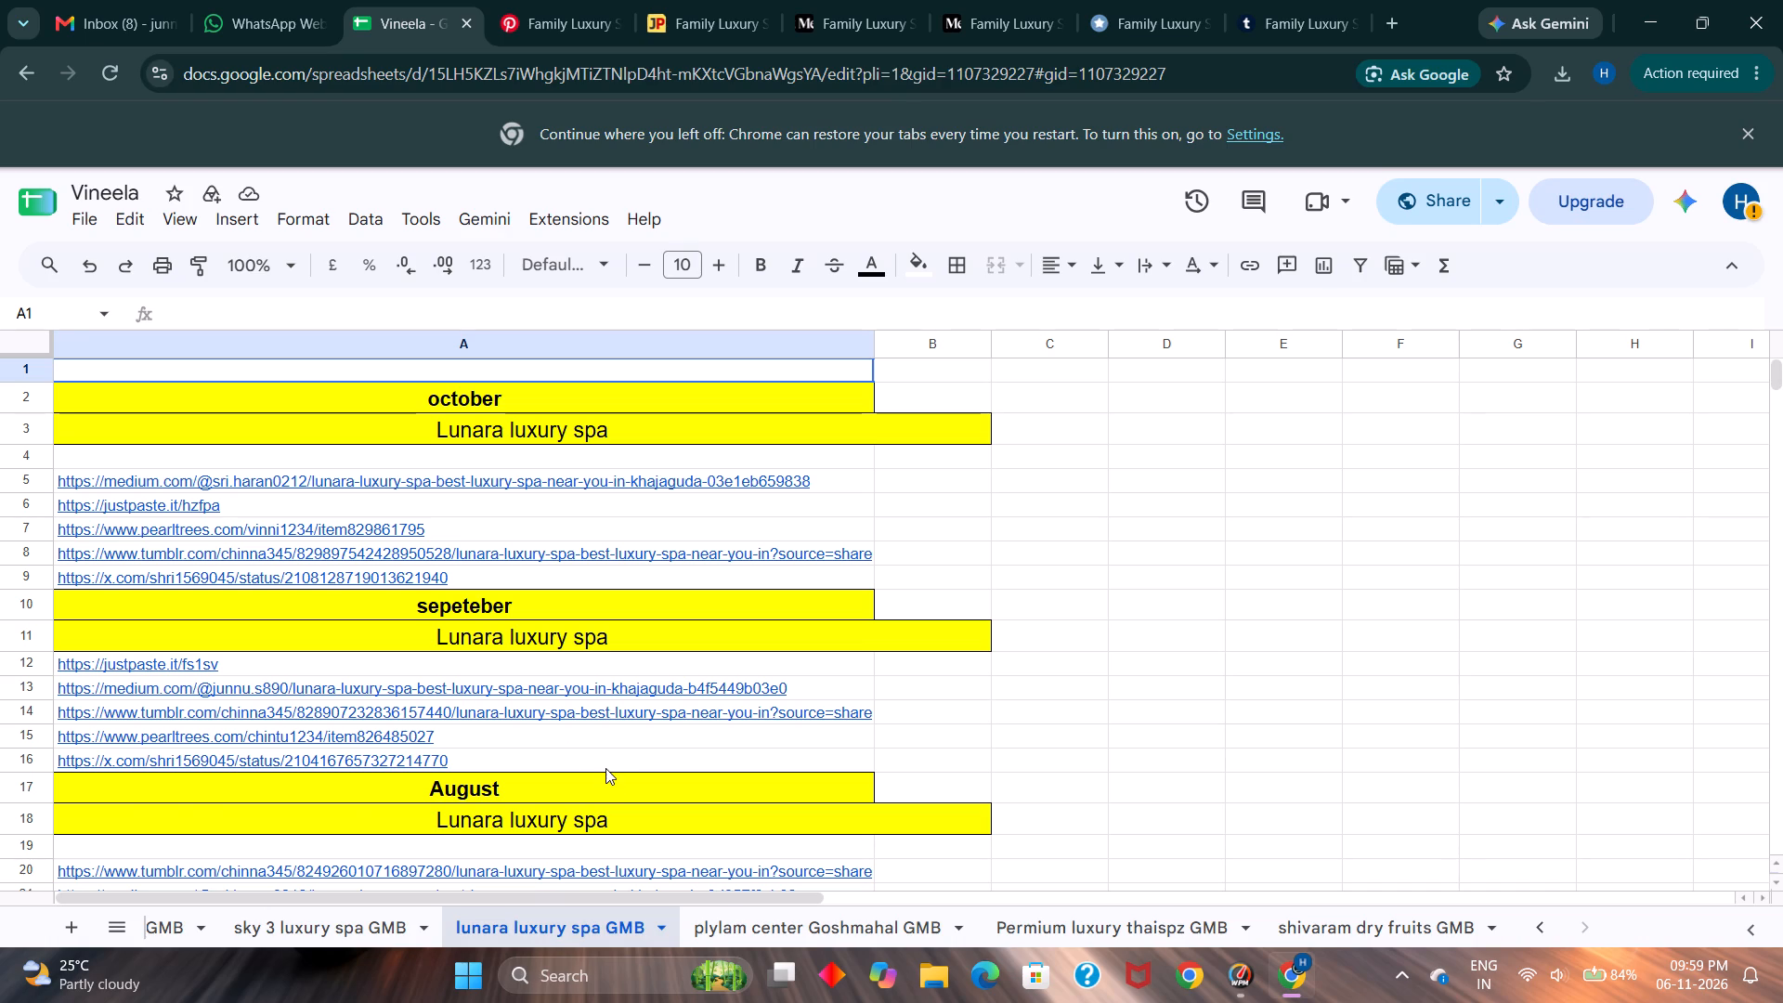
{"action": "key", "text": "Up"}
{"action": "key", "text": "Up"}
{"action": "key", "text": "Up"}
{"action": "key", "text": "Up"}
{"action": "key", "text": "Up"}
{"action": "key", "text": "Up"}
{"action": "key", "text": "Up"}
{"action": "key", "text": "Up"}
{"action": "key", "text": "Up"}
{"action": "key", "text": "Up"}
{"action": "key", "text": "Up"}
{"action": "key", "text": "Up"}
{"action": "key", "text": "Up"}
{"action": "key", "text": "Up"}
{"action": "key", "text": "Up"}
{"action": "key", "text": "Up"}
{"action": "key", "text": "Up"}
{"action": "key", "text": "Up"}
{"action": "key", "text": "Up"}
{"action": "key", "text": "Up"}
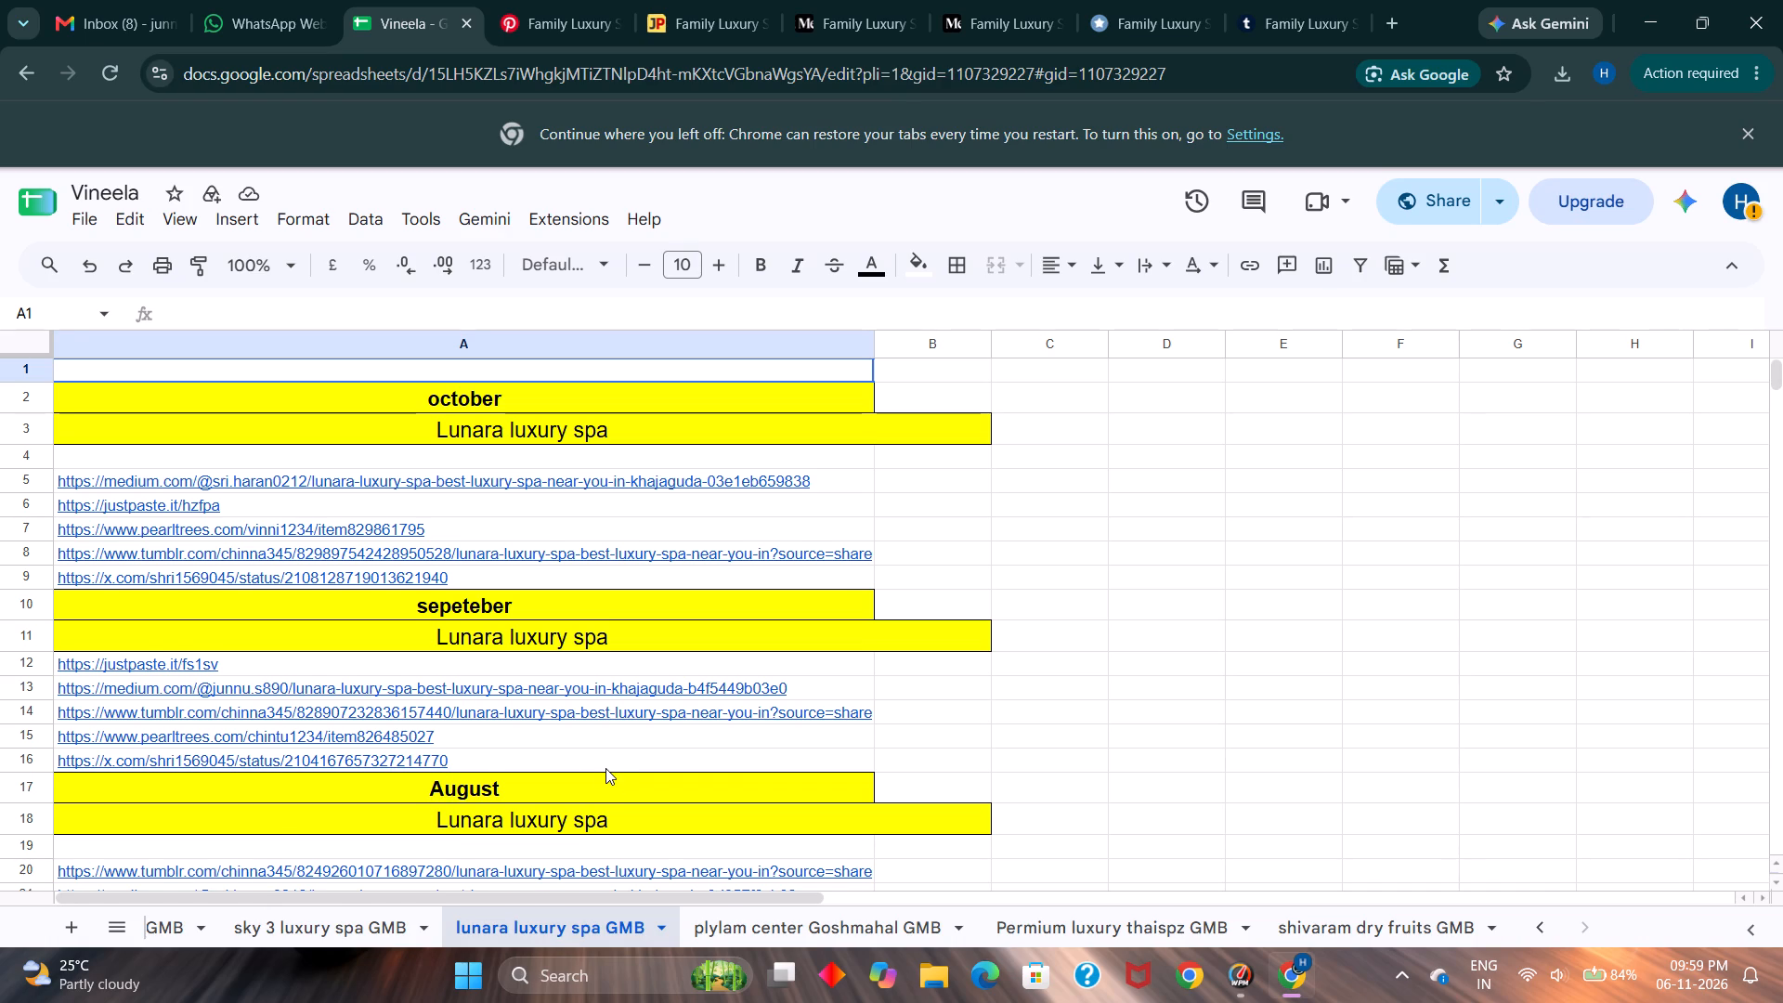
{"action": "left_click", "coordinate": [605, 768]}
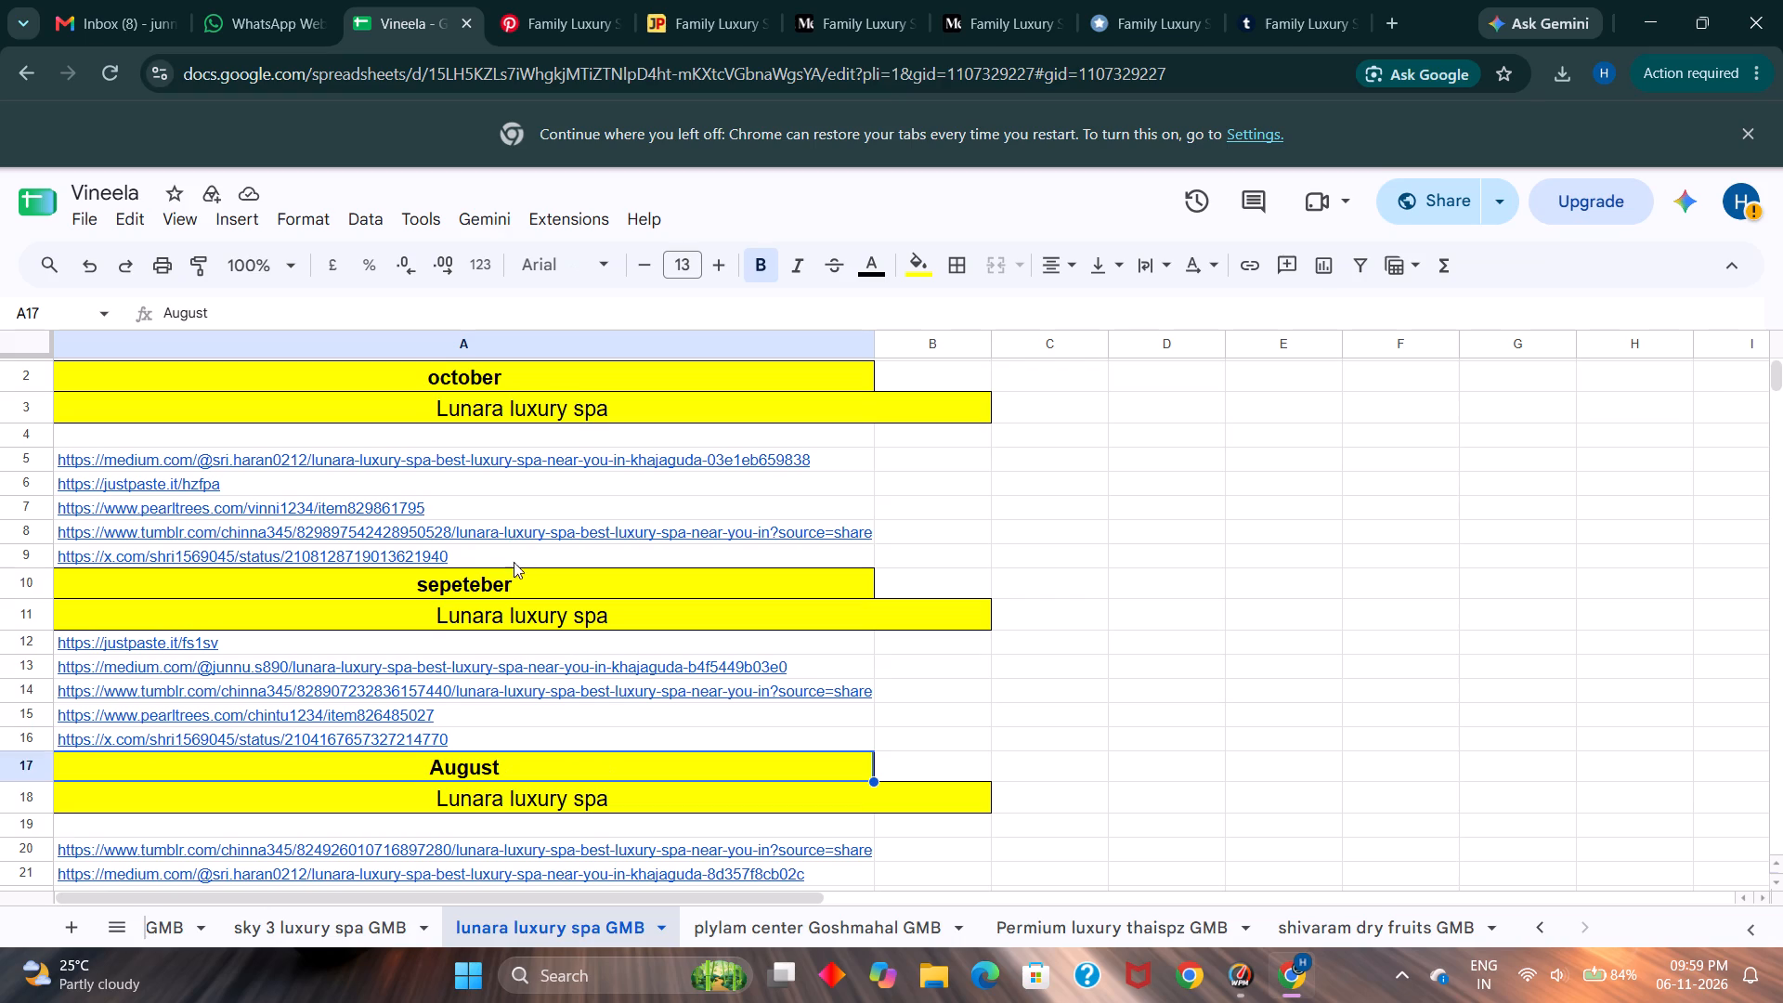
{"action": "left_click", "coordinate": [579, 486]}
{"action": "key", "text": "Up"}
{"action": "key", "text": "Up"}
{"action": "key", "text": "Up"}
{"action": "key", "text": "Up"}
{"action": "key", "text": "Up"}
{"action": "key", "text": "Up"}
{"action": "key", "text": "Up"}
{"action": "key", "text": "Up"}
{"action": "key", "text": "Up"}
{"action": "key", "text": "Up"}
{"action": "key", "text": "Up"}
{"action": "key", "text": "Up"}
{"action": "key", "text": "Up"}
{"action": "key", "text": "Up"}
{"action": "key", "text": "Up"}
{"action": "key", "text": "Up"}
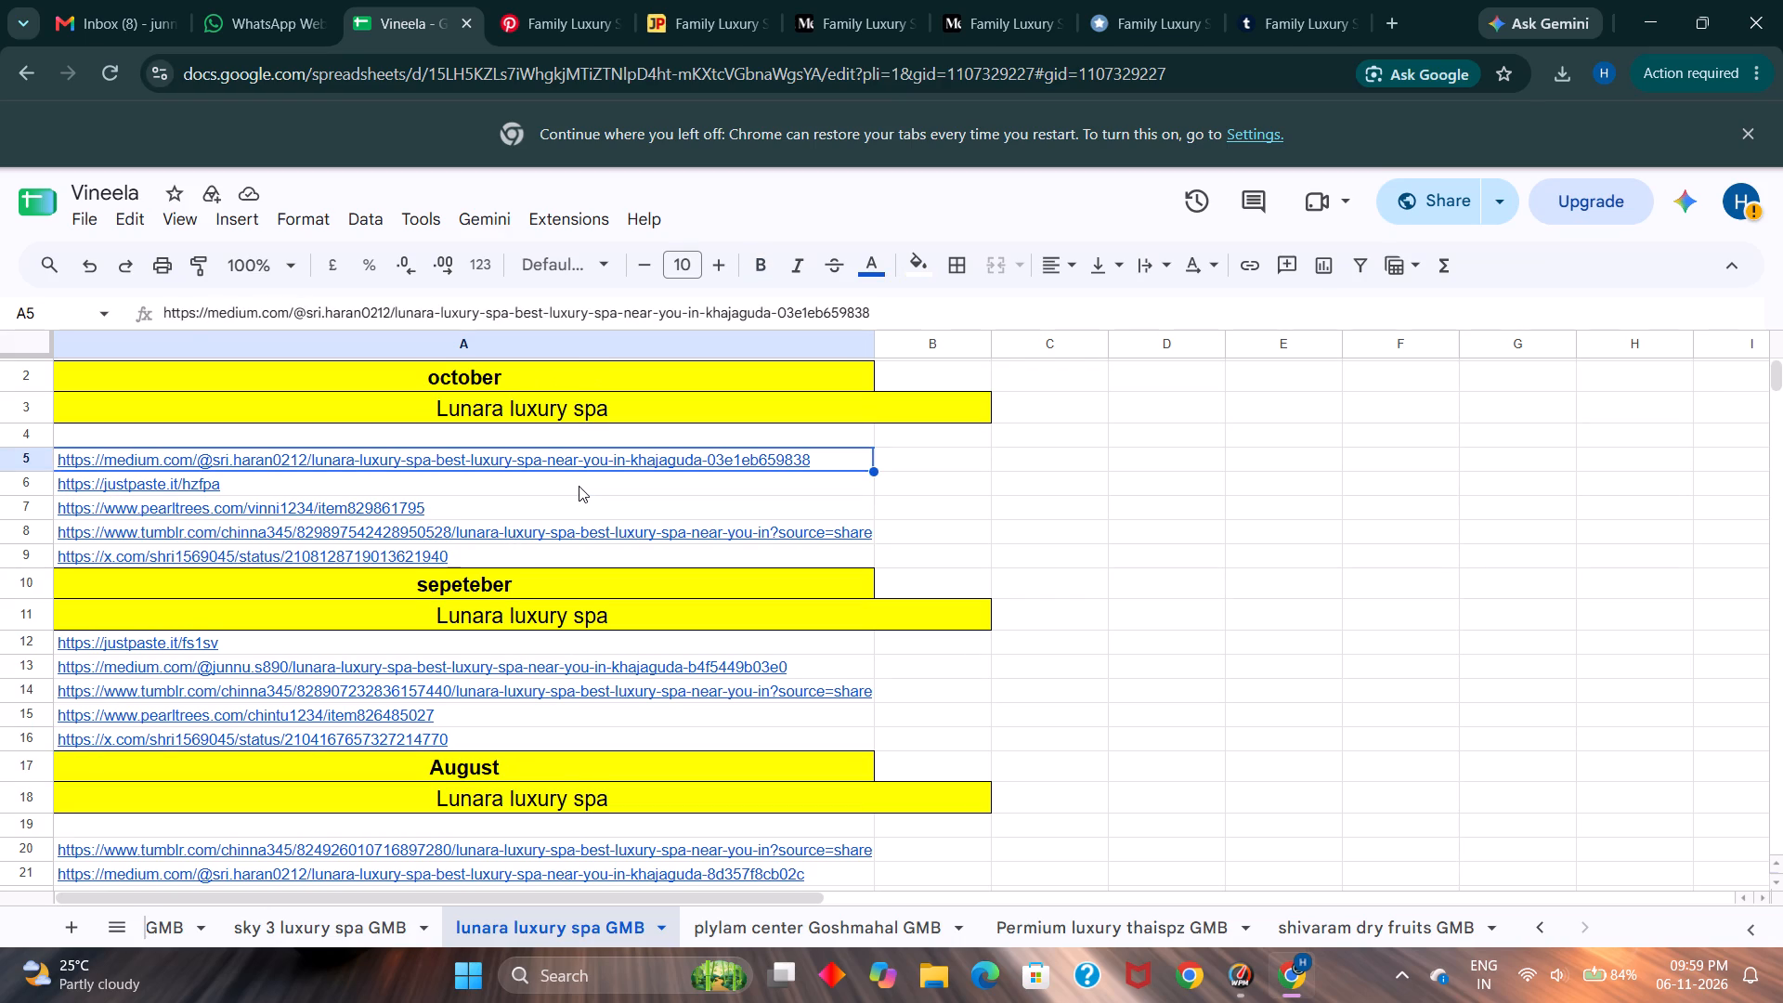
Open the Medium post linked in cell A5 of the october Lunara luxury spa list.
{"action": "left_click", "coordinate": [558, 483]}
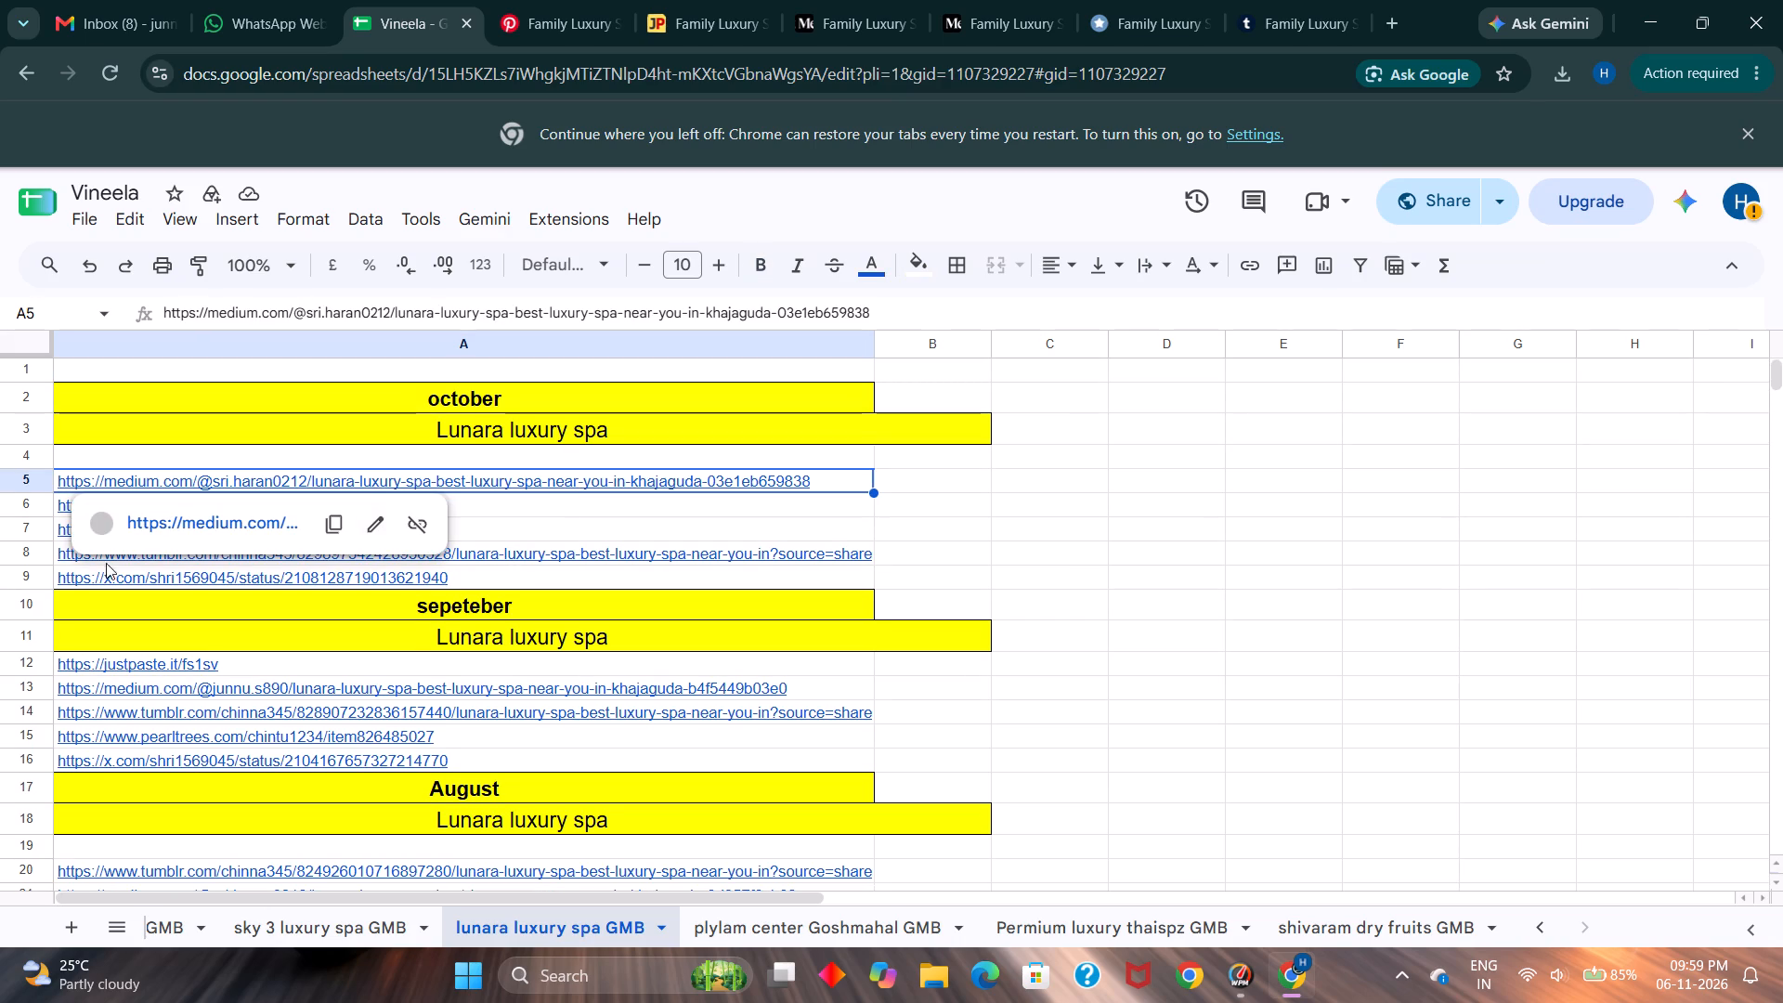
{"action": "left_click", "coordinate": [211, 516]}
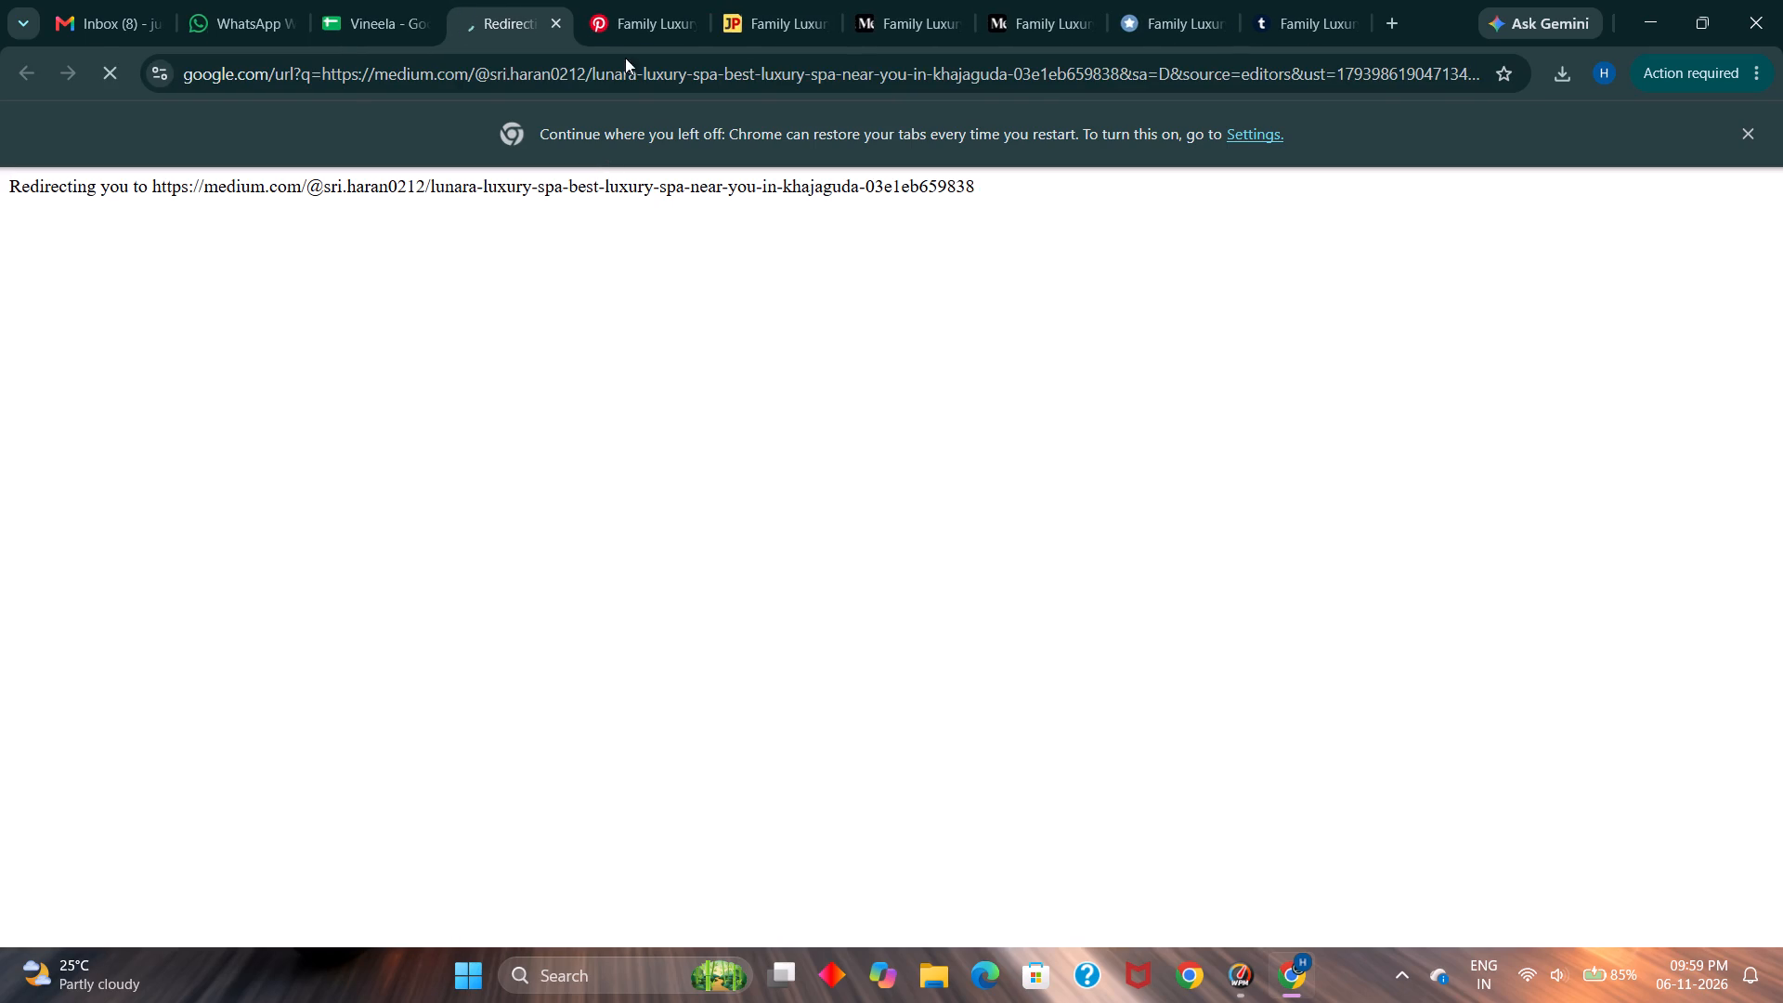
{"action": "left_click", "coordinate": [624, 19]}
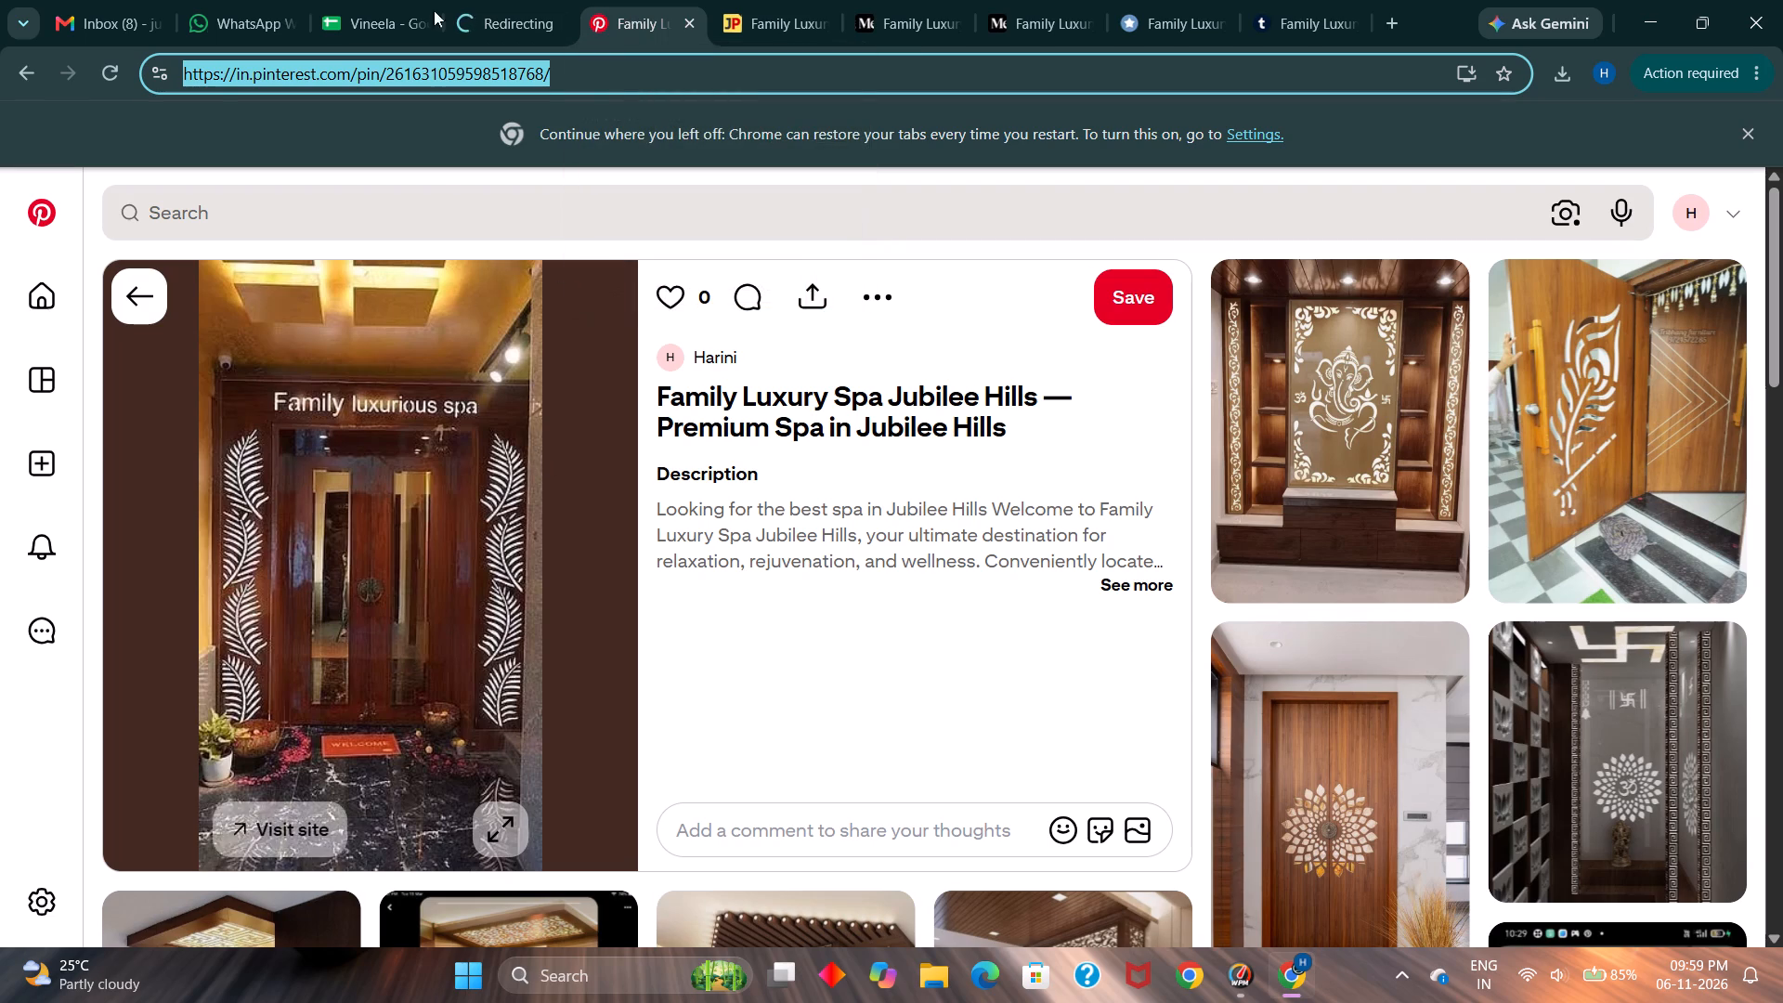
{"action": "left_click", "coordinate": [496, 14]}
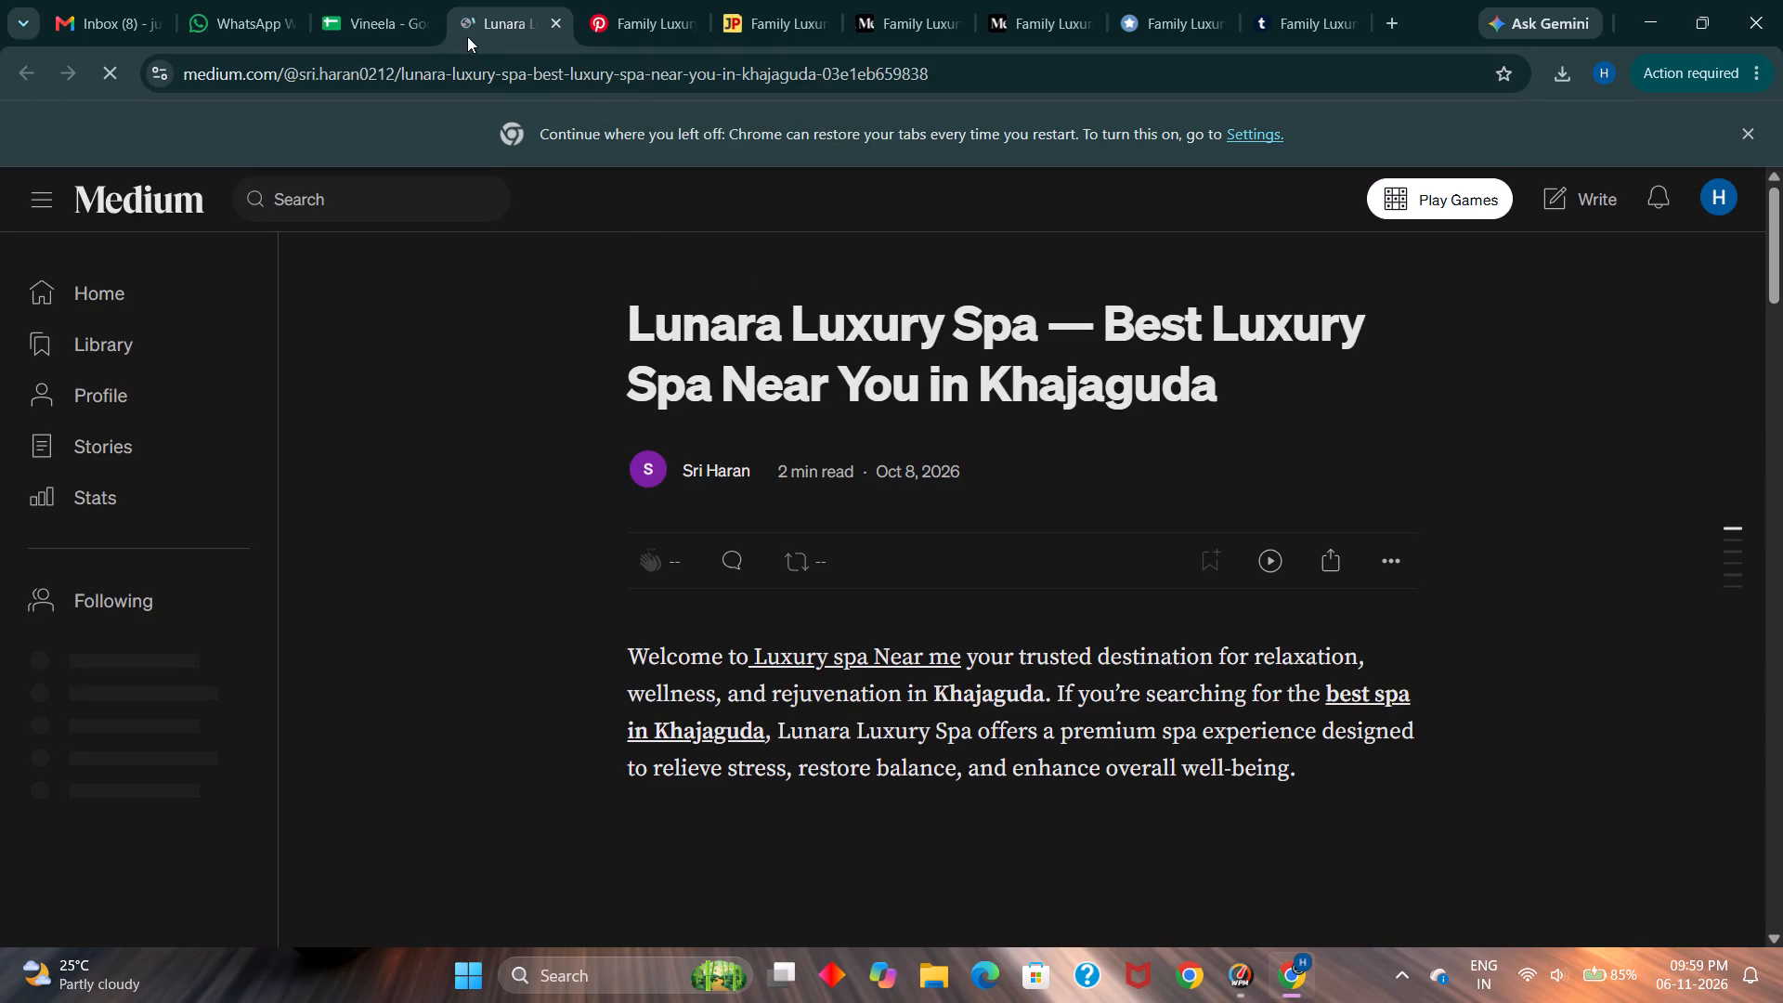
Look over the opening of the october Lunara Luxury Spa Khajaguda post on Medium.
{"action": "key", "text": "Down"}
{"action": "key", "text": "Down"}
{"action": "key", "text": "Down"}
{"action": "key", "text": "Down"}
{"action": "key", "text": "Down"}
{"action": "key", "text": "Down"}
{"action": "key", "text": "Down"}
{"action": "key", "text": "Down"}
{"action": "key", "text": "Down"}
{"action": "key", "text": "Down"}
{"action": "key", "text": "Down"}
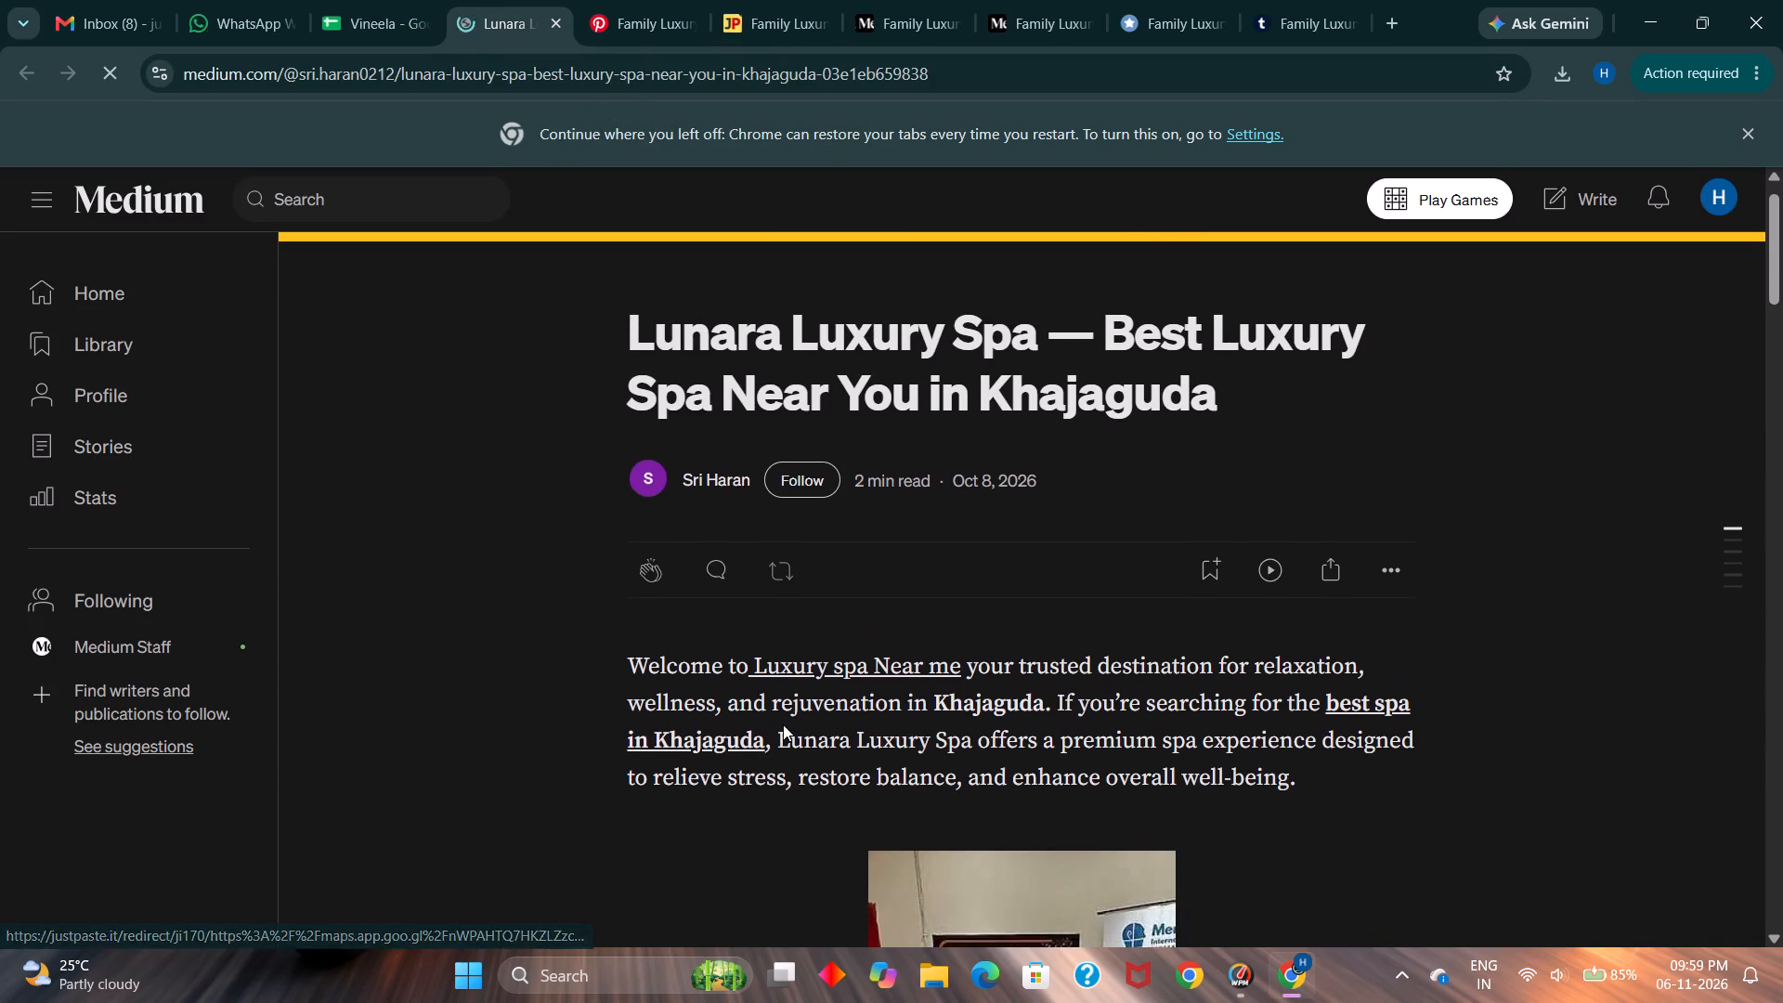
{"action": "key", "text": "Up"}
{"action": "key", "text": "Up"}
{"action": "key", "text": "Up"}
{"action": "key", "text": "Up"}
{"action": "key", "text": "Up"}
{"action": "key", "text": "Up"}
{"action": "key", "text": "Up"}
{"action": "key", "text": "Up"}
{"action": "key", "text": "Up"}
{"action": "key", "text": "Up"}
{"action": "key", "text": "Up"}
{"action": "key", "text": "Up"}
{"action": "key", "text": "Up"}
{"action": "key", "text": "Up"}
{"action": "key", "text": "Up"}
{"action": "key", "text": "Up"}
{"action": "key", "text": "Up"}
{"action": "key", "text": "Up"}
{"action": "key", "text": "Up"}
{"action": "key", "text": "Up"}
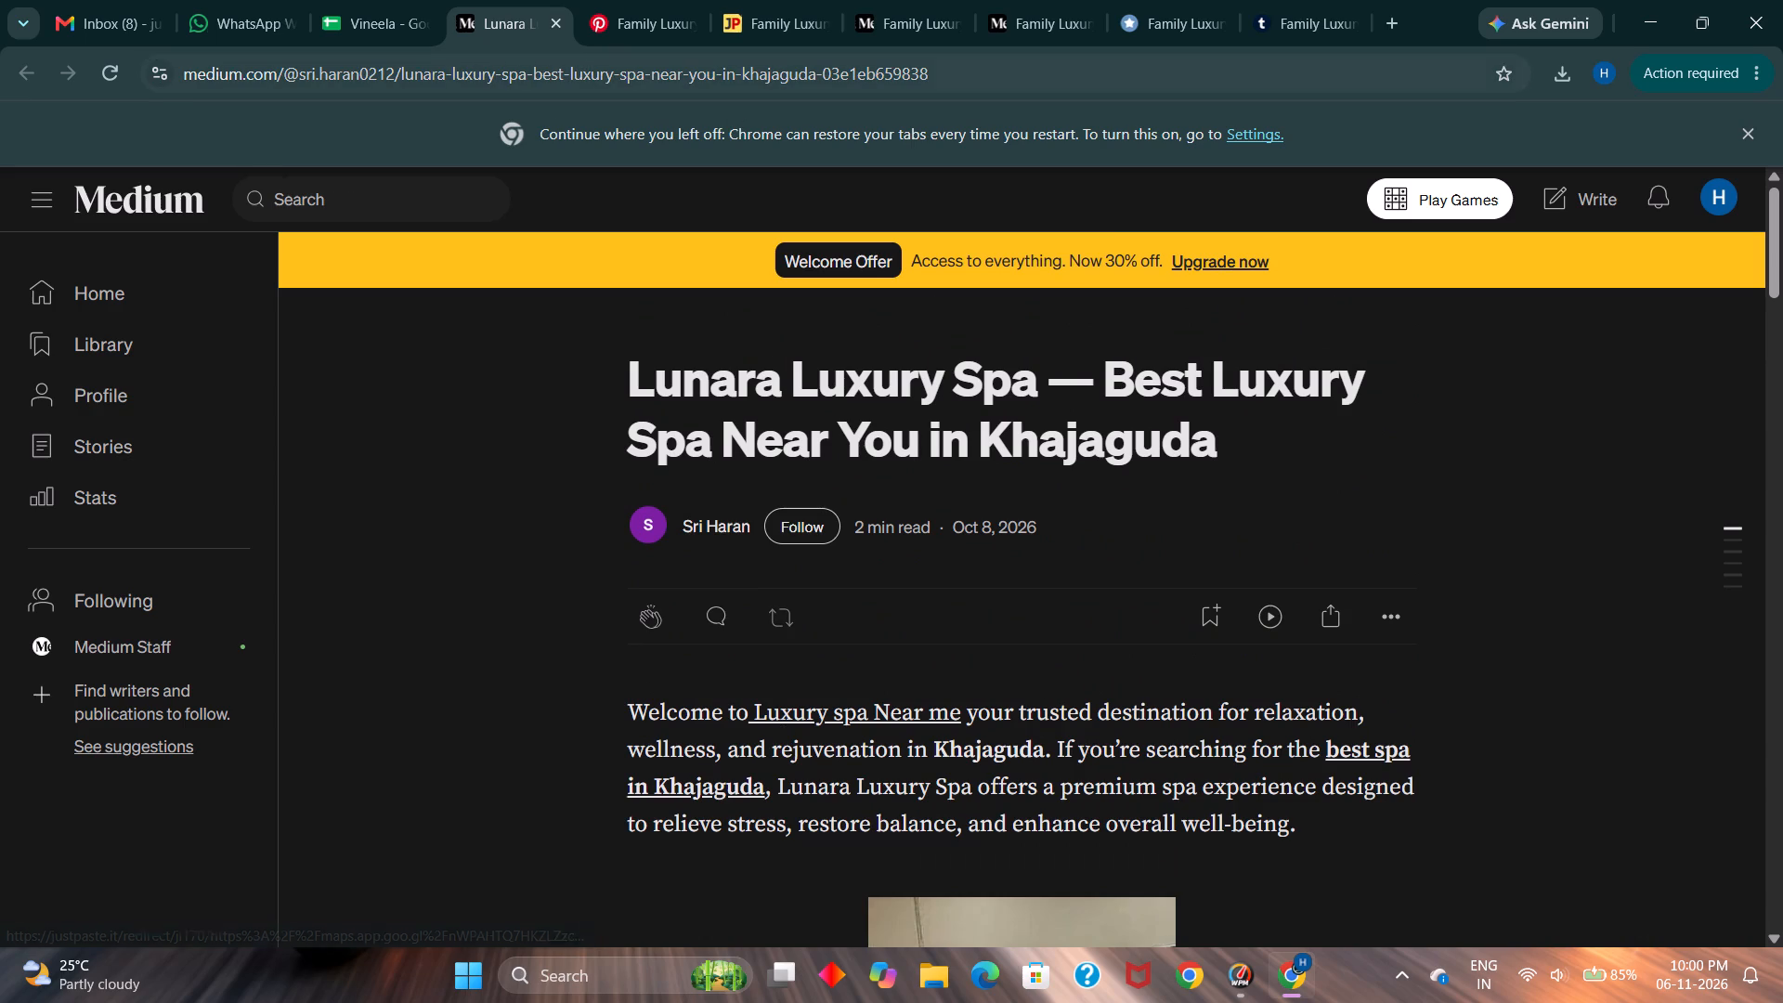
Close the older Family Luxury Spa Jubilee Hills post and start a new Medium story from the remaining one.
{"action": "left_click", "coordinate": [895, 11]}
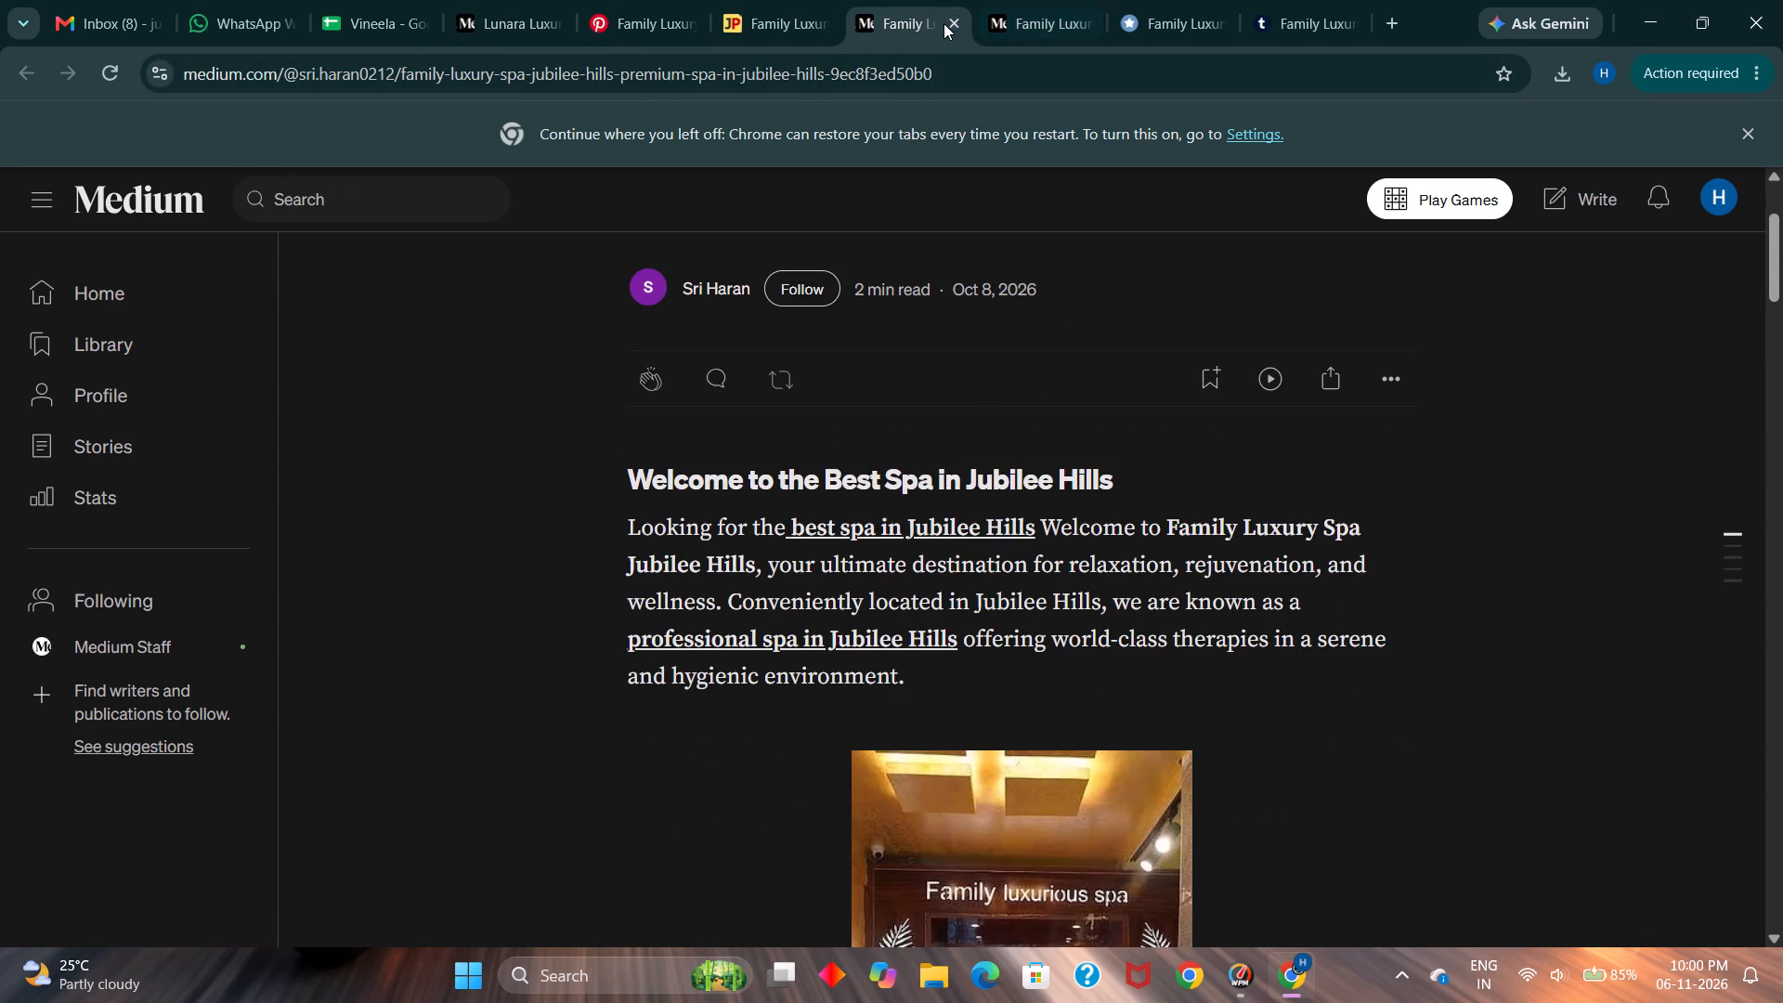
{"action": "left_click", "coordinate": [954, 22]}
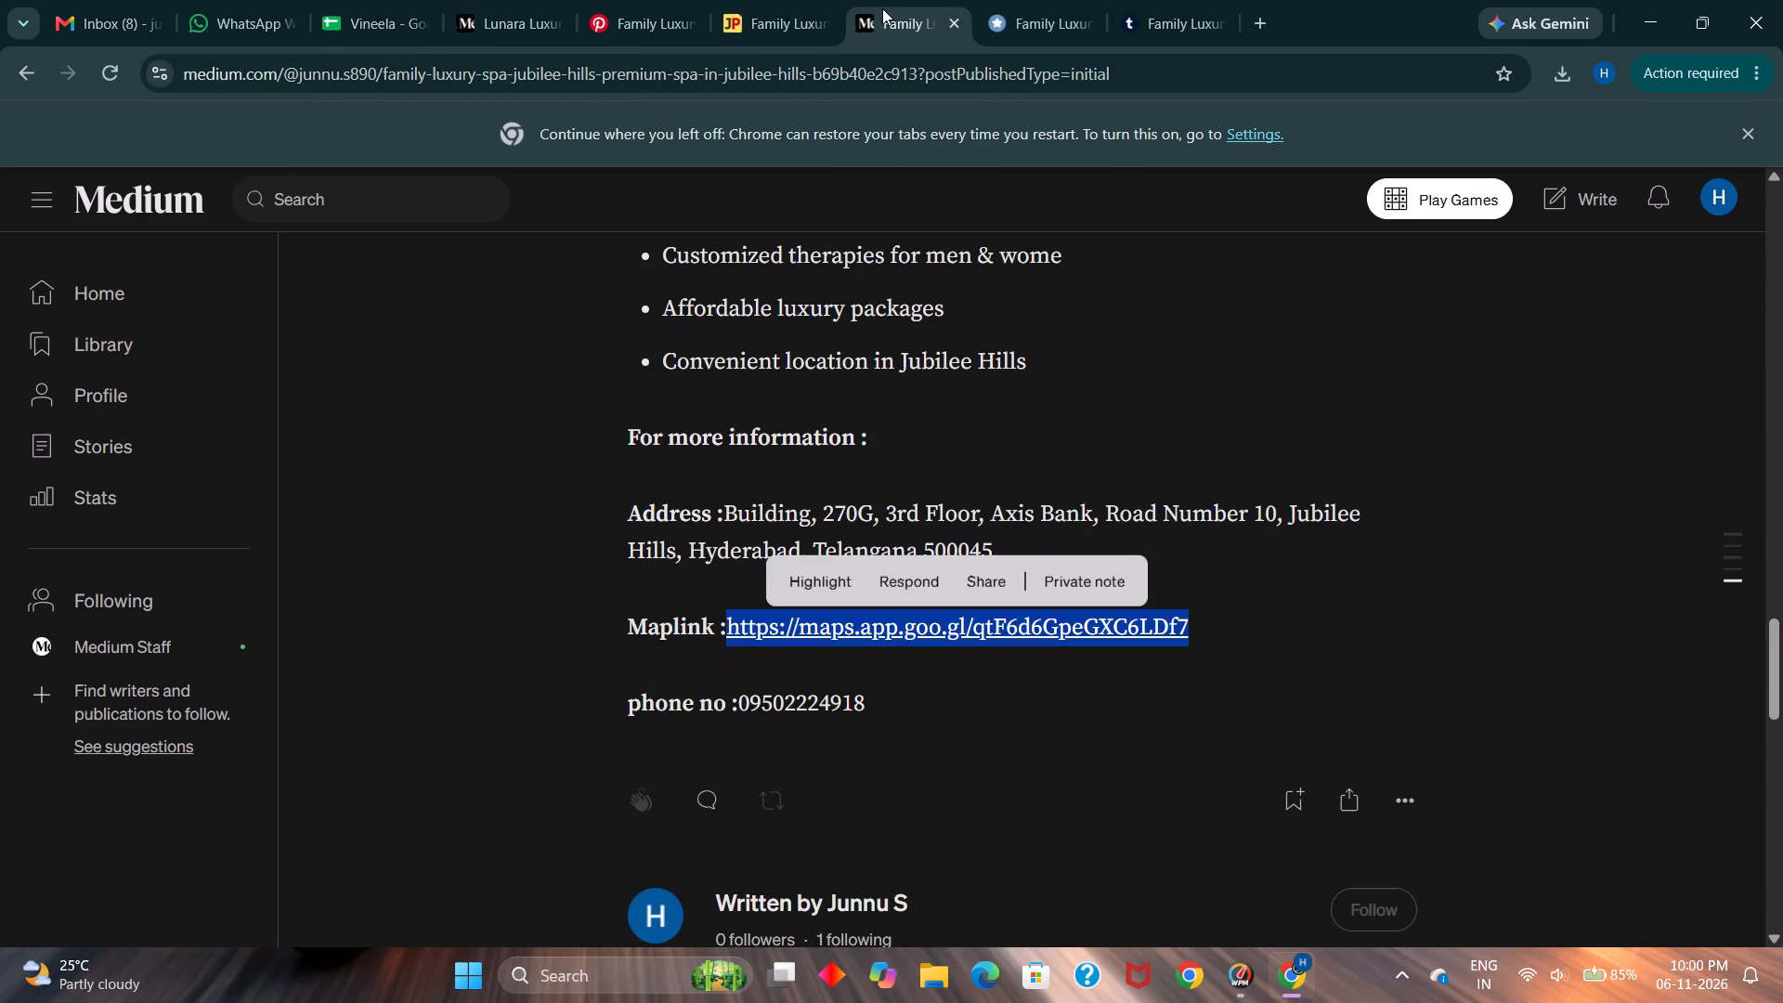
{"action": "left_click", "coordinate": [1573, 205]}
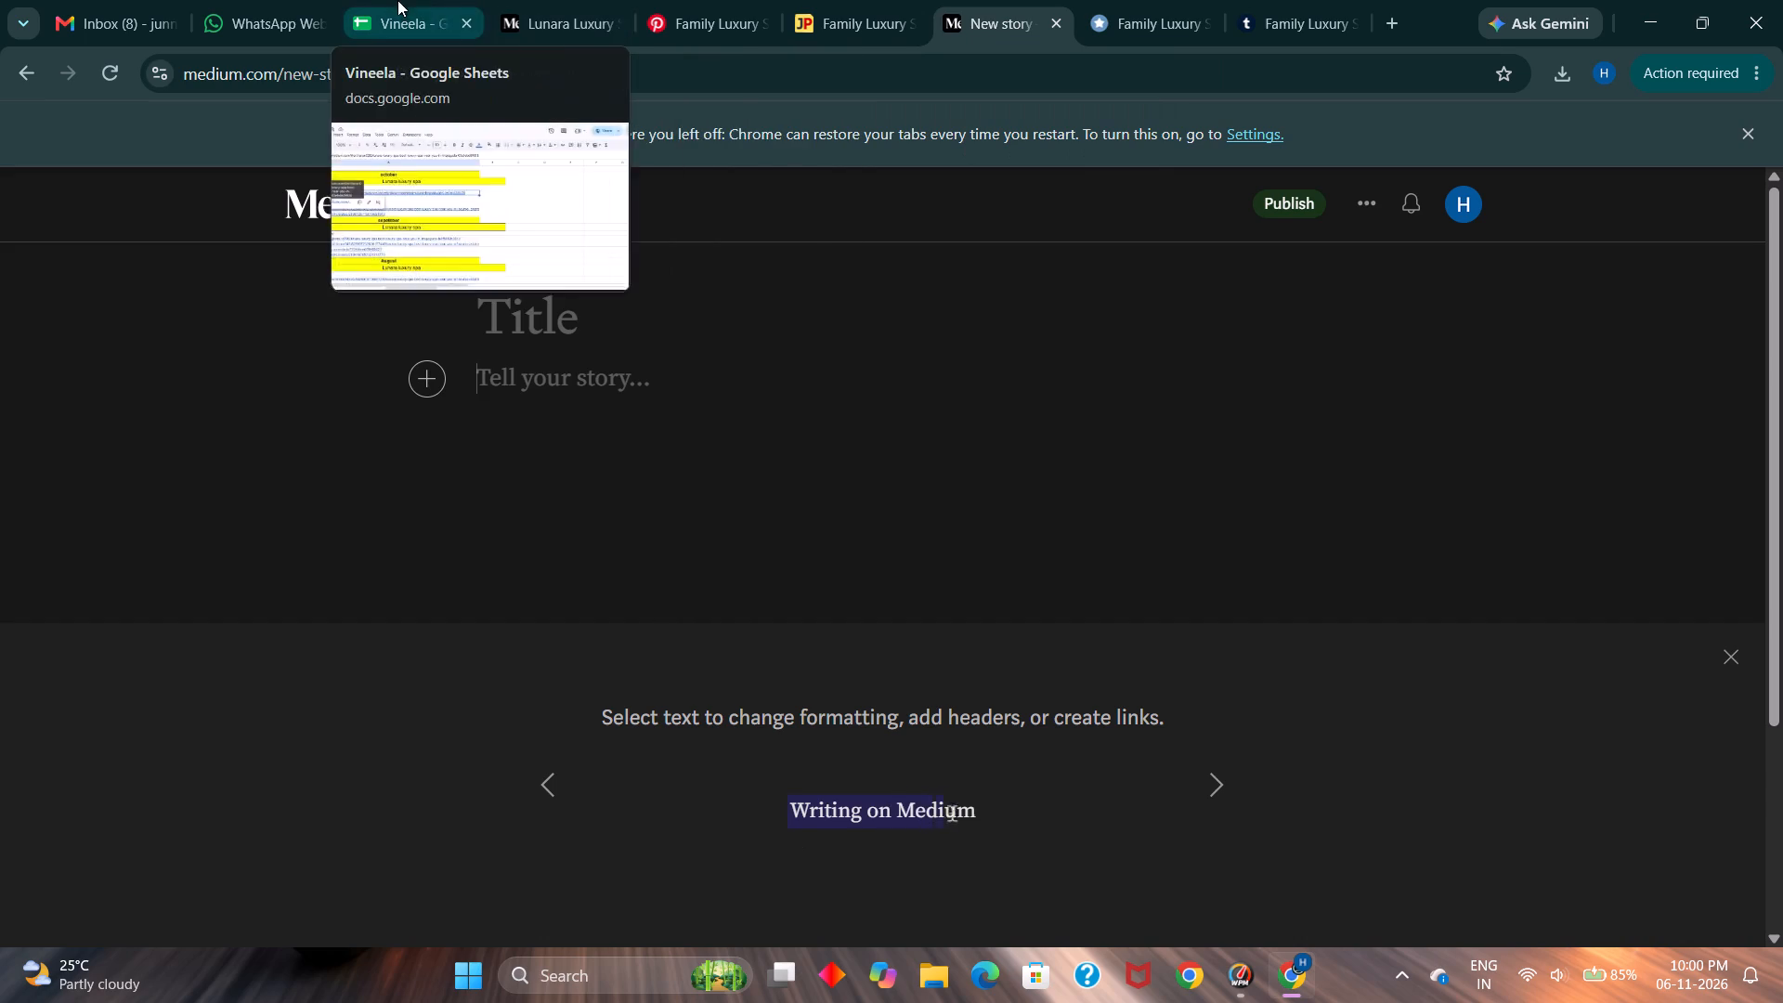
Examine the introduction and photo of the existing Lunara Luxury Spa Medium post.
{"action": "left_click", "coordinate": [554, 5]}
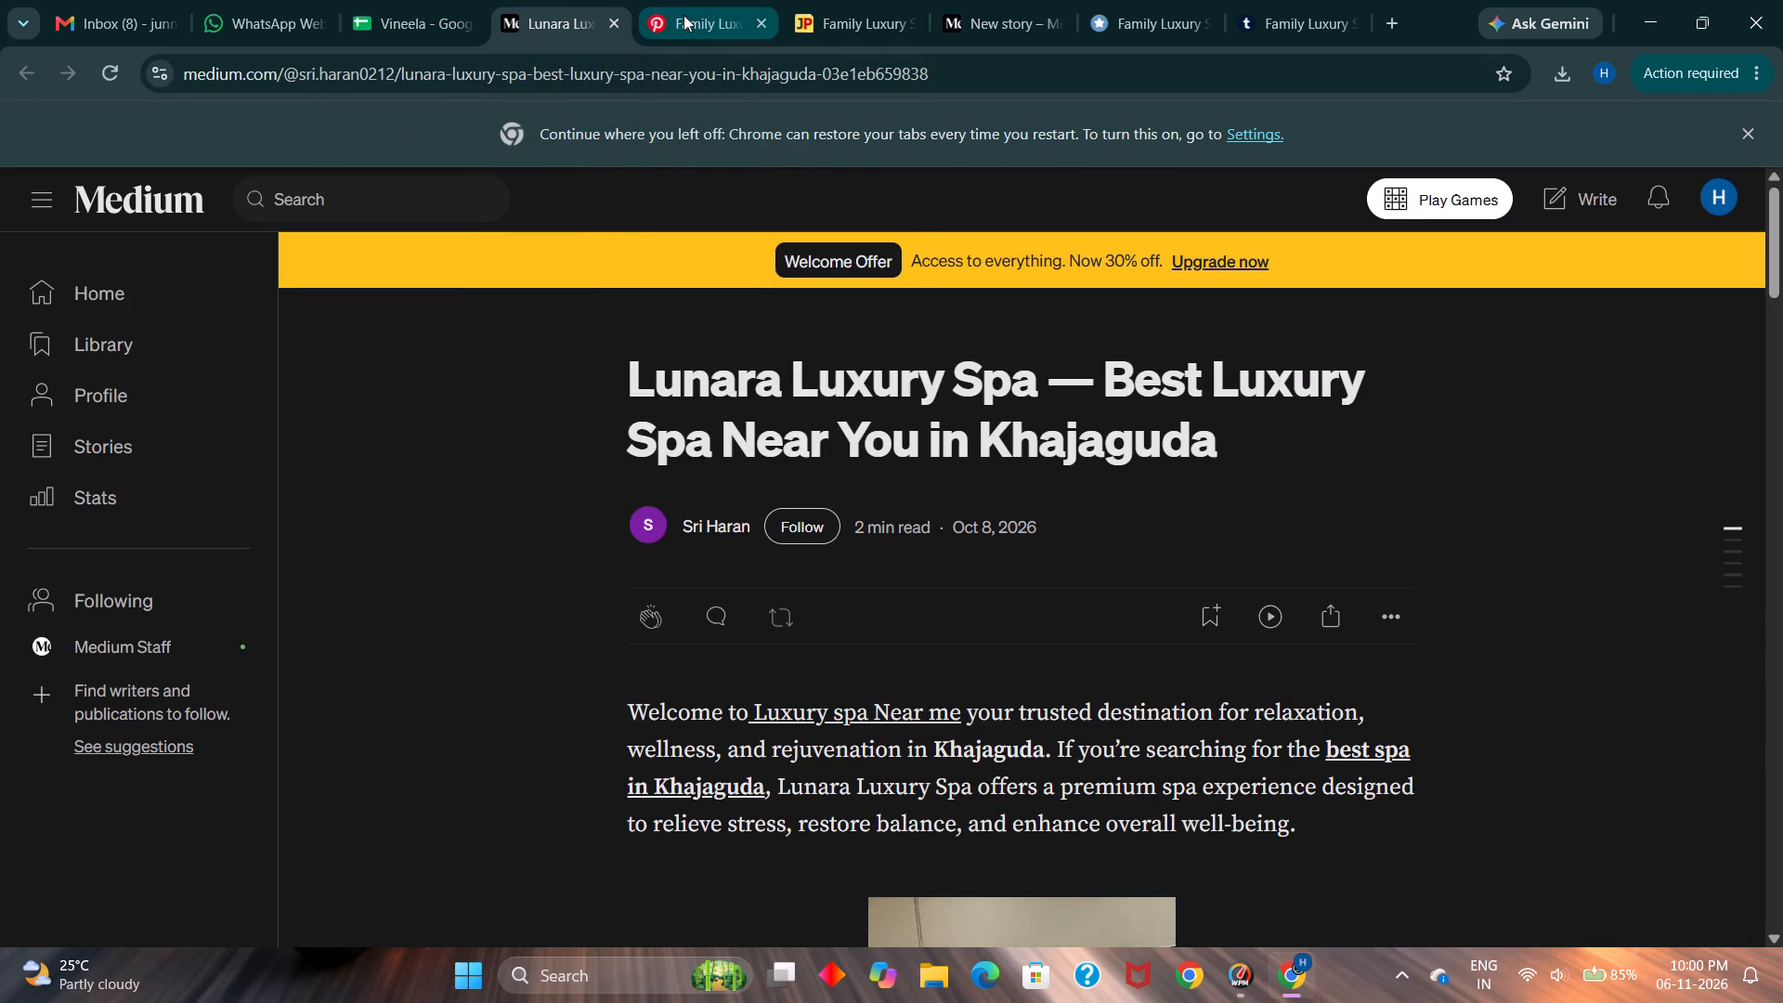
{"action": "key", "text": "Down"}
{"action": "key", "text": "Down"}
{"action": "key", "text": "Down"}
{"action": "key", "text": "Down"}
{"action": "key", "text": "Down"}
{"action": "key", "text": "Down"}
{"action": "key", "text": "Down"}
{"action": "key", "text": "Down"}
{"action": "key", "text": "Down"}
{"action": "key", "text": "Down"}
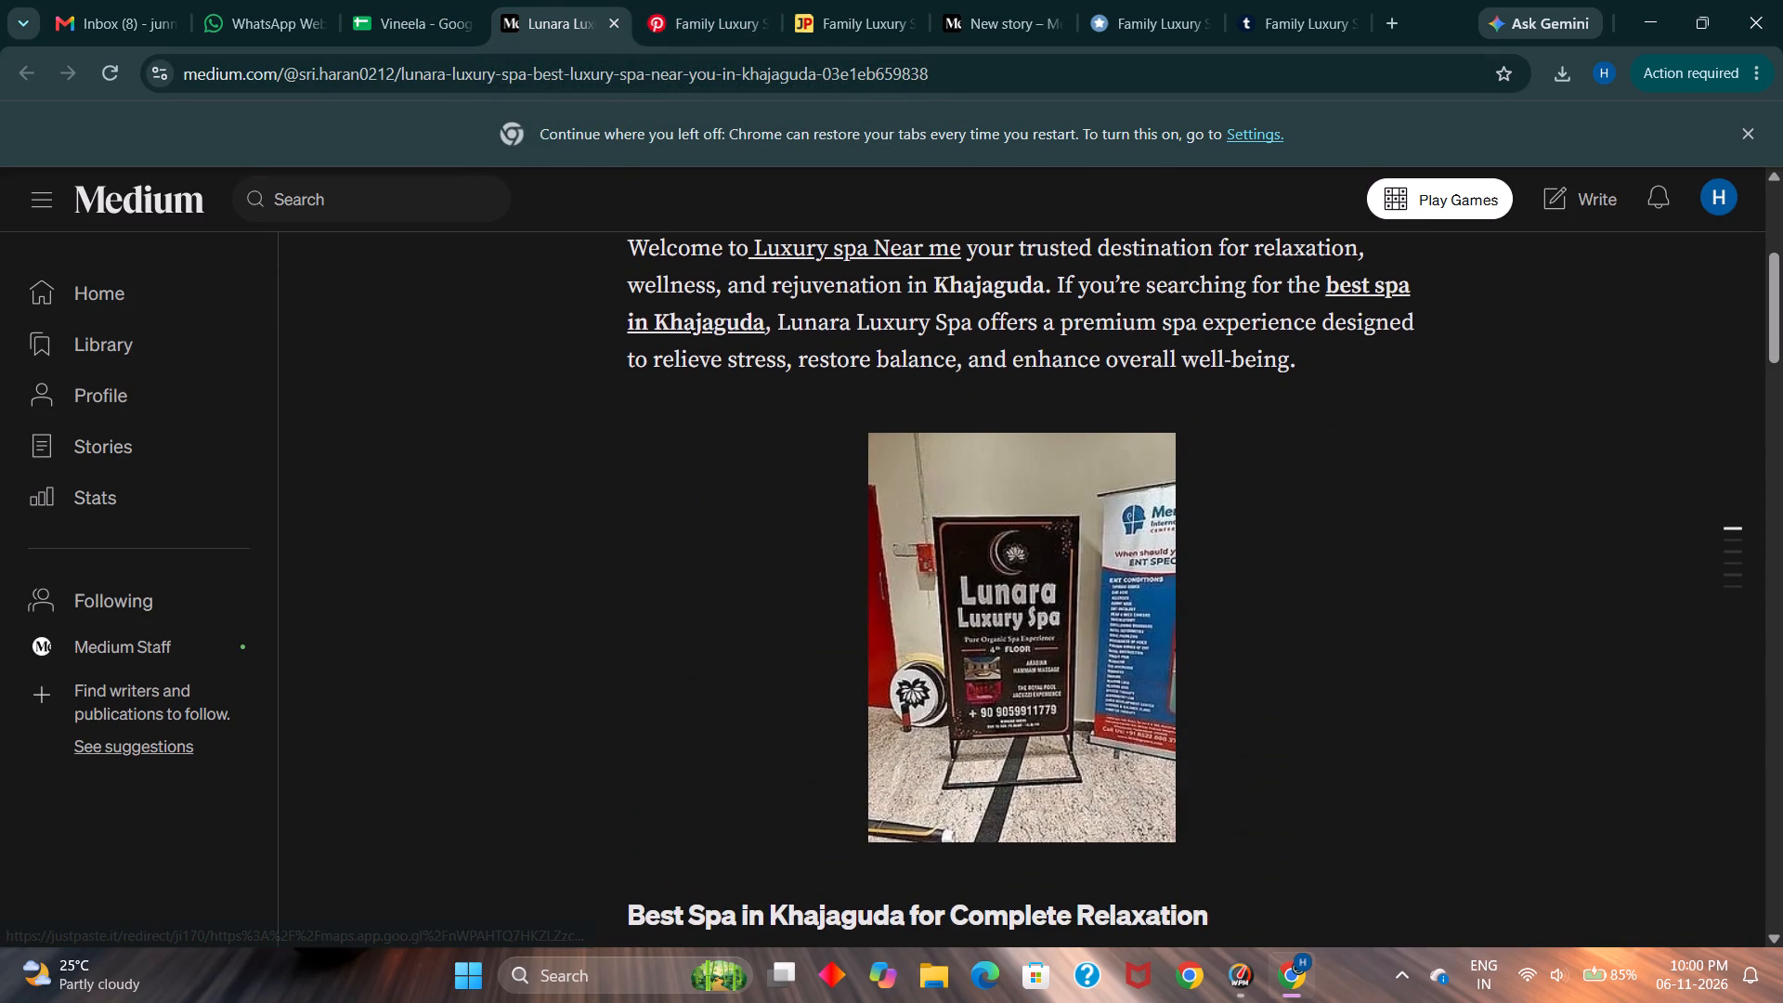
Close the published Family Luxury Spa Jubilee Hills Pin page.
{"action": "left_click", "coordinate": [761, 19]}
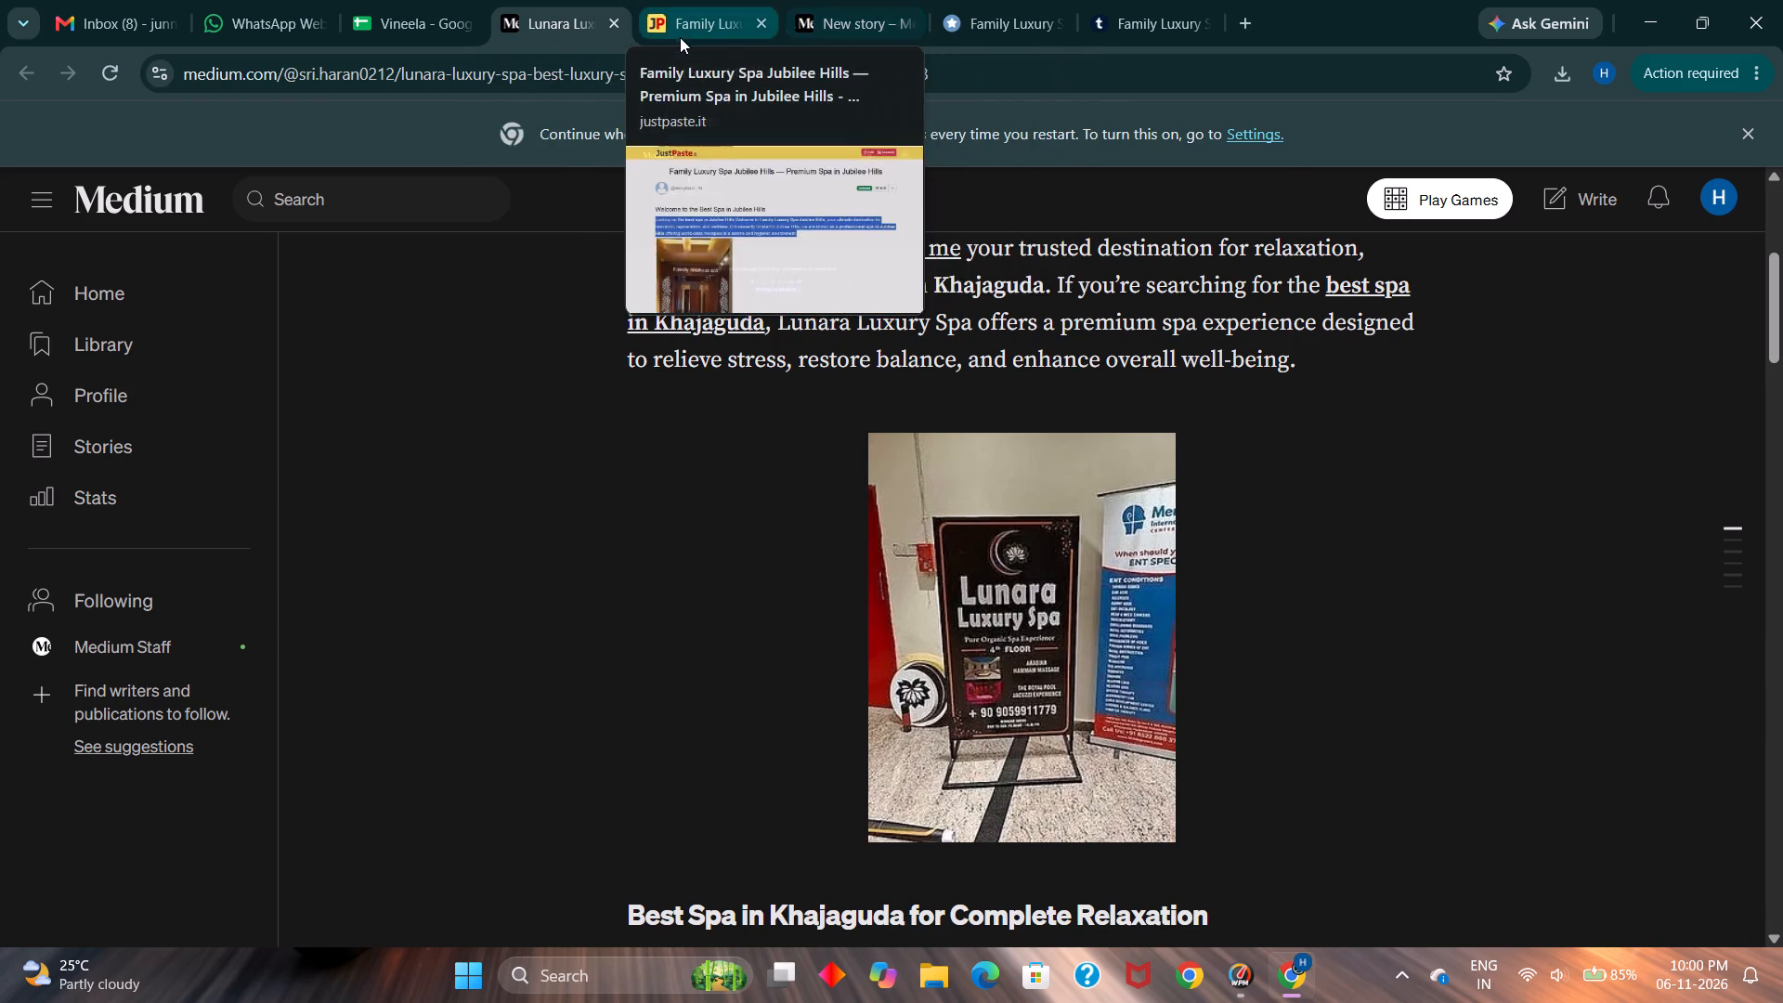
Copy the title "Lunara Luxury Spa — Best Luxury Spa Near You in Khajaguda" from the existing Medium post.
{"action": "left_click", "coordinate": [545, 22]}
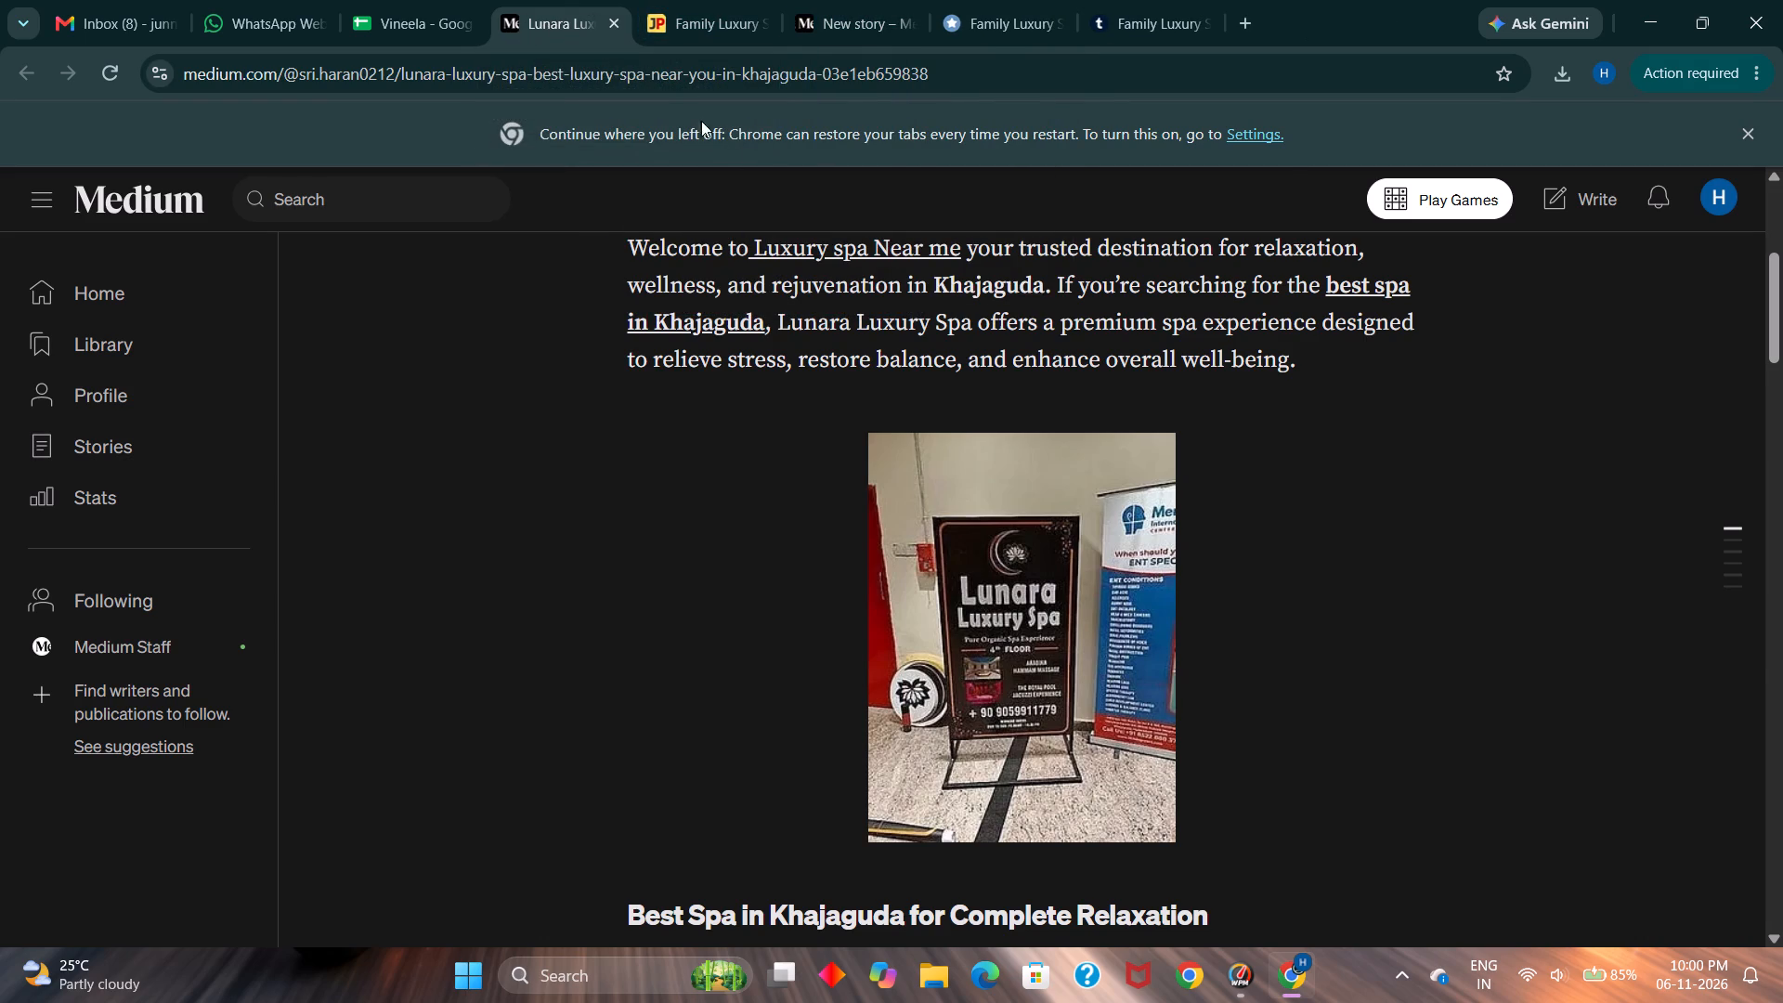
{"action": "key", "text": "Up"}
{"action": "key", "text": "Up"}
{"action": "key", "text": "Up"}
{"action": "key", "text": "Up"}
{"action": "key", "text": "Up"}
{"action": "key", "text": "Up"}
{"action": "key", "text": "Up"}
{"action": "key", "text": "Up"}
{"action": "key", "text": "Up"}
{"action": "key", "text": "Up"}
{"action": "key", "text": "Up"}
{"action": "key", "text": "Up"}
{"action": "key", "text": "Up"}
{"action": "key", "text": "Up"}
{"action": "key", "text": "Up"}
{"action": "key", "text": "Up"}
{"action": "key", "text": "Up"}
{"action": "key", "text": "Up"}
{"action": "key", "text": "Up"}
{"action": "key", "text": "Up"}
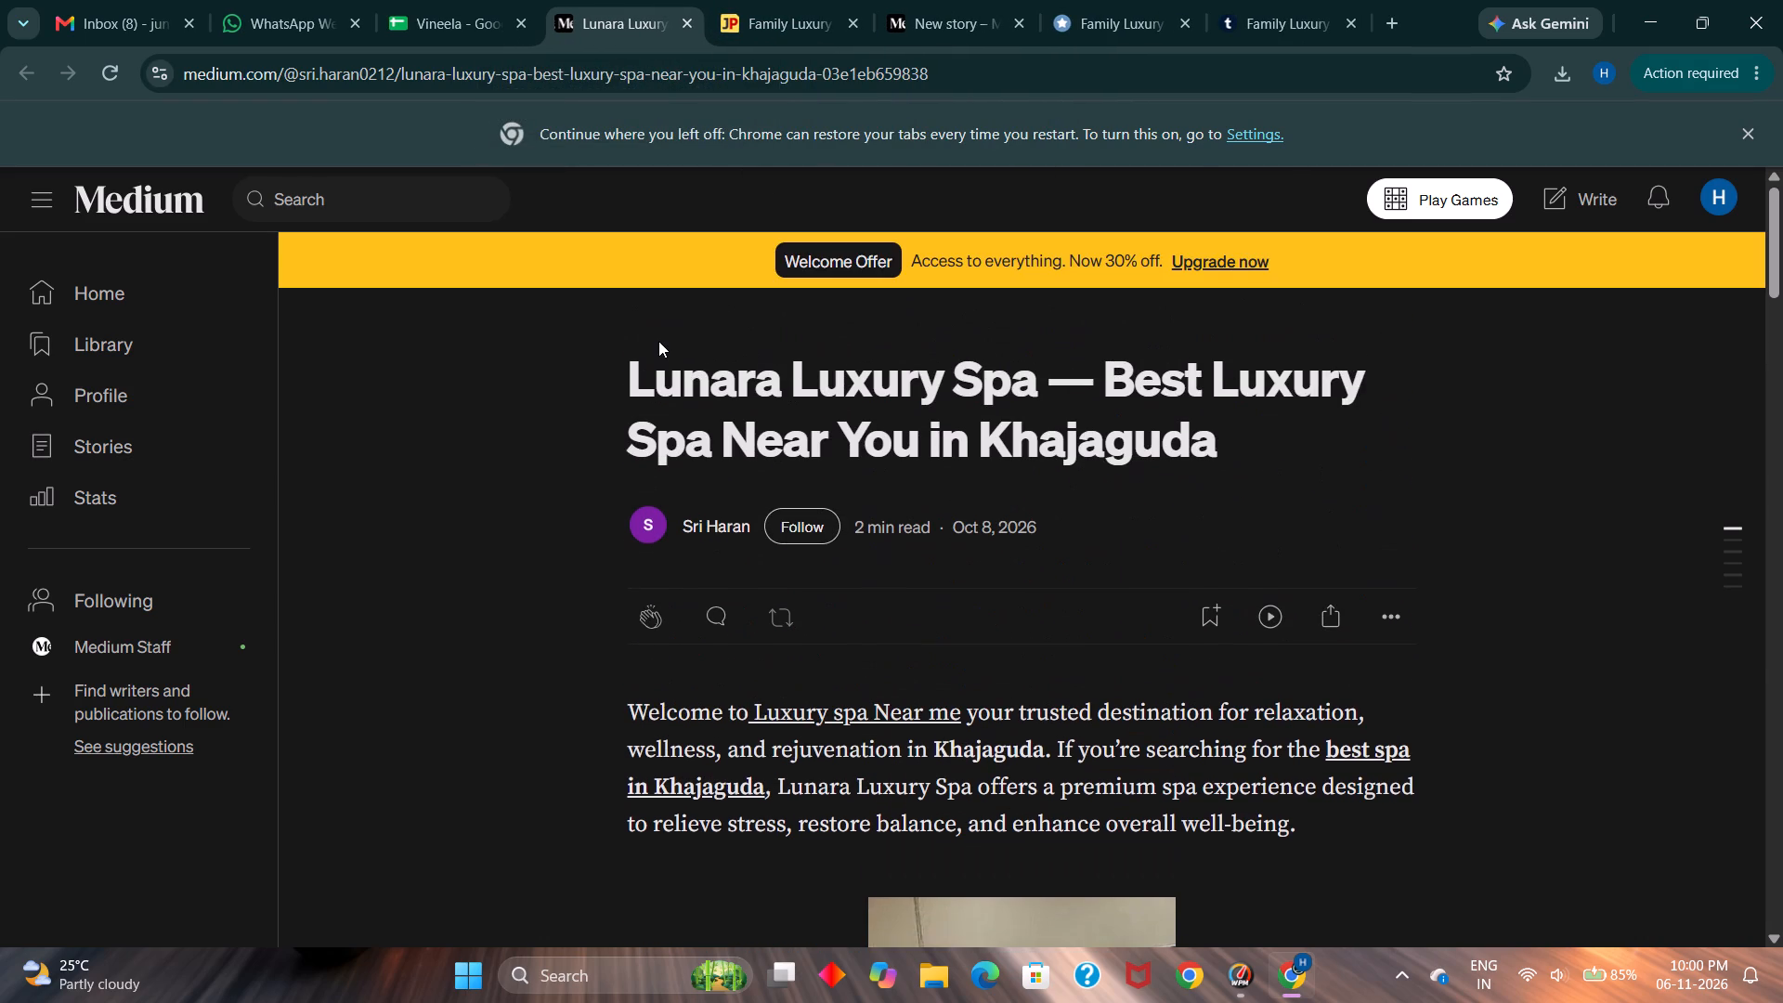
{"action": "triple_click", "coordinate": [816, 398]}
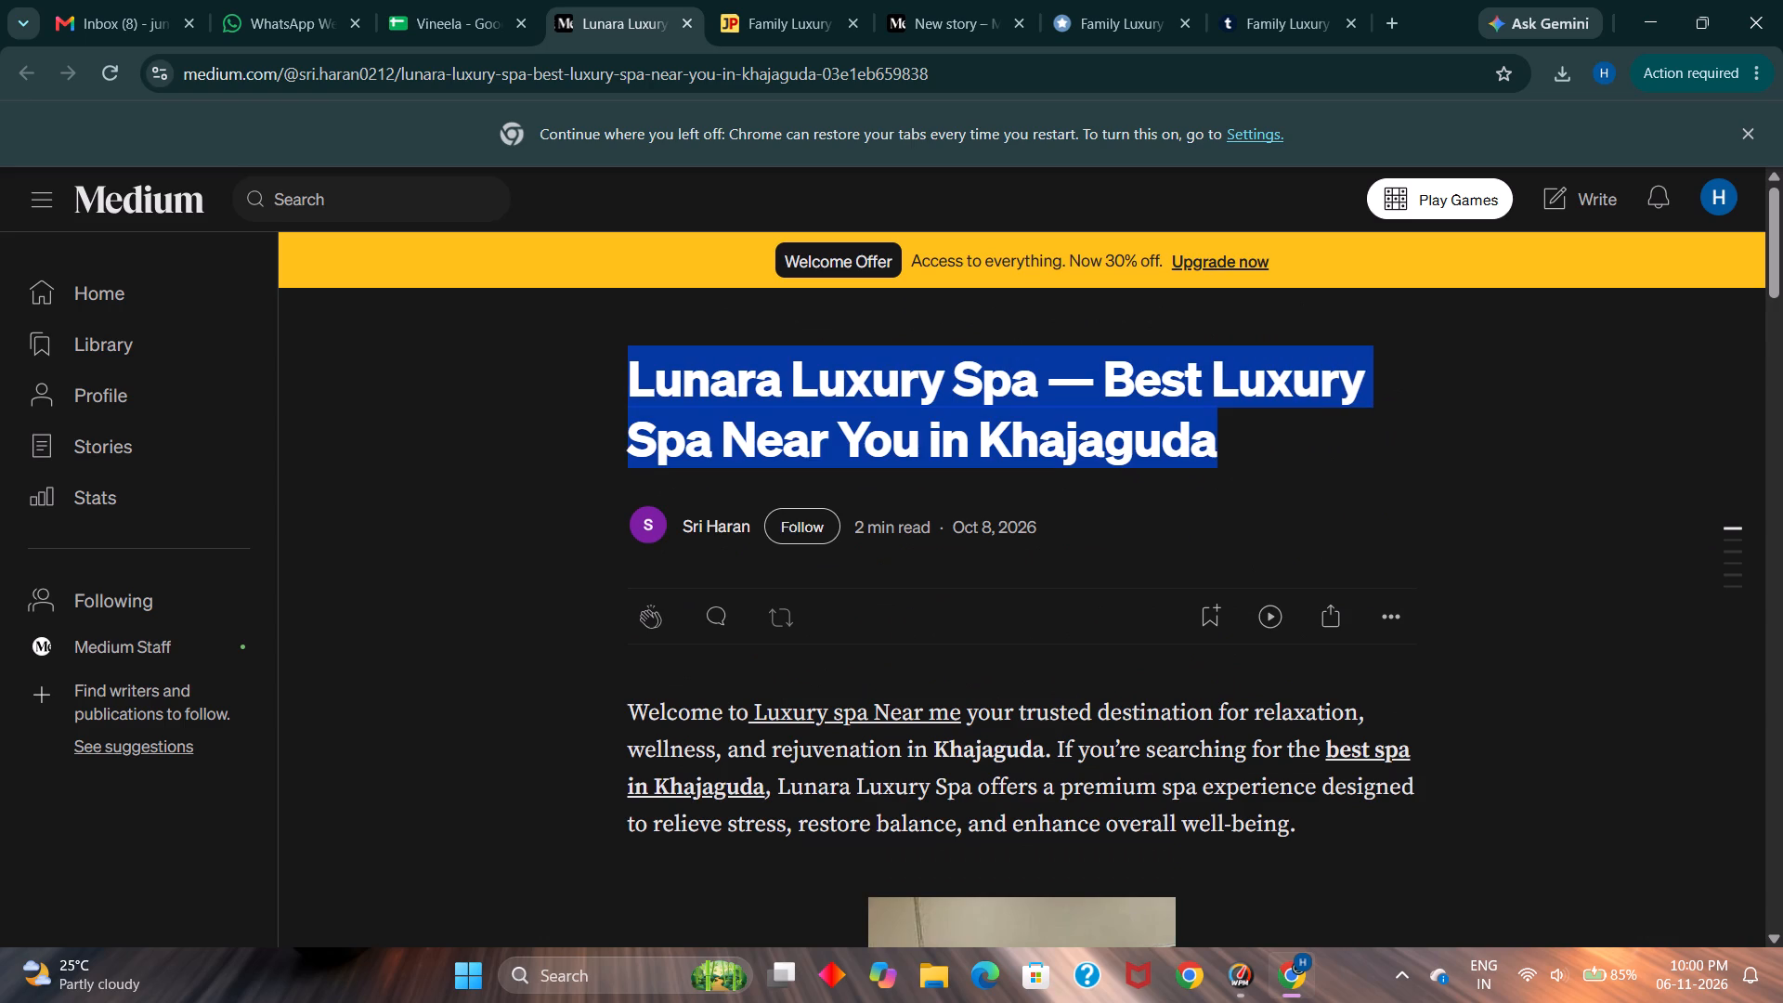
{"action": "key", "text": "ctrl+c"}
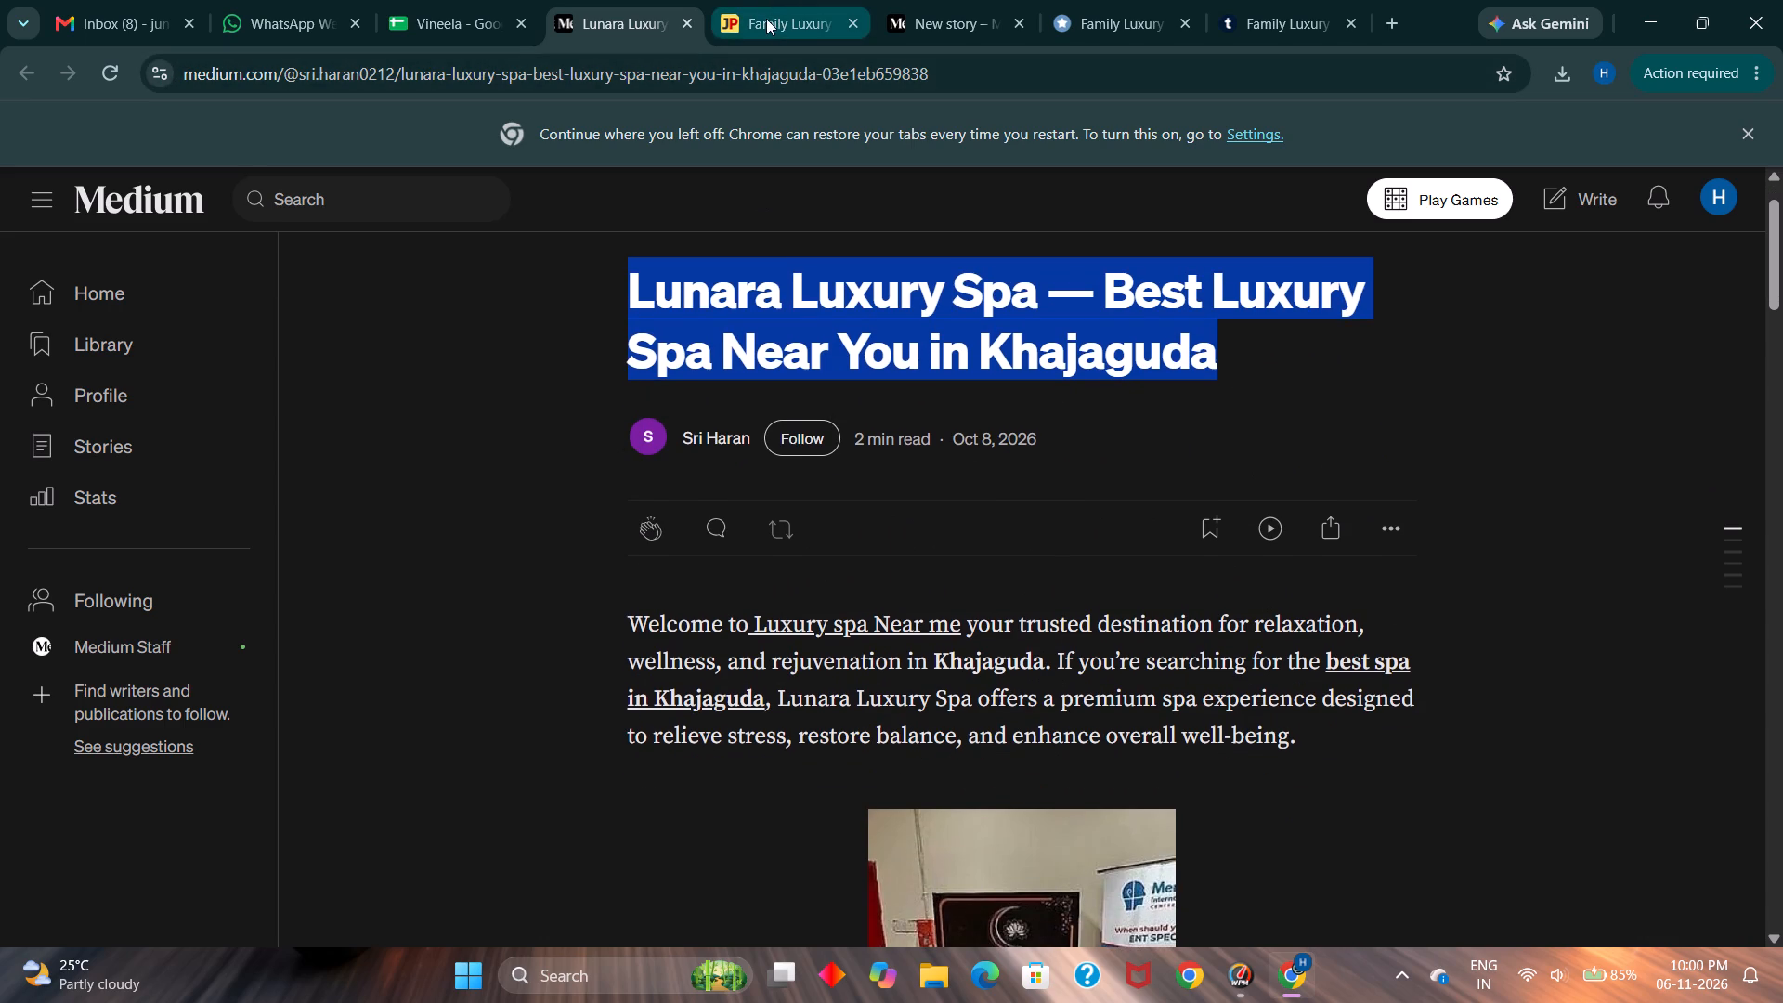
Start a new JustPaste.it note from the published Family Luxury Spa note.
{"action": "left_click", "coordinate": [765, 20]}
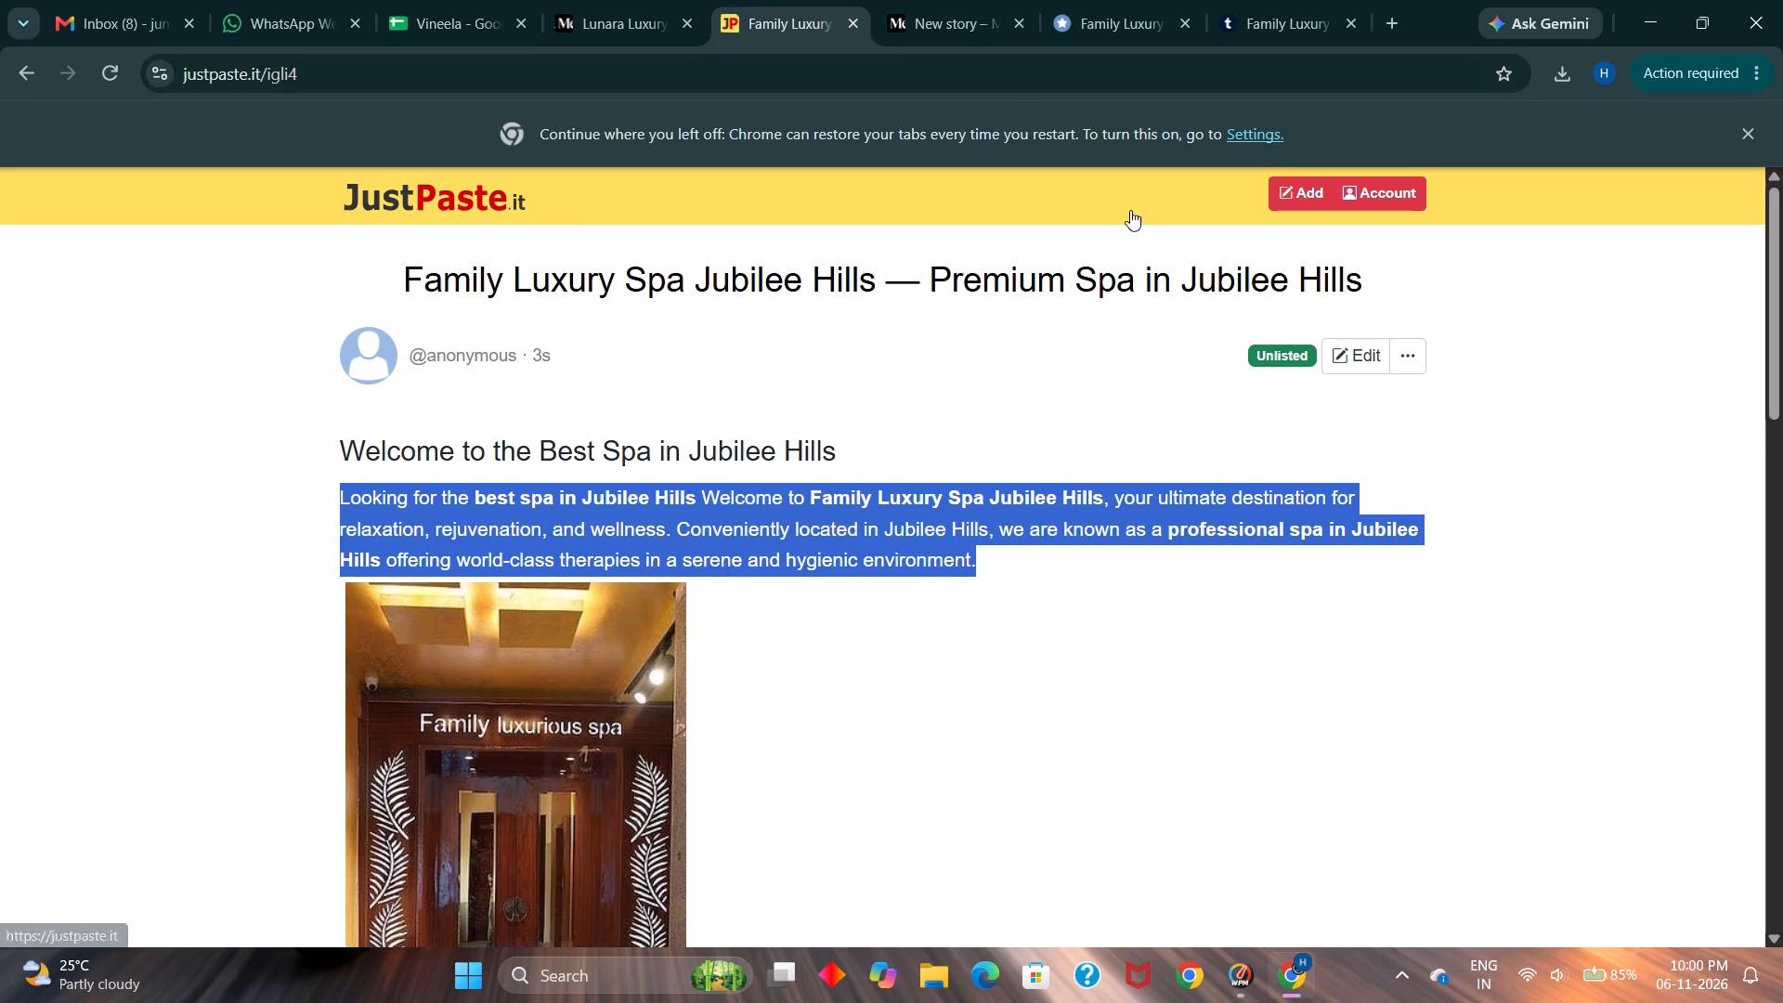
{"action": "left_click", "coordinate": [1301, 187]}
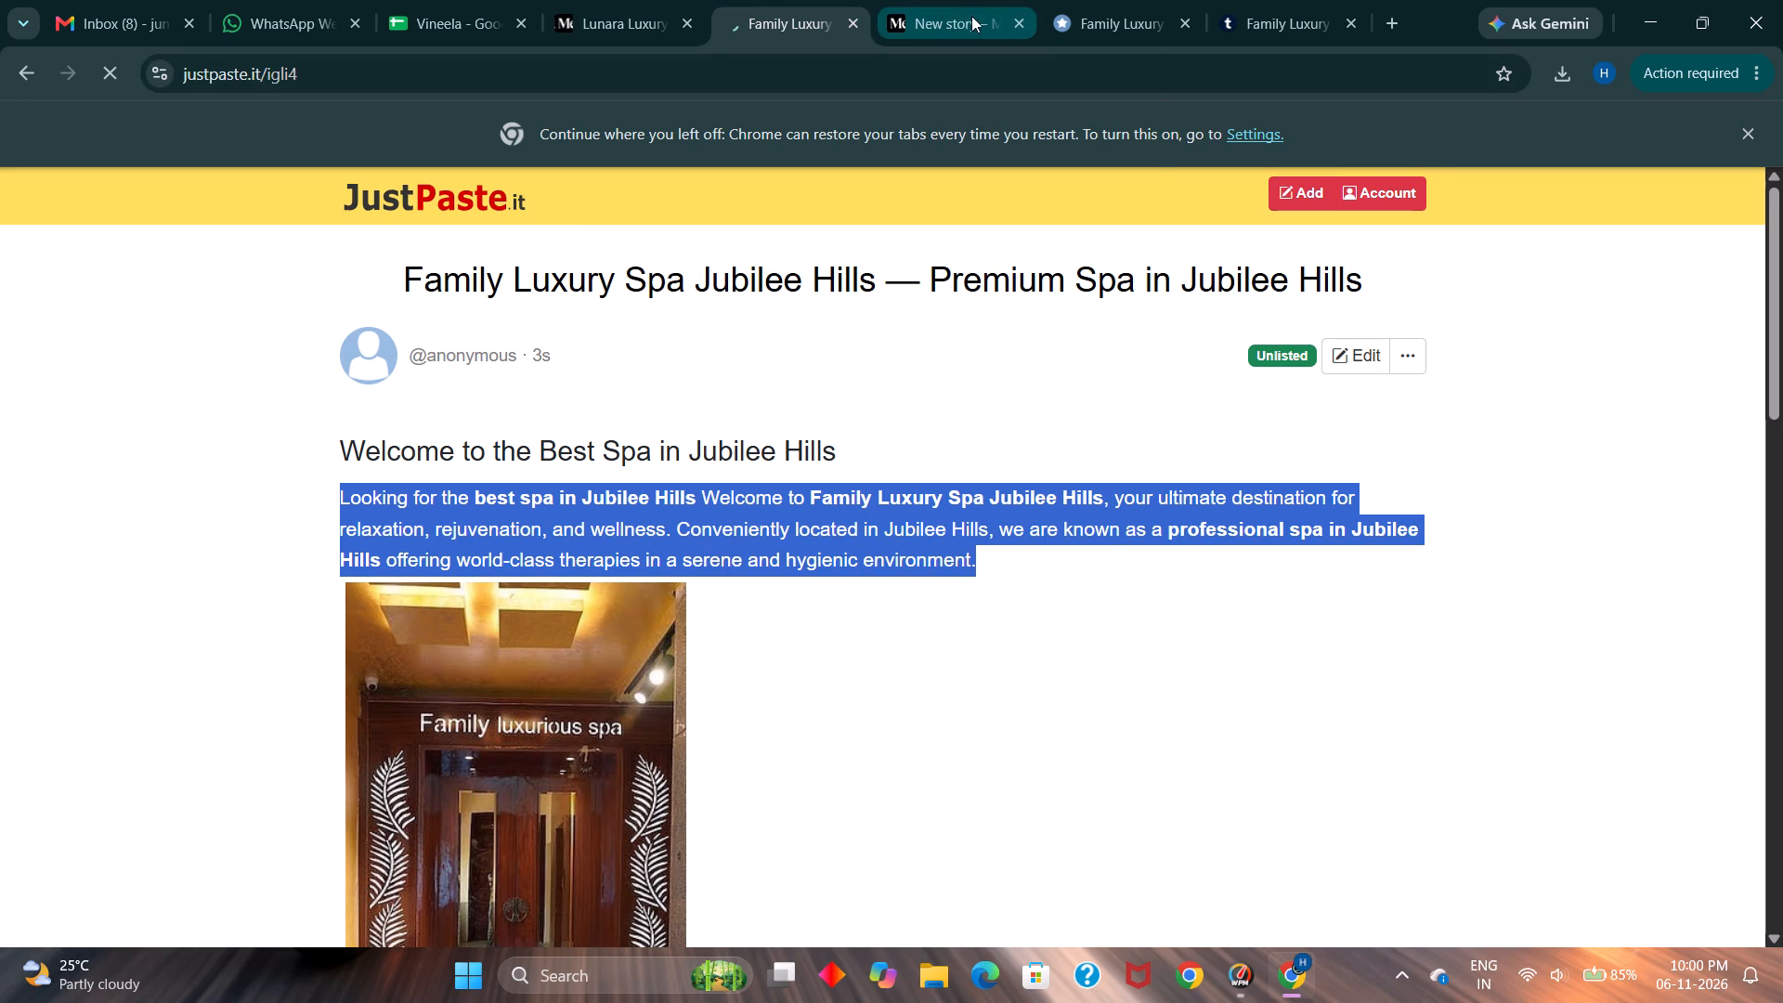
Paste the copied Lunara Luxury Spa headline as the title of the new Medium story.
{"action": "left_click", "coordinate": [957, 17]}
{"action": "left_click", "coordinate": [533, 319]}
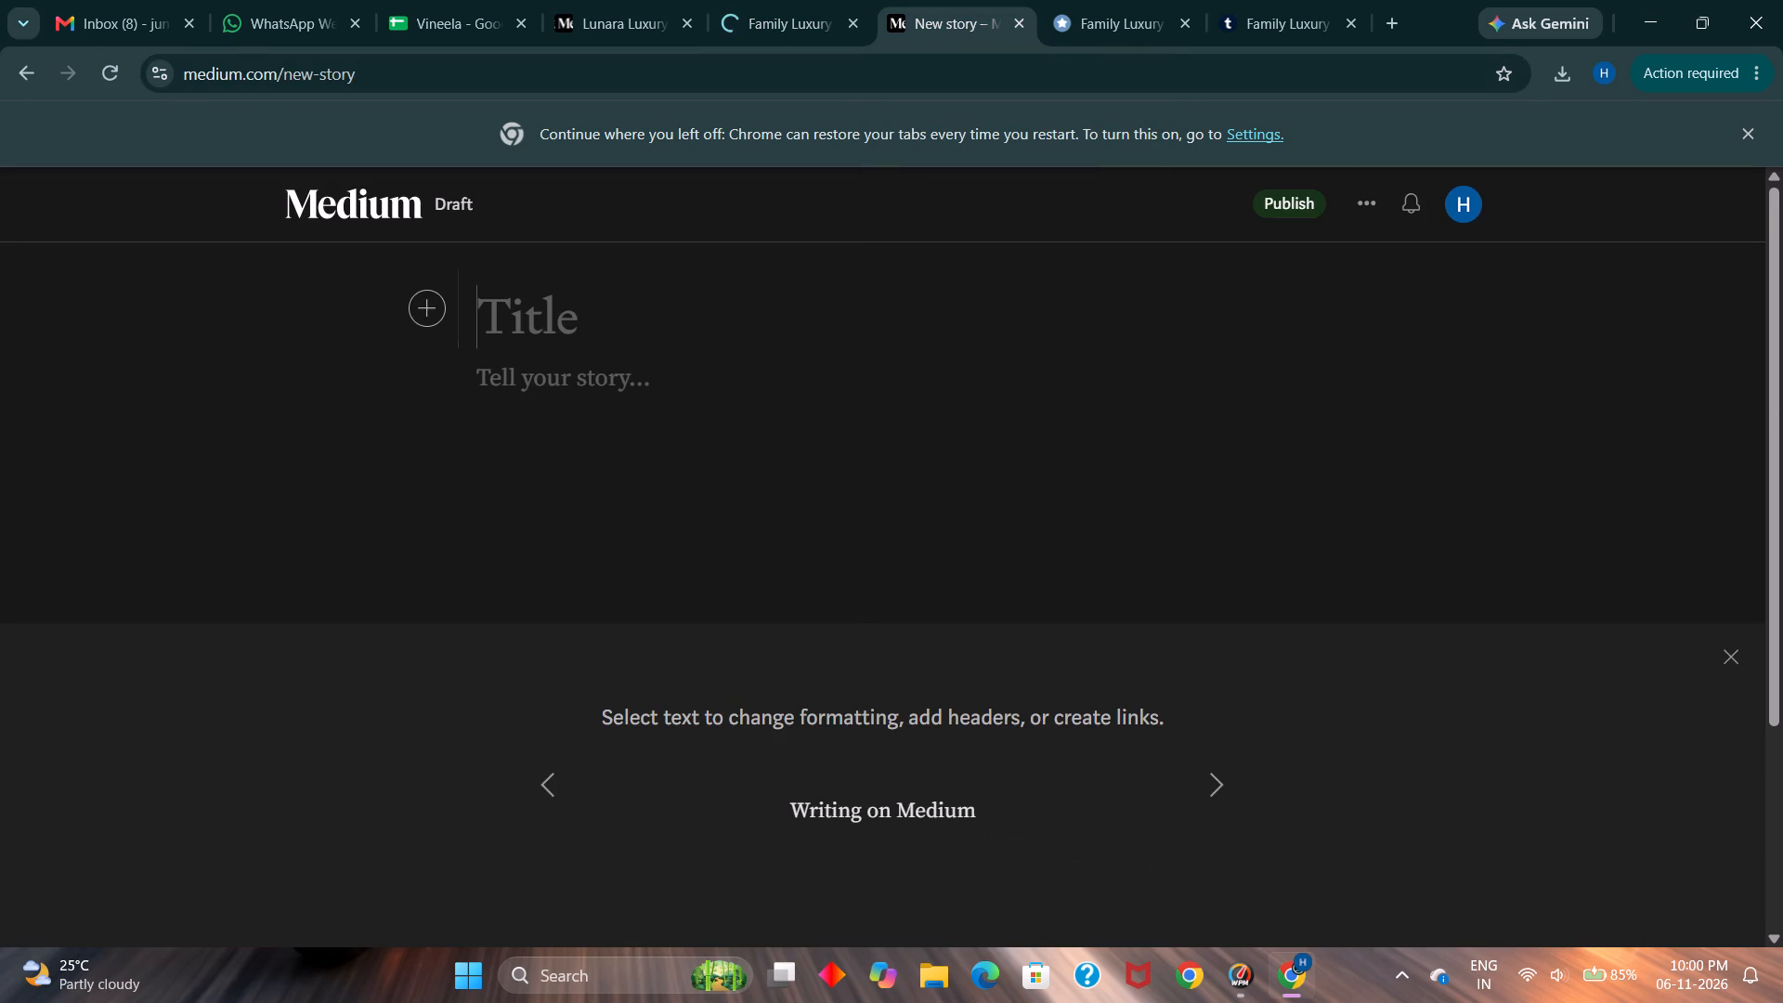
{"action": "key", "text": "ctrl+v"}
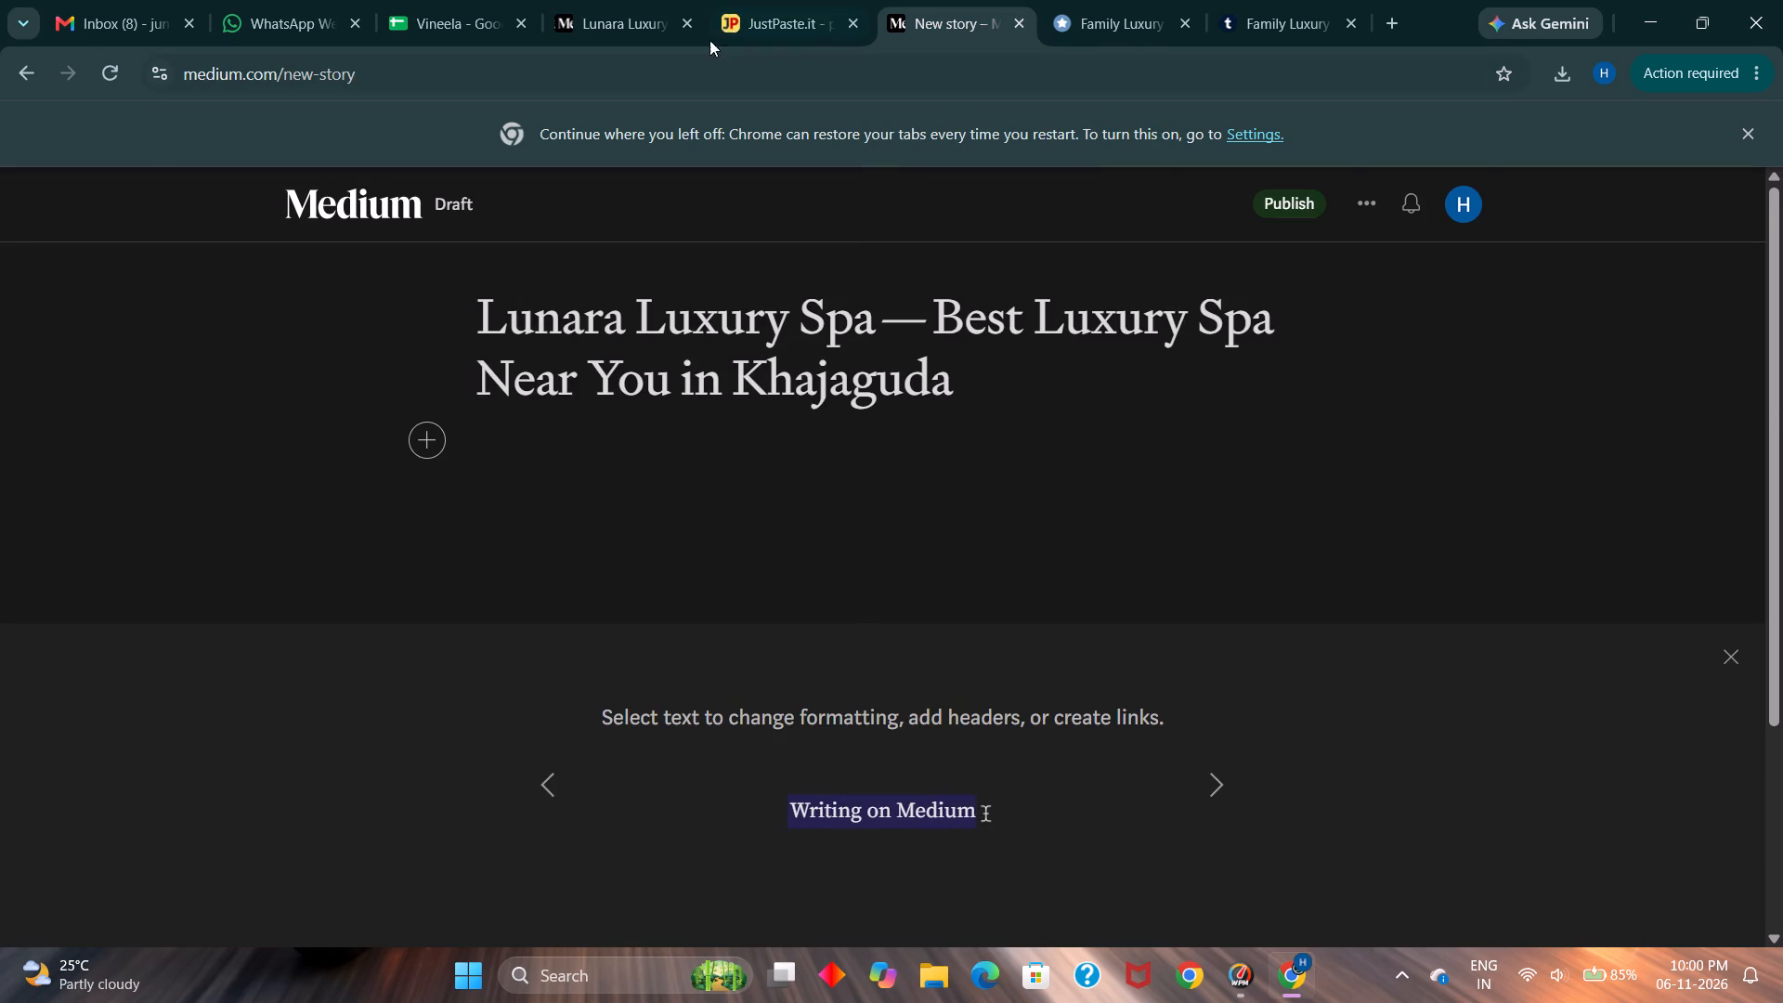
Copy the Lunara post's whole body, from the welcome paragraph through the contact details, into the new Medium story.
{"action": "left_click", "coordinate": [562, 19]}
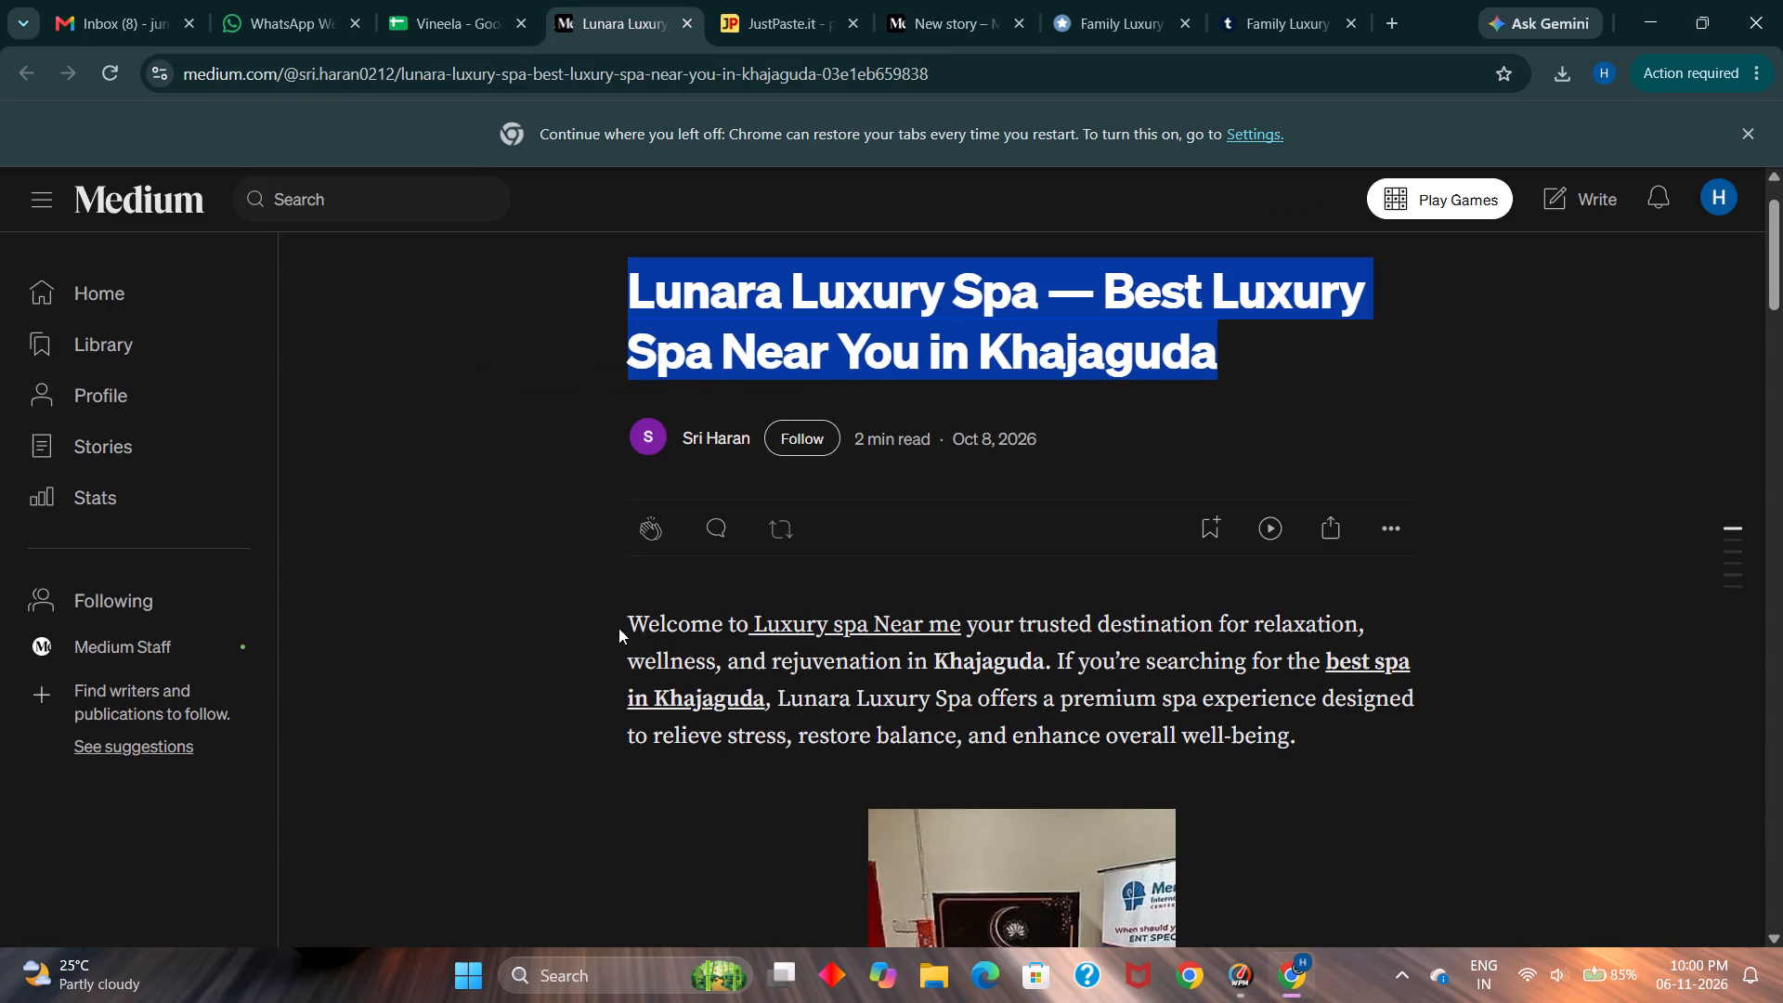
{"action": "left_click_drag", "start_coordinate": [602, 606], "coordinate": [997, 996]}
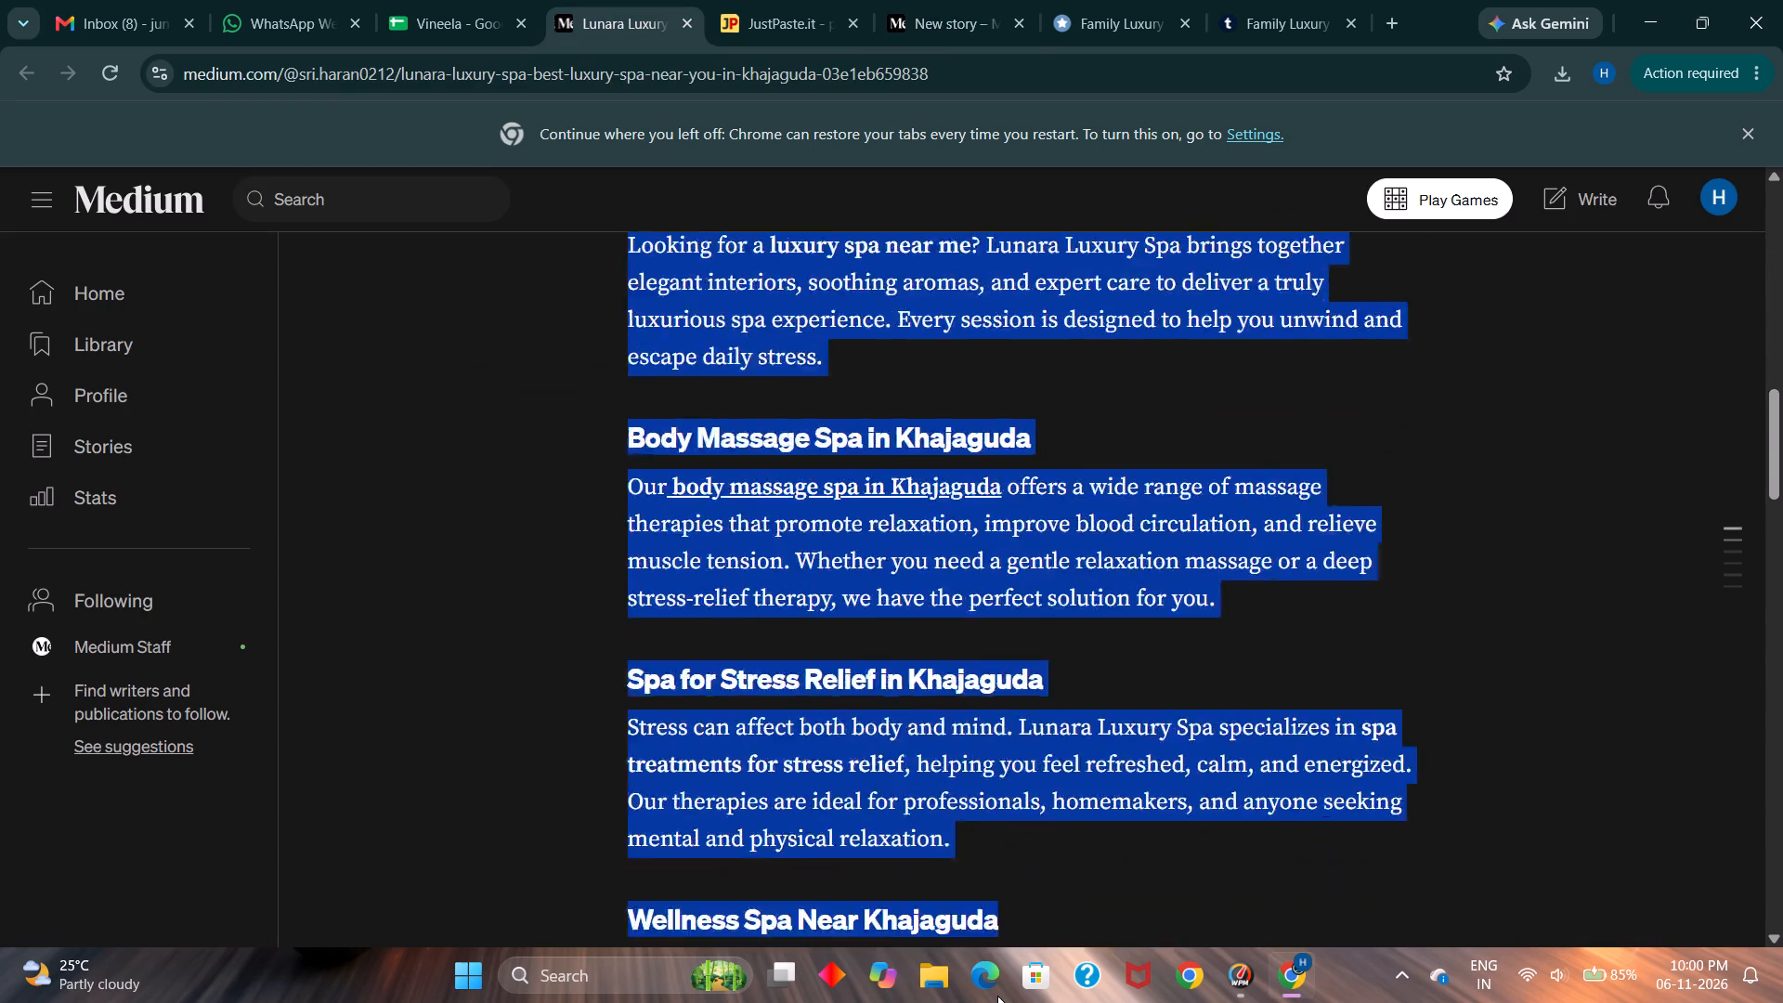
{"action": "left_click_drag", "start_coordinate": [997, 996], "coordinate": [835, 303]}
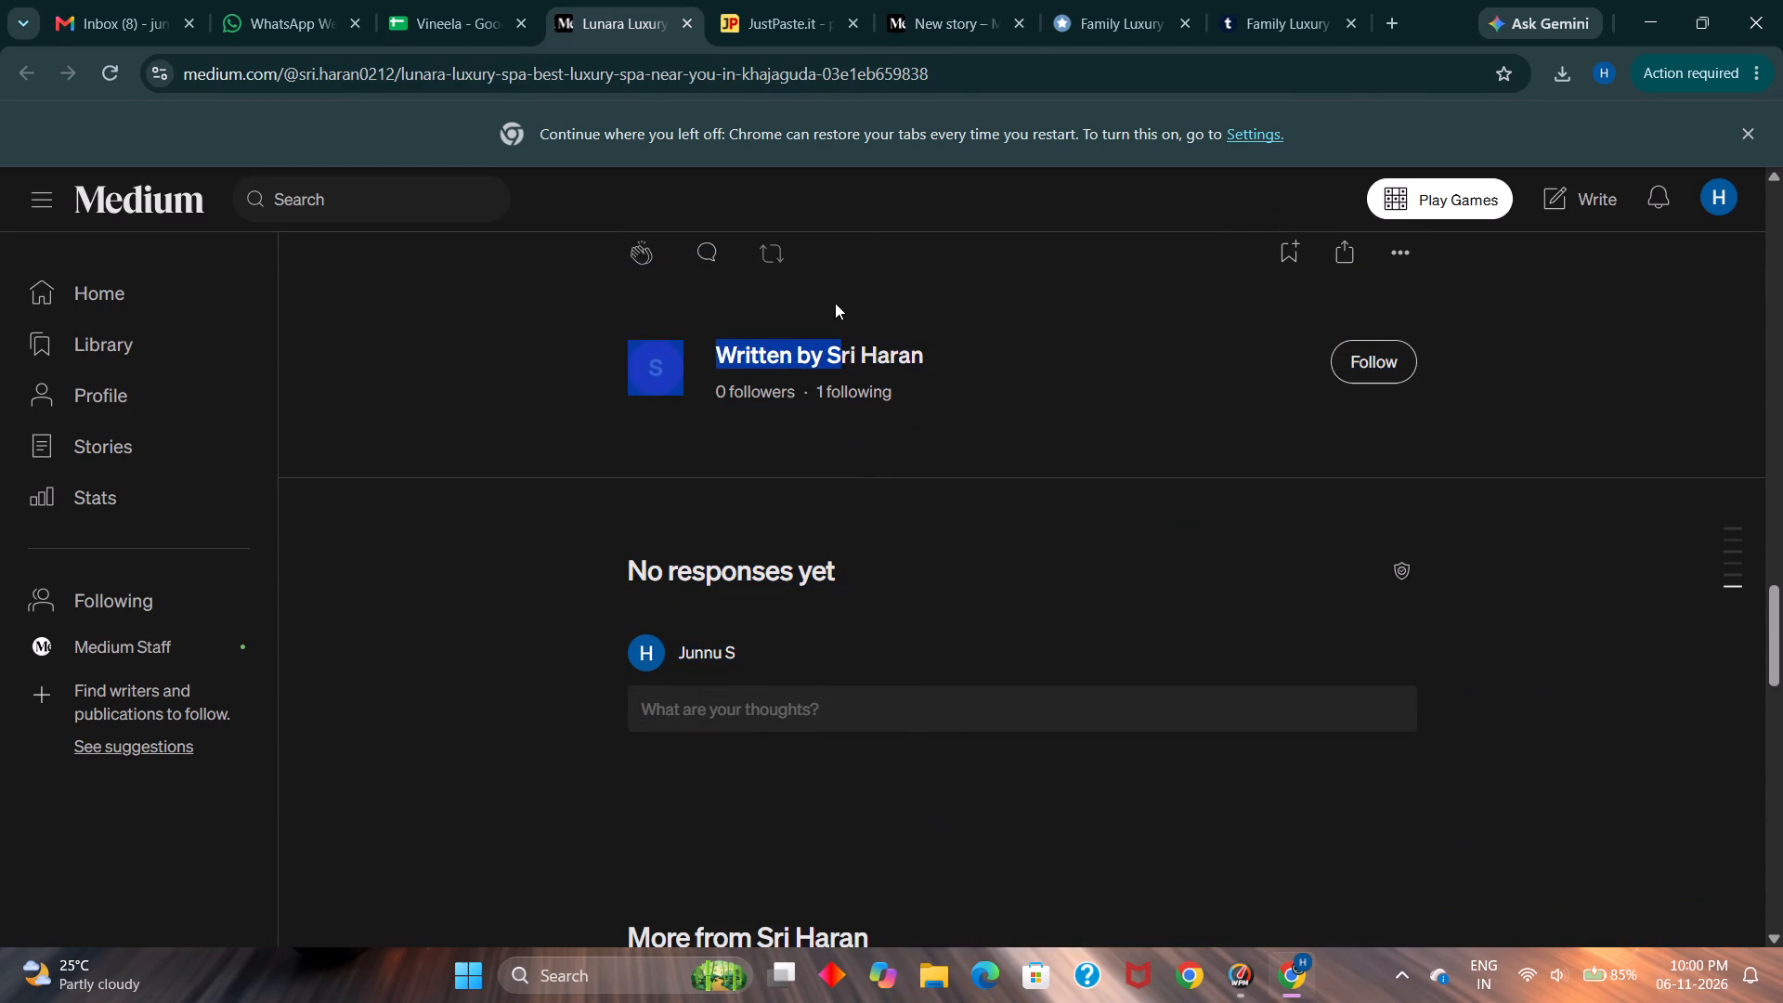
{"action": "left_click_drag", "start_coordinate": [835, 303], "coordinate": [927, 619]}
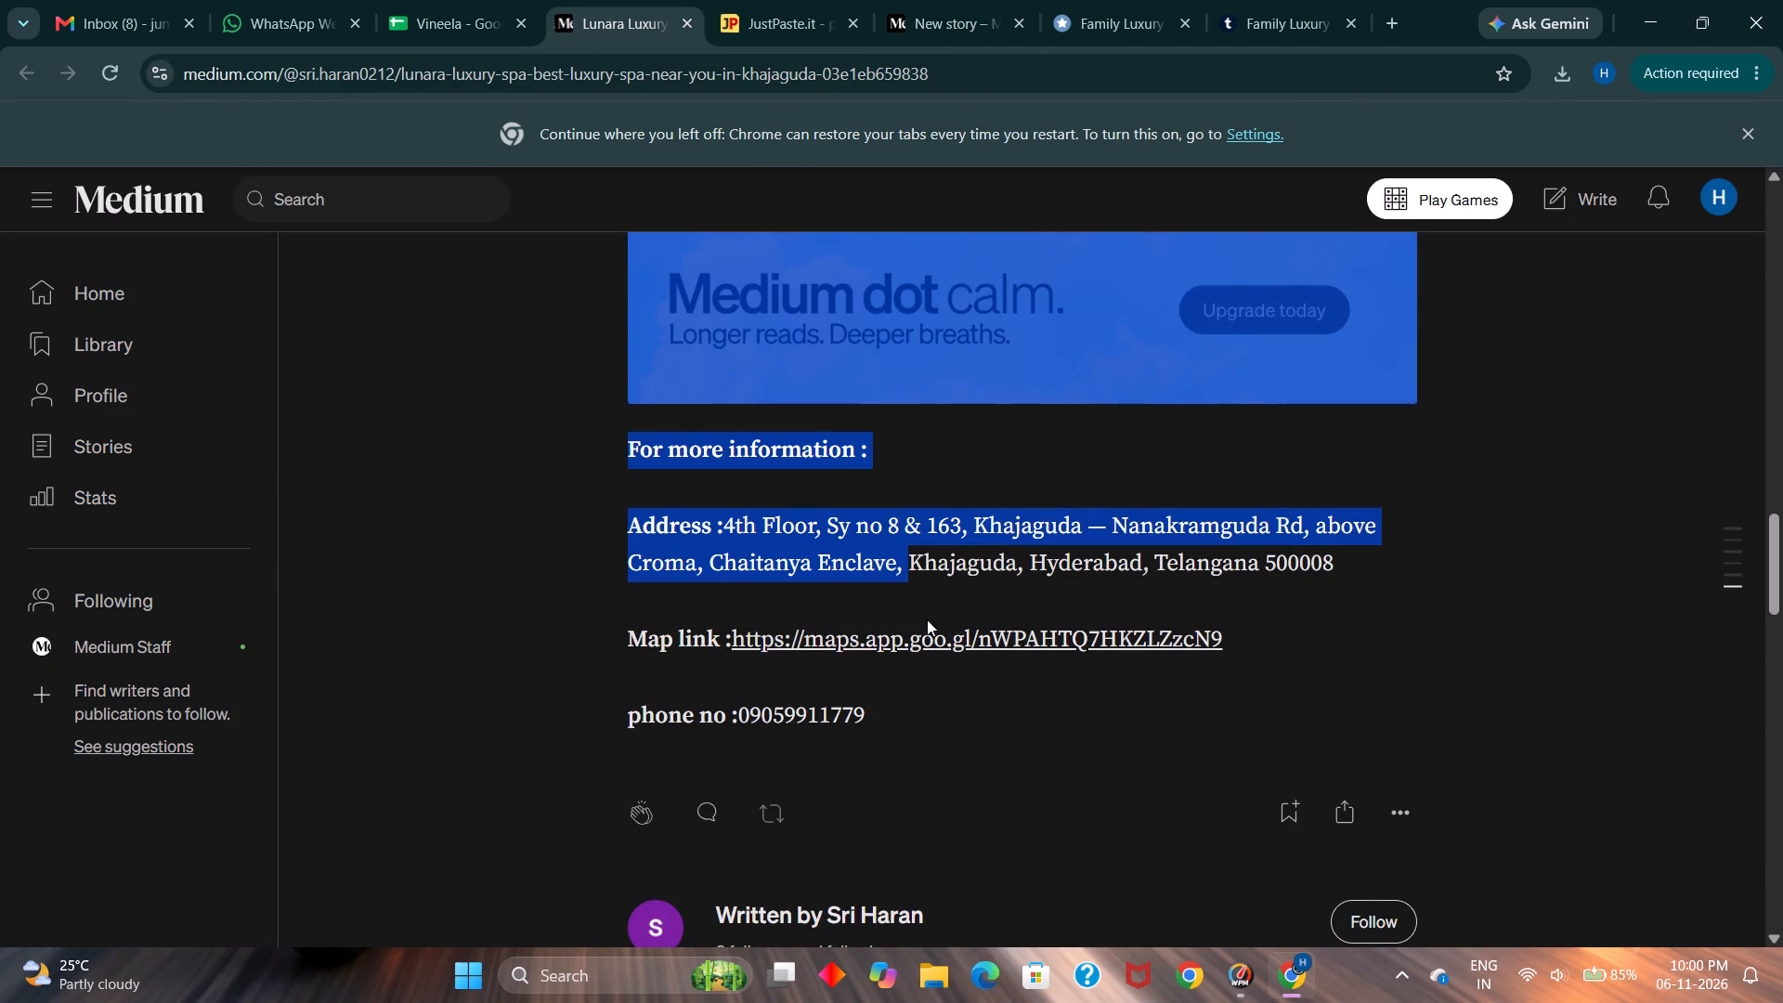
{"action": "left_click_drag", "start_coordinate": [927, 619], "coordinate": [962, 693]}
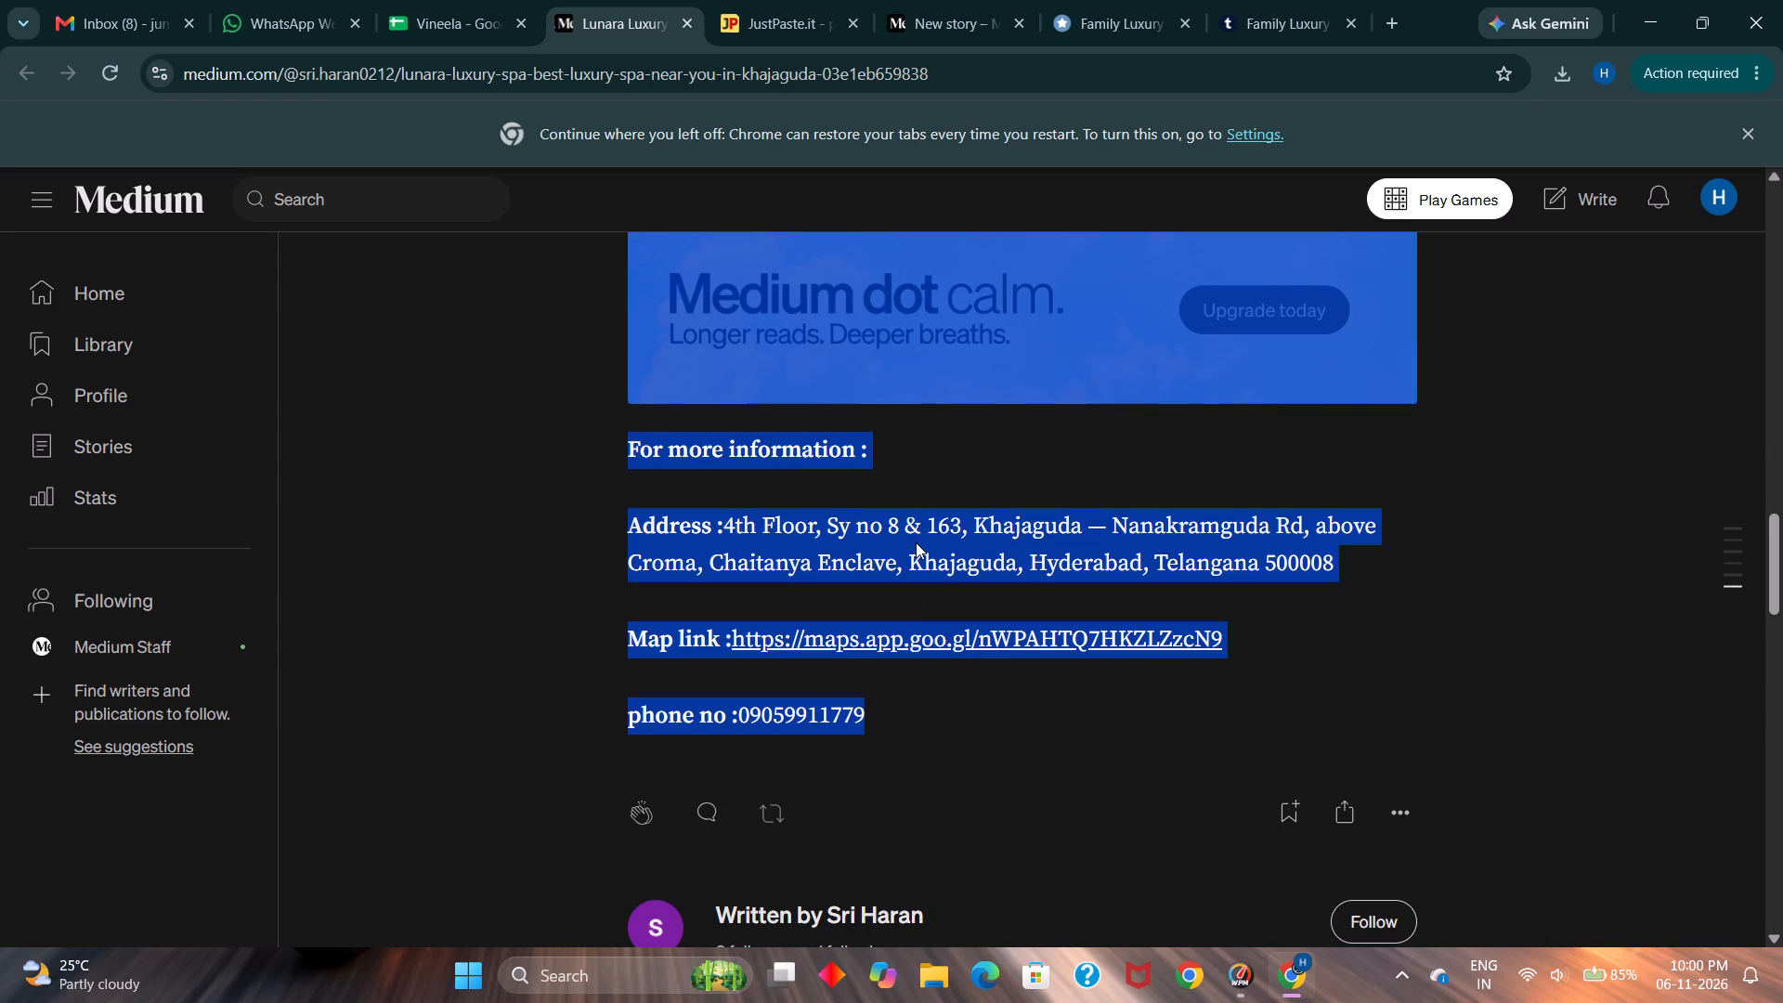
{"action": "key", "text": "ctrl+c"}
{"action": "left_click", "coordinate": [909, 14]}
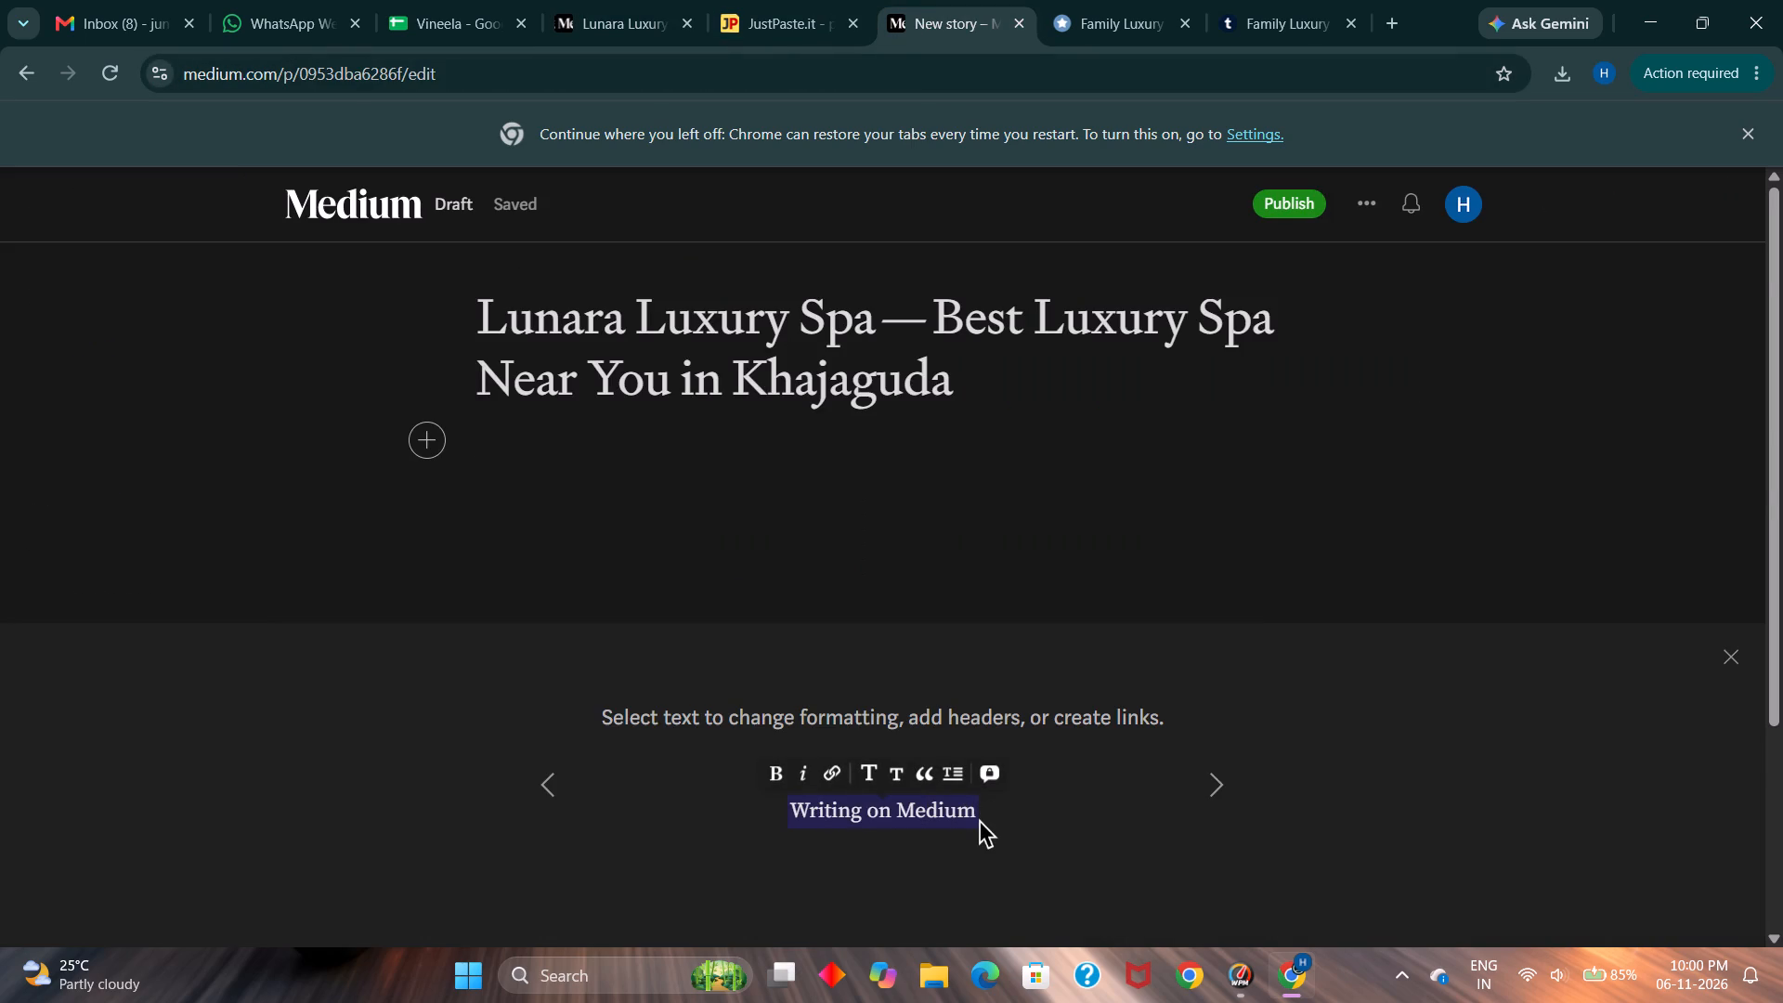
{"action": "key", "text": "ctrl+v"}
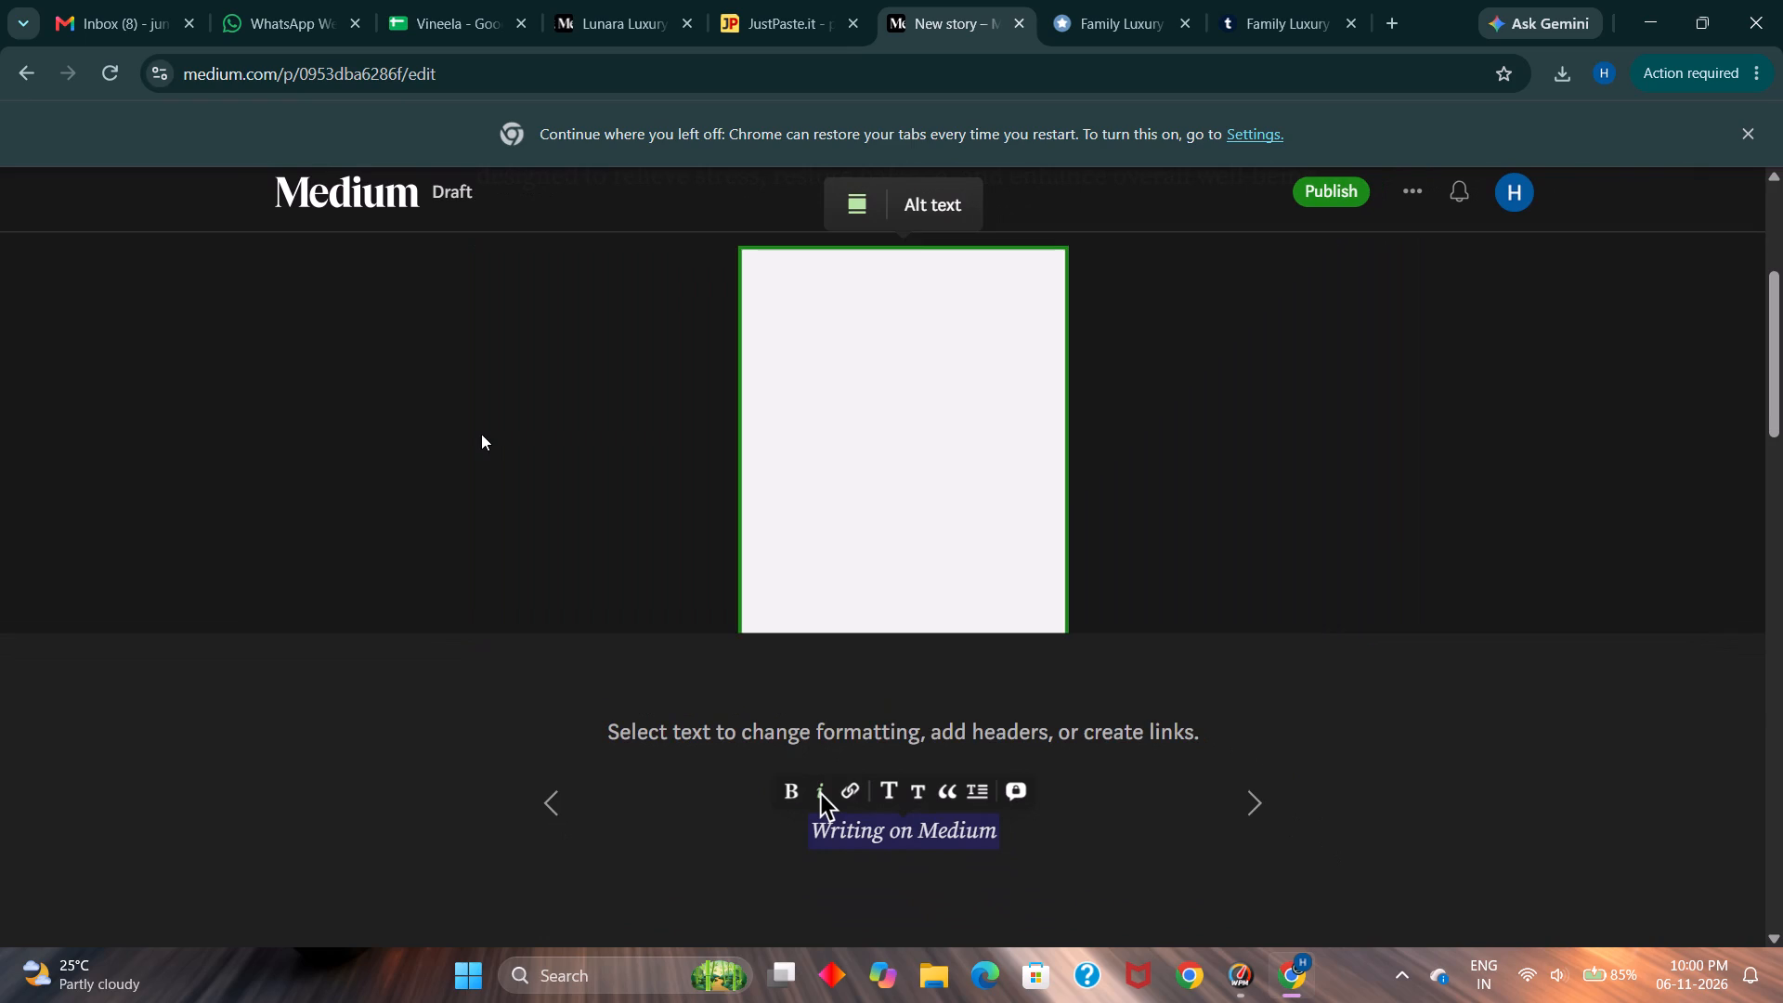
Review the pasted Lunara Luxury Spa draft from its title down to the address, map link and phone lines.
{"action": "key", "text": "Up"}
{"action": "key", "text": "Up"}
{"action": "key", "text": "Up"}
{"action": "key", "text": "Up"}
{"action": "key", "text": "Up"}
{"action": "key", "text": "Up"}
{"action": "key", "text": "Up"}
{"action": "key", "text": "Up"}
{"action": "key", "text": "Up"}
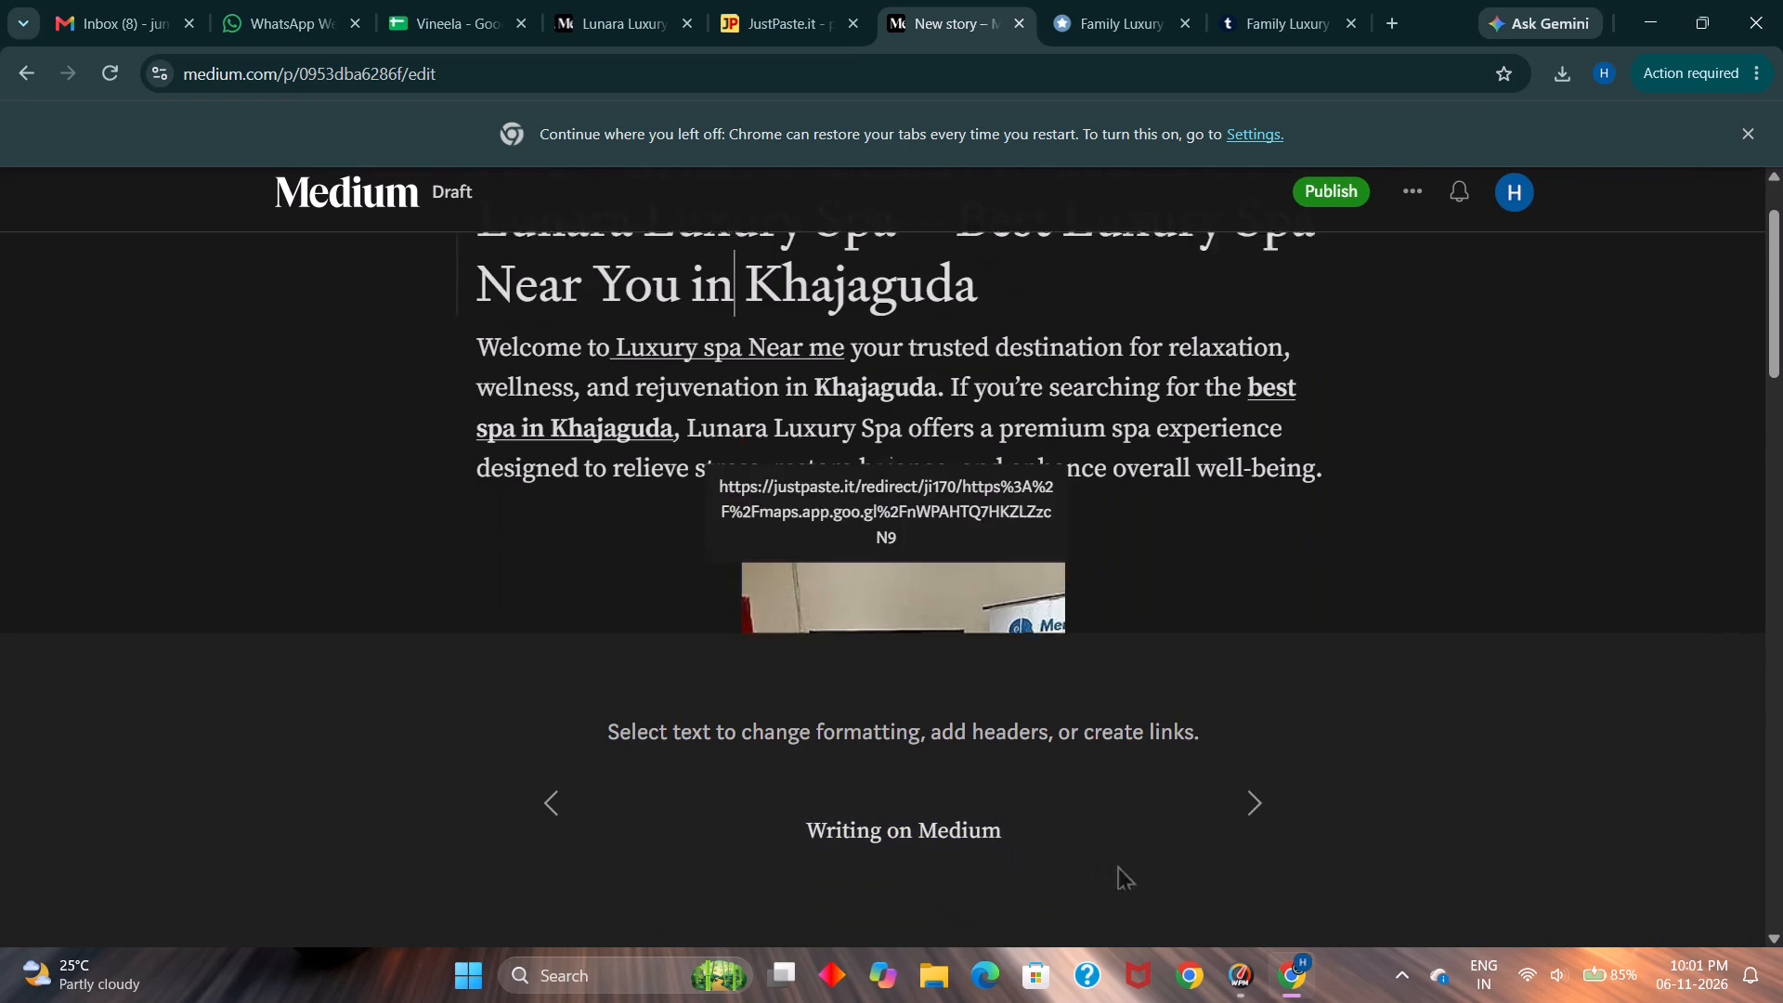
{"action": "key", "text": "Down"}
{"action": "key", "text": "Down"}
{"action": "key", "text": "Down"}
{"action": "key", "text": "Down"}
{"action": "key", "text": "Down"}
{"action": "key", "text": "Down"}
{"action": "key", "text": "Down"}
{"action": "key", "text": "Down"}
{"action": "key", "text": "Down"}
{"action": "key", "text": "Down"}
{"action": "key", "text": "Down"}
{"action": "key", "text": "Down"}
{"action": "key", "text": "Down"}
{"action": "key", "text": "Down"}
{"action": "key", "text": "Down"}
{"action": "key", "text": "Down"}
{"action": "key", "text": "Down"}
{"action": "key", "text": "Down"}
{"action": "key", "text": "Down"}
{"action": "key", "text": "Down"}
{"action": "key", "text": "Down"}
{"action": "key", "text": "Down"}
{"action": "key", "text": "Down"}
{"action": "key", "text": "Down"}
{"action": "key", "text": "Down"}
{"action": "key", "text": "Down"}
{"action": "key", "text": "Down"}
{"action": "key", "text": "Down"}
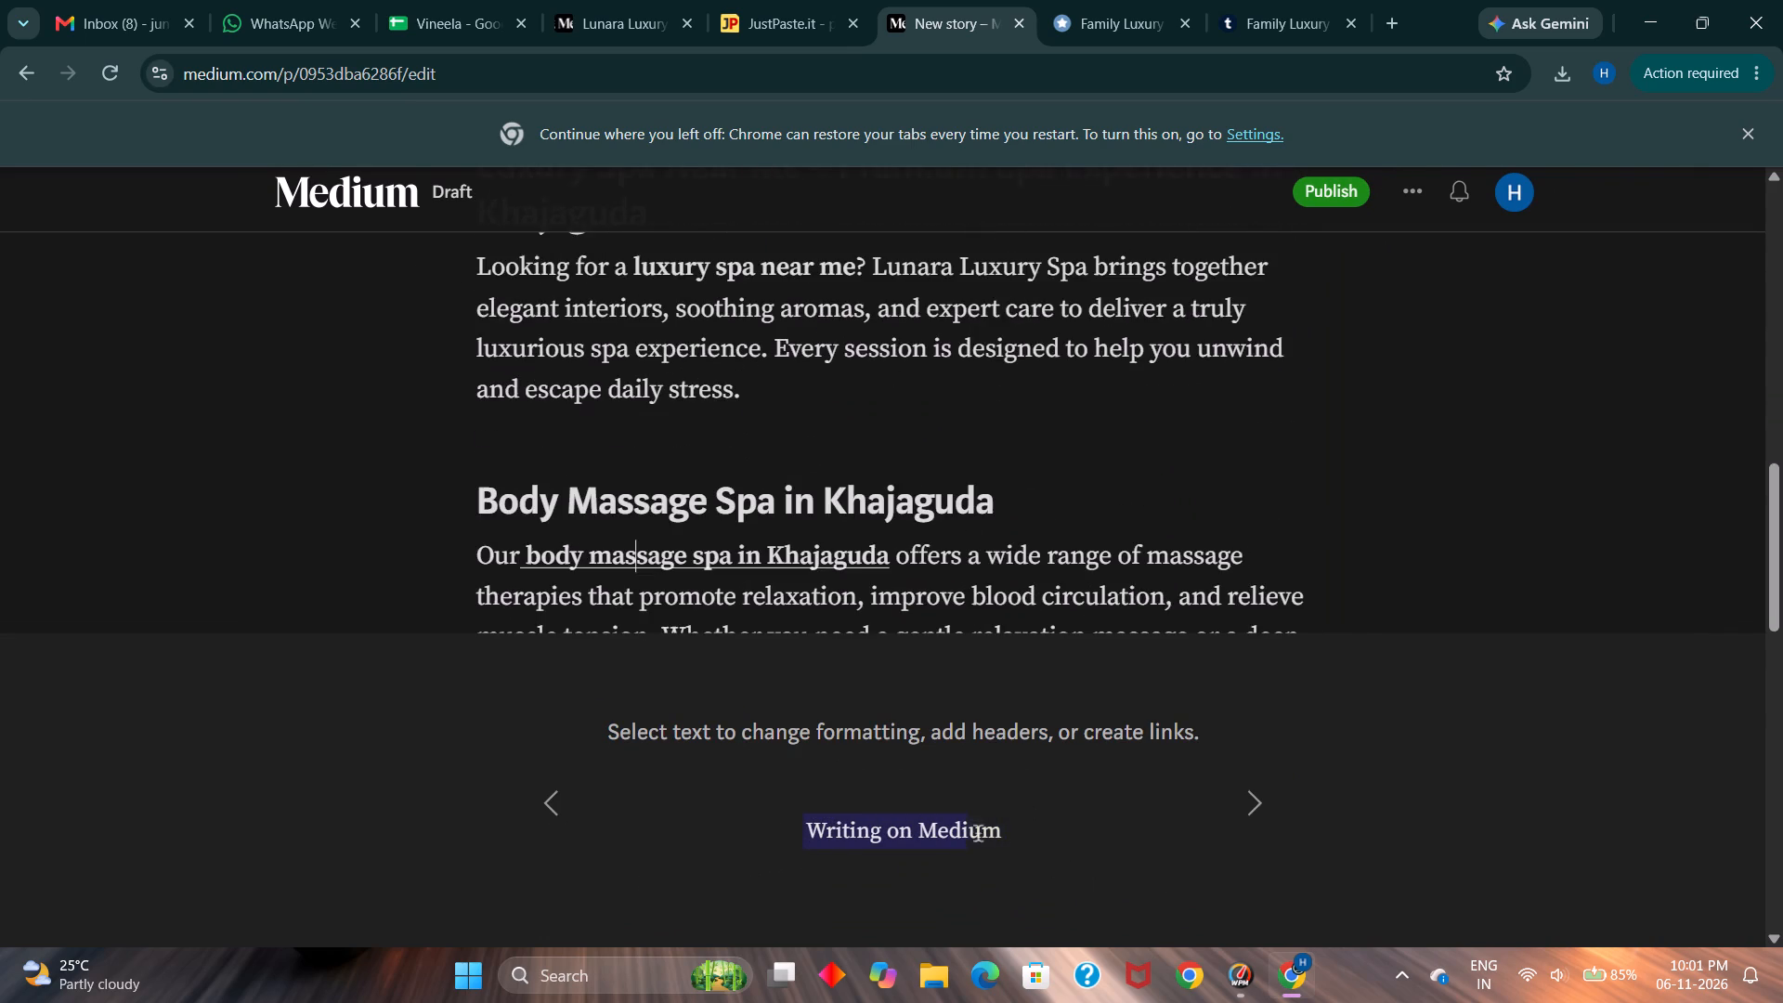
{"action": "key", "text": "Down"}
{"action": "key", "text": "Down"}
{"action": "key", "text": "Down"}
{"action": "key", "text": "Down"}
{"action": "key", "text": "Down"}
{"action": "key", "text": "Down"}
{"action": "key", "text": "Down"}
{"action": "key", "text": "Down"}
{"action": "key", "text": "Down"}
{"action": "key", "text": "Down"}
{"action": "key", "text": "Down"}
{"action": "key", "text": "Down"}
{"action": "key", "text": "Down"}
{"action": "key", "text": "Down"}
{"action": "key", "text": "Down"}
{"action": "key", "text": "Down"}
{"action": "key", "text": "Down"}
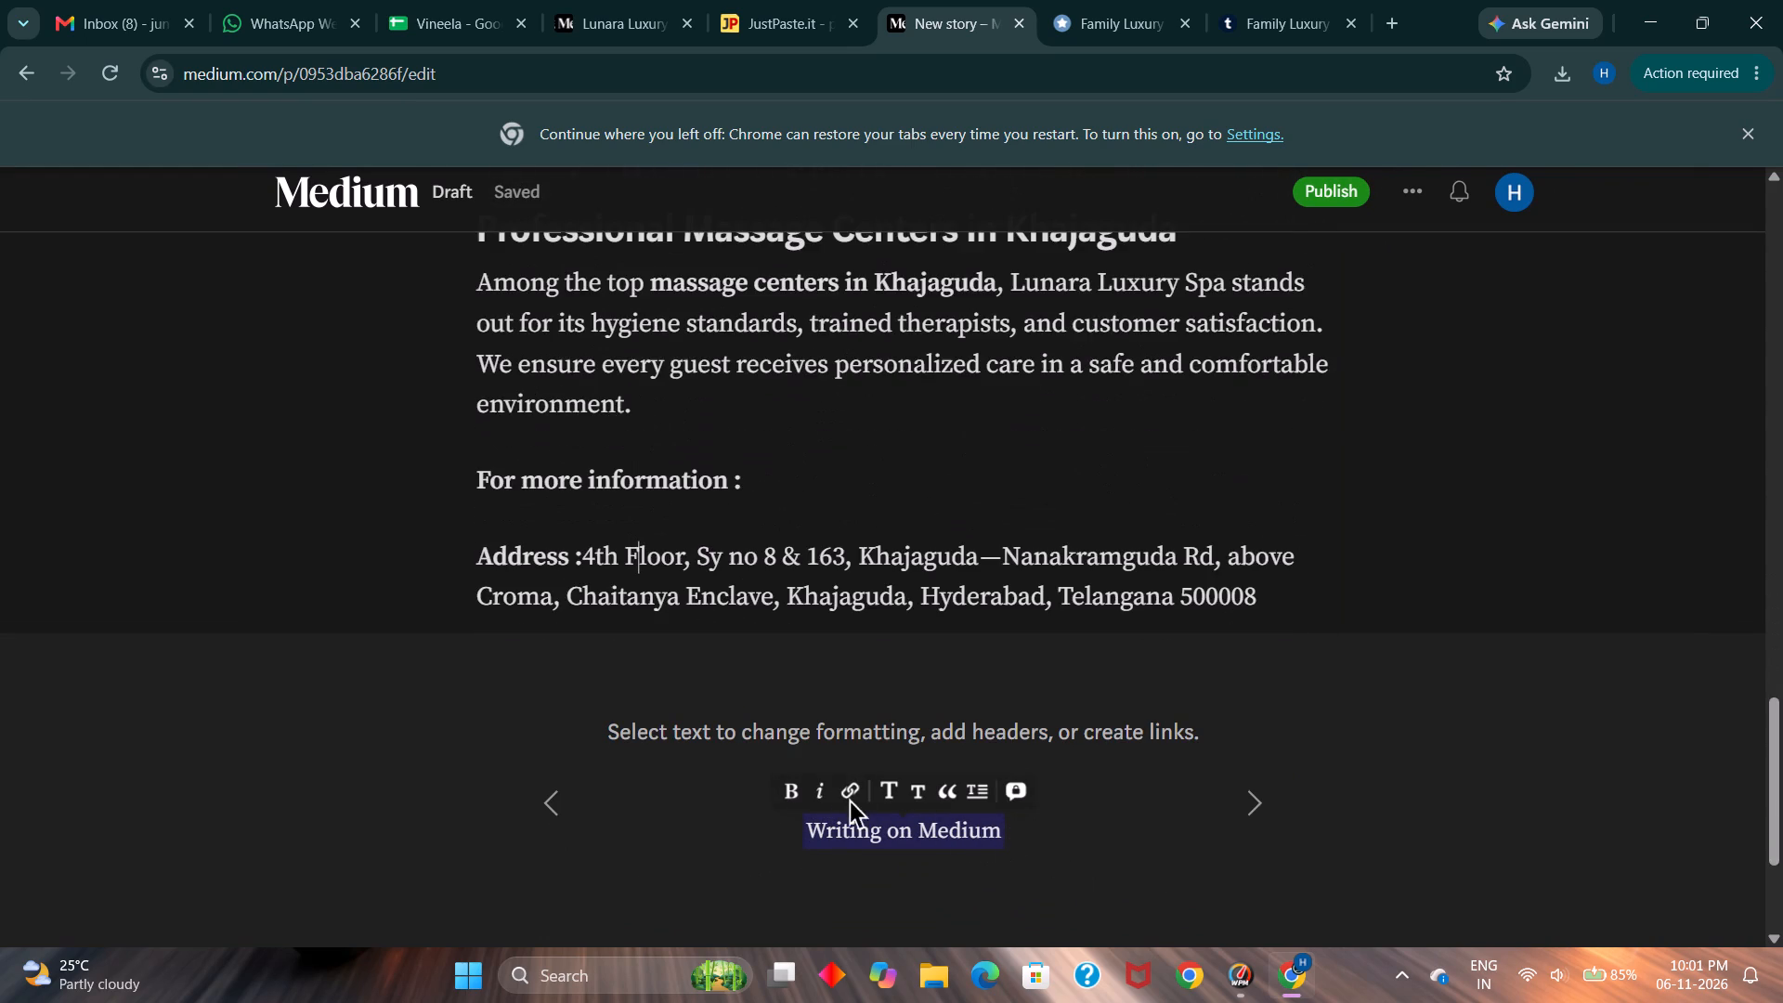
{"action": "key", "text": "Down"}
{"action": "key", "text": "Up"}
{"action": "key", "text": "Up"}
{"action": "key", "text": "Up"}
{"action": "key", "text": "Up"}
{"action": "key", "text": "Up"}
{"action": "key", "text": "Up"}
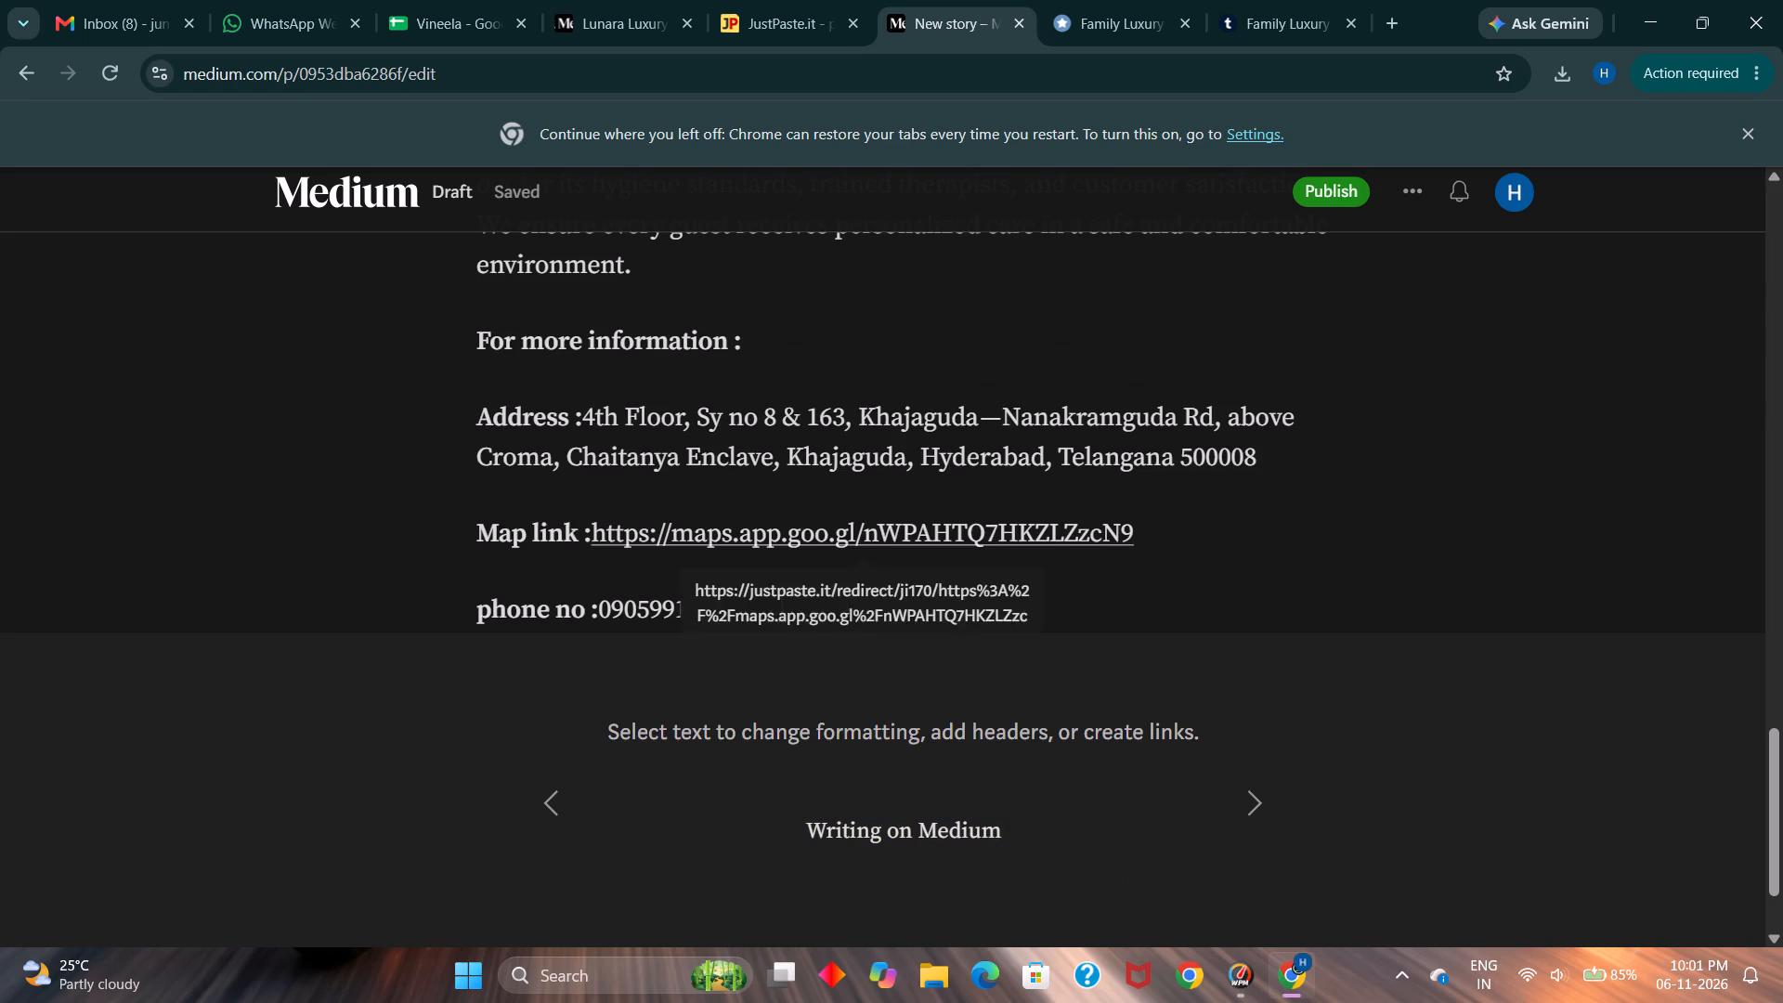
Publish the Lunara Luxury Spa story on Medium without topics and copy its link.
{"action": "left_click", "coordinate": [1334, 189]}
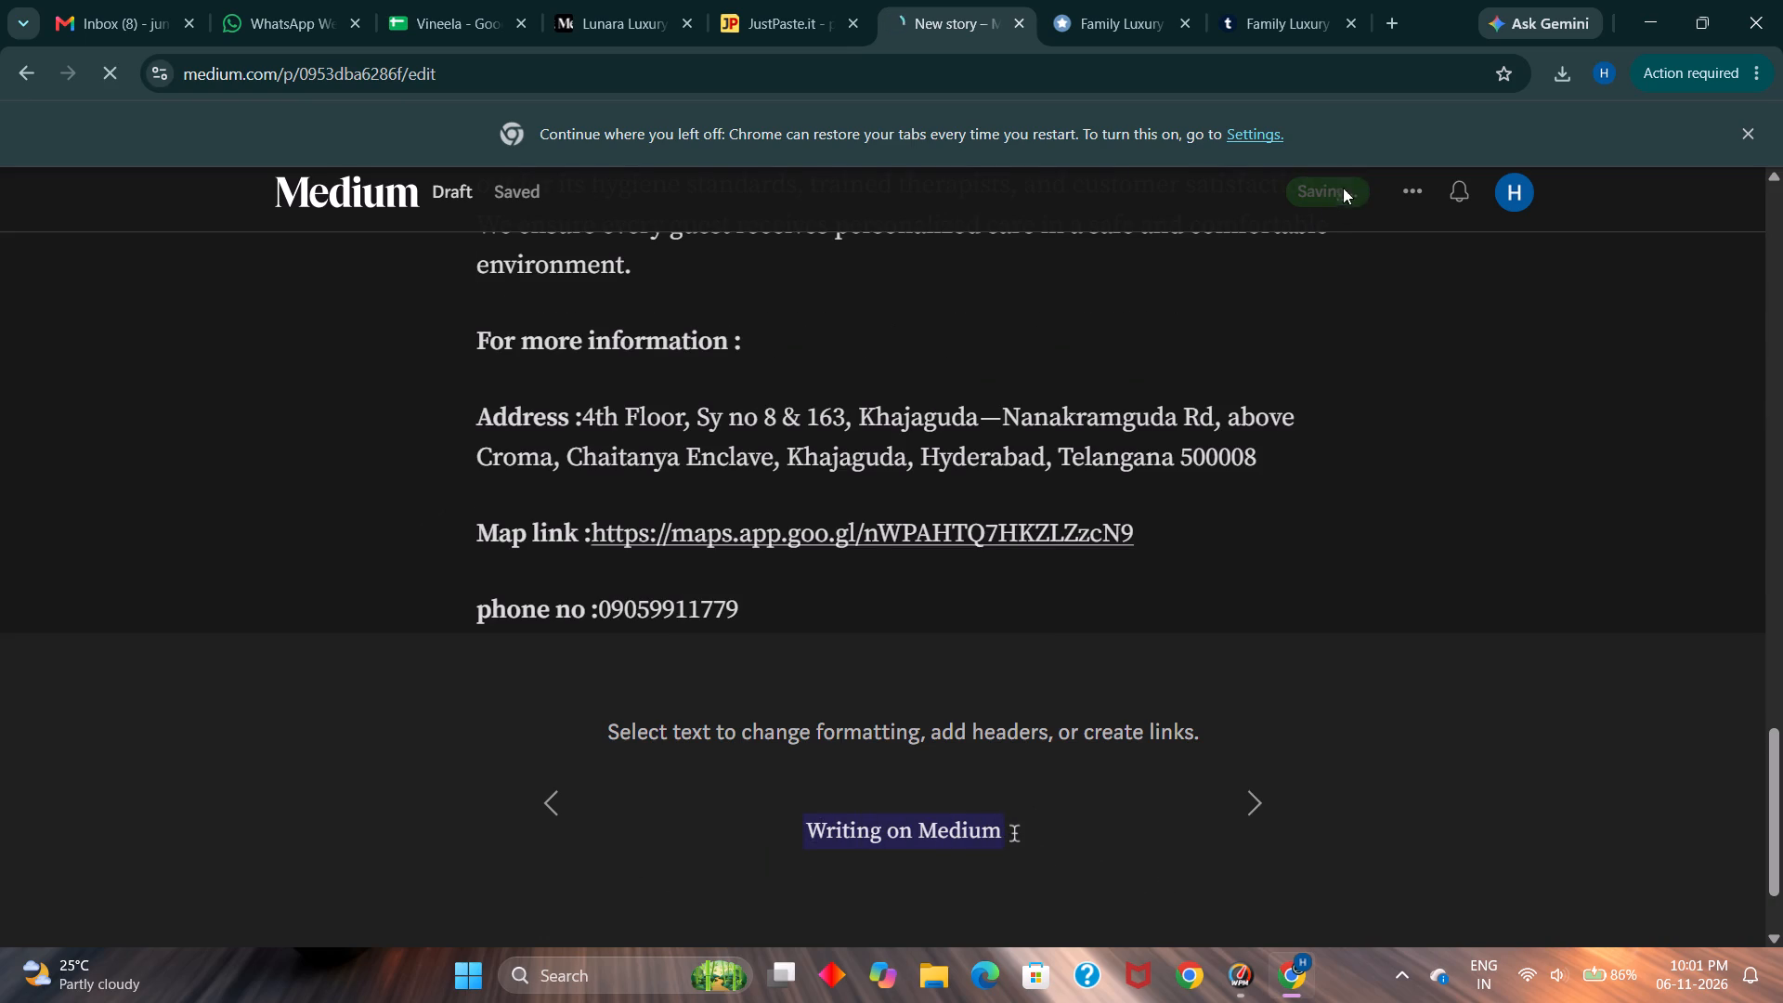
{"action": "left_click", "coordinate": [1354, 175]}
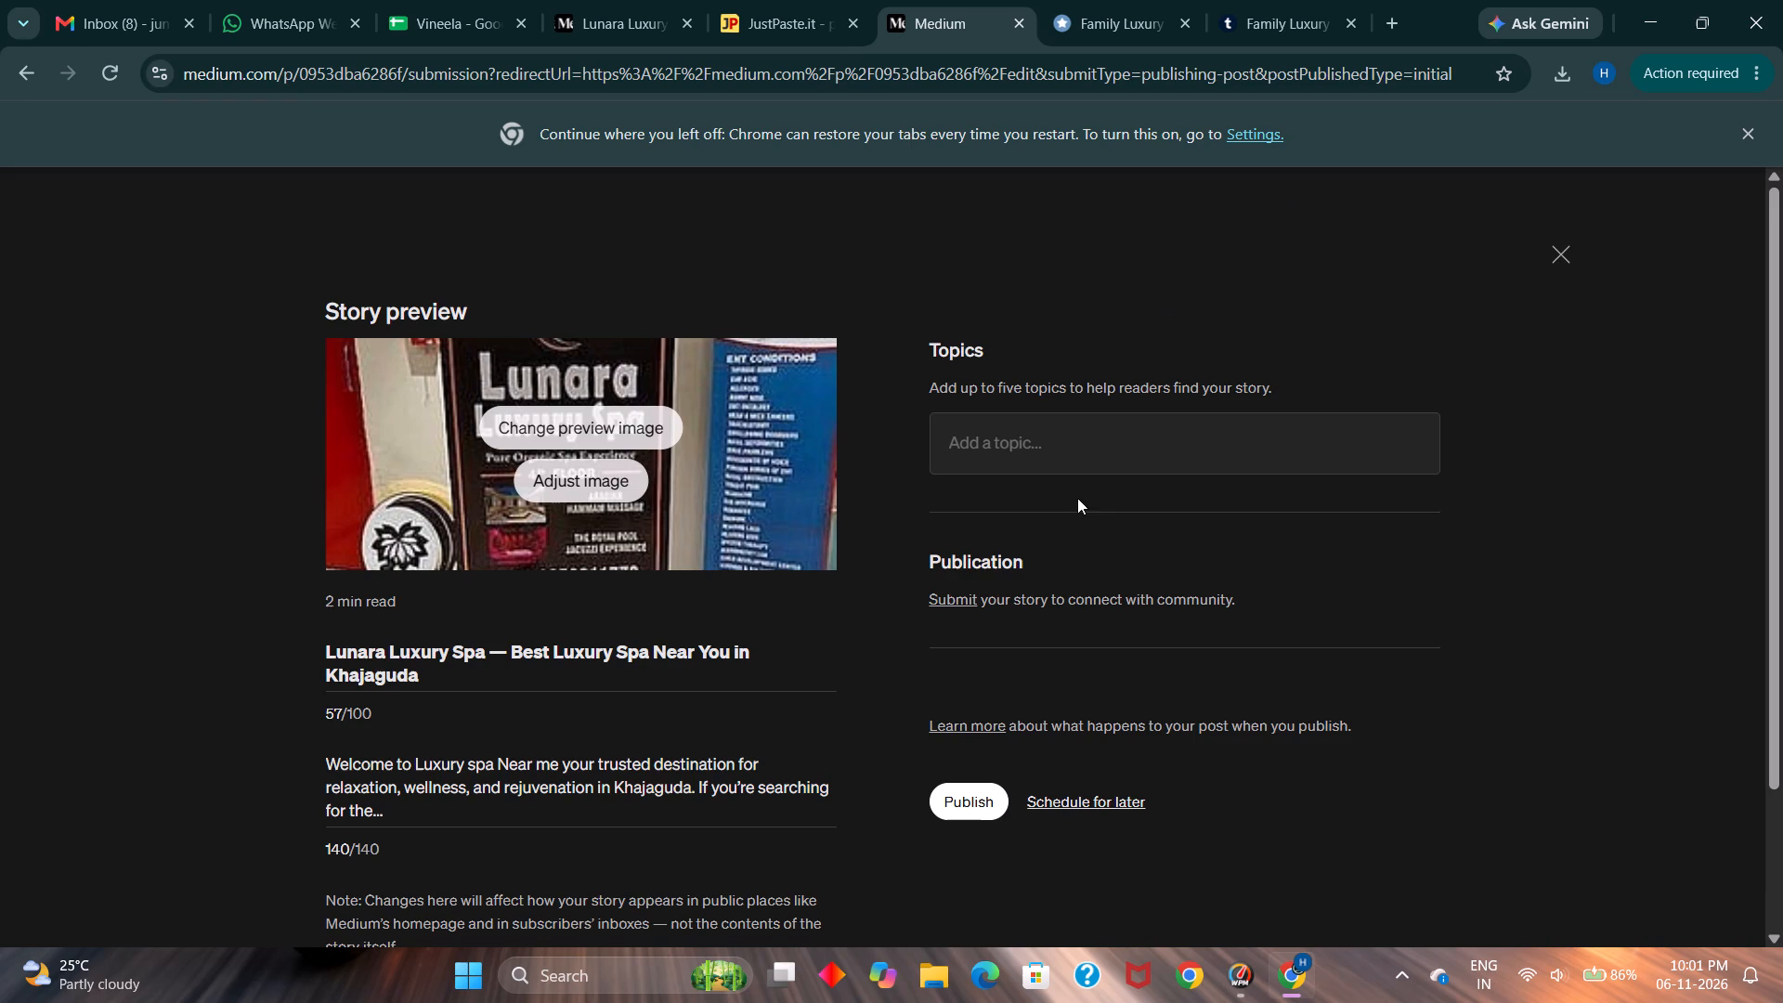
{"action": "left_click", "coordinate": [964, 796]}
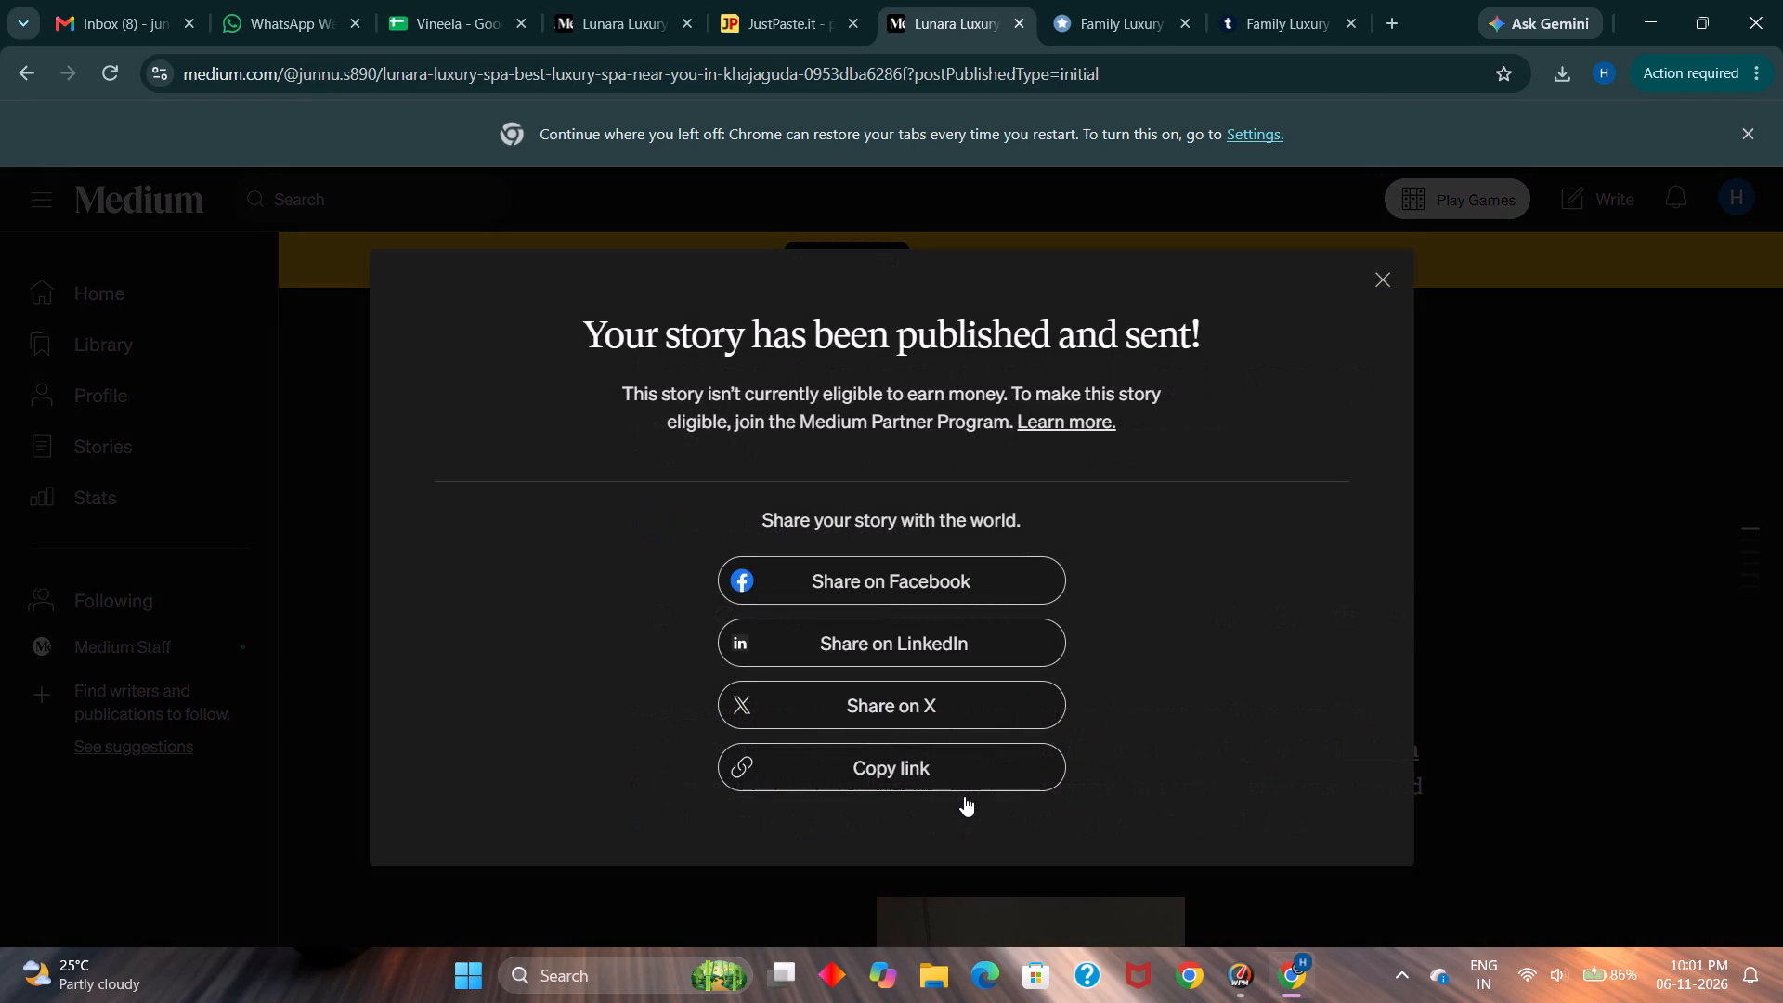
{"action": "left_click", "coordinate": [911, 773]}
Insert two blank rows above the october heading in the "lunara luxury spa GMB" sheet of the Vineela spreadsheet.
{"action": "left_click", "coordinate": [436, 27]}
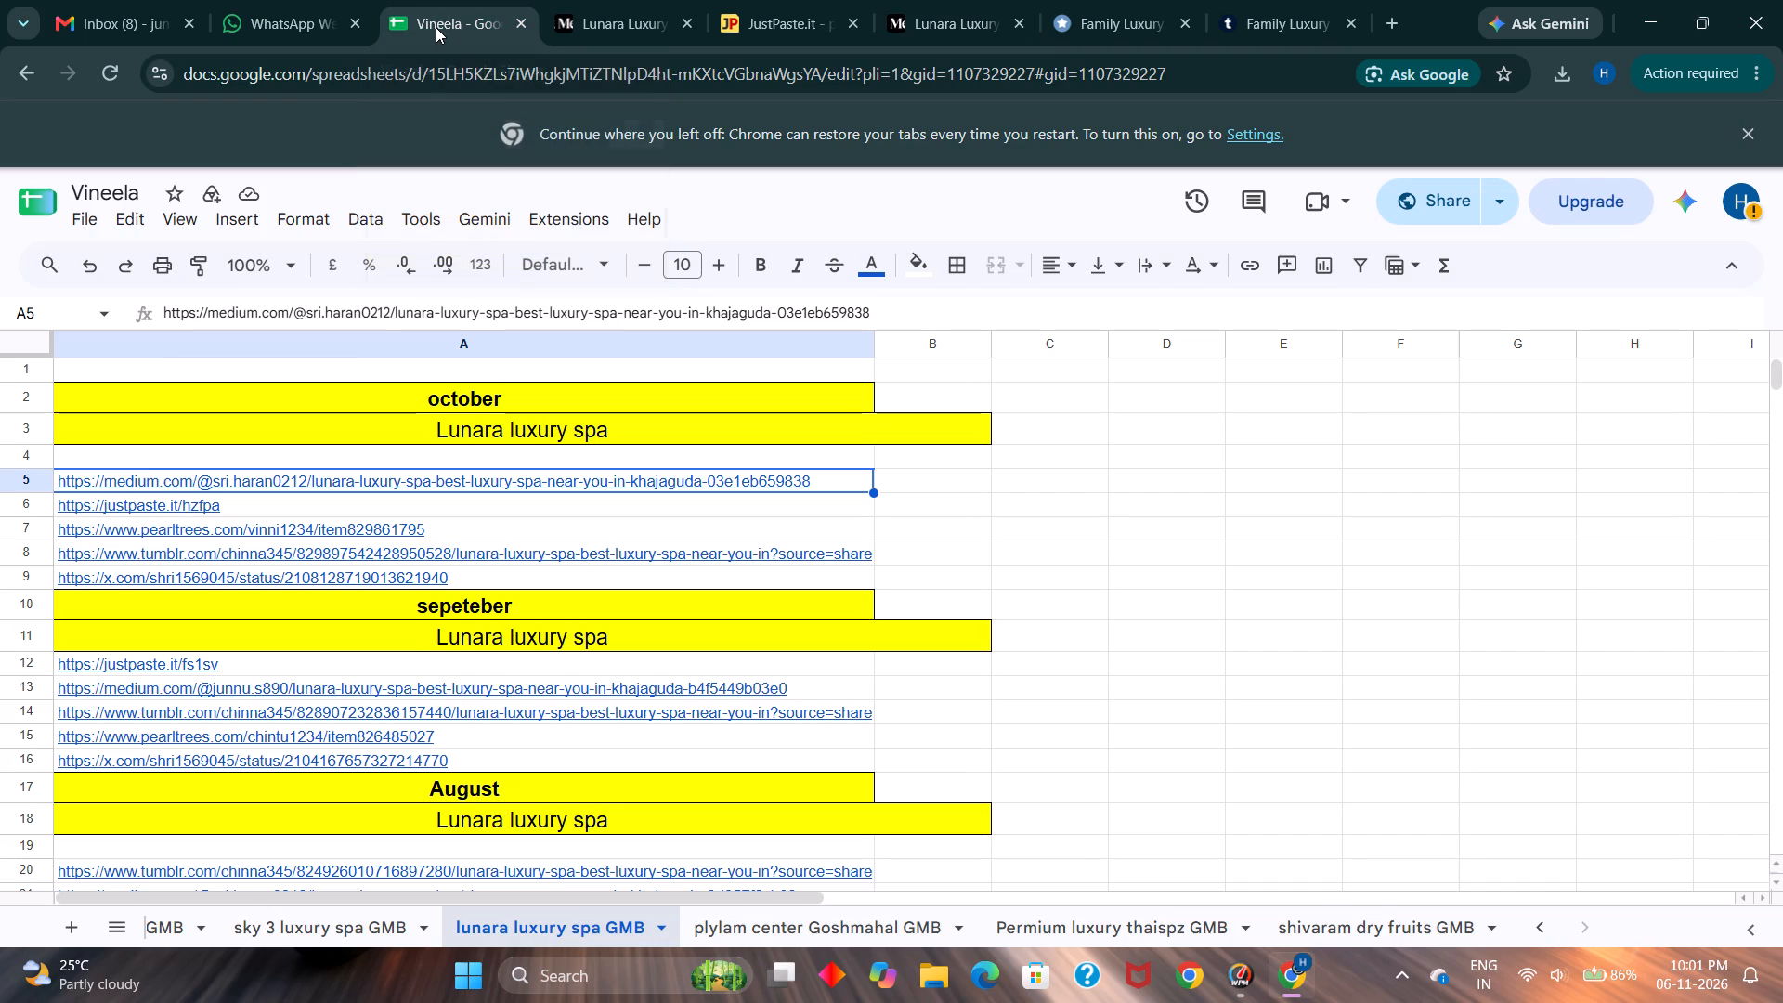
{"action": "right_click", "coordinate": [644, 369]}
{"action": "left_click", "coordinate": [783, 451]}
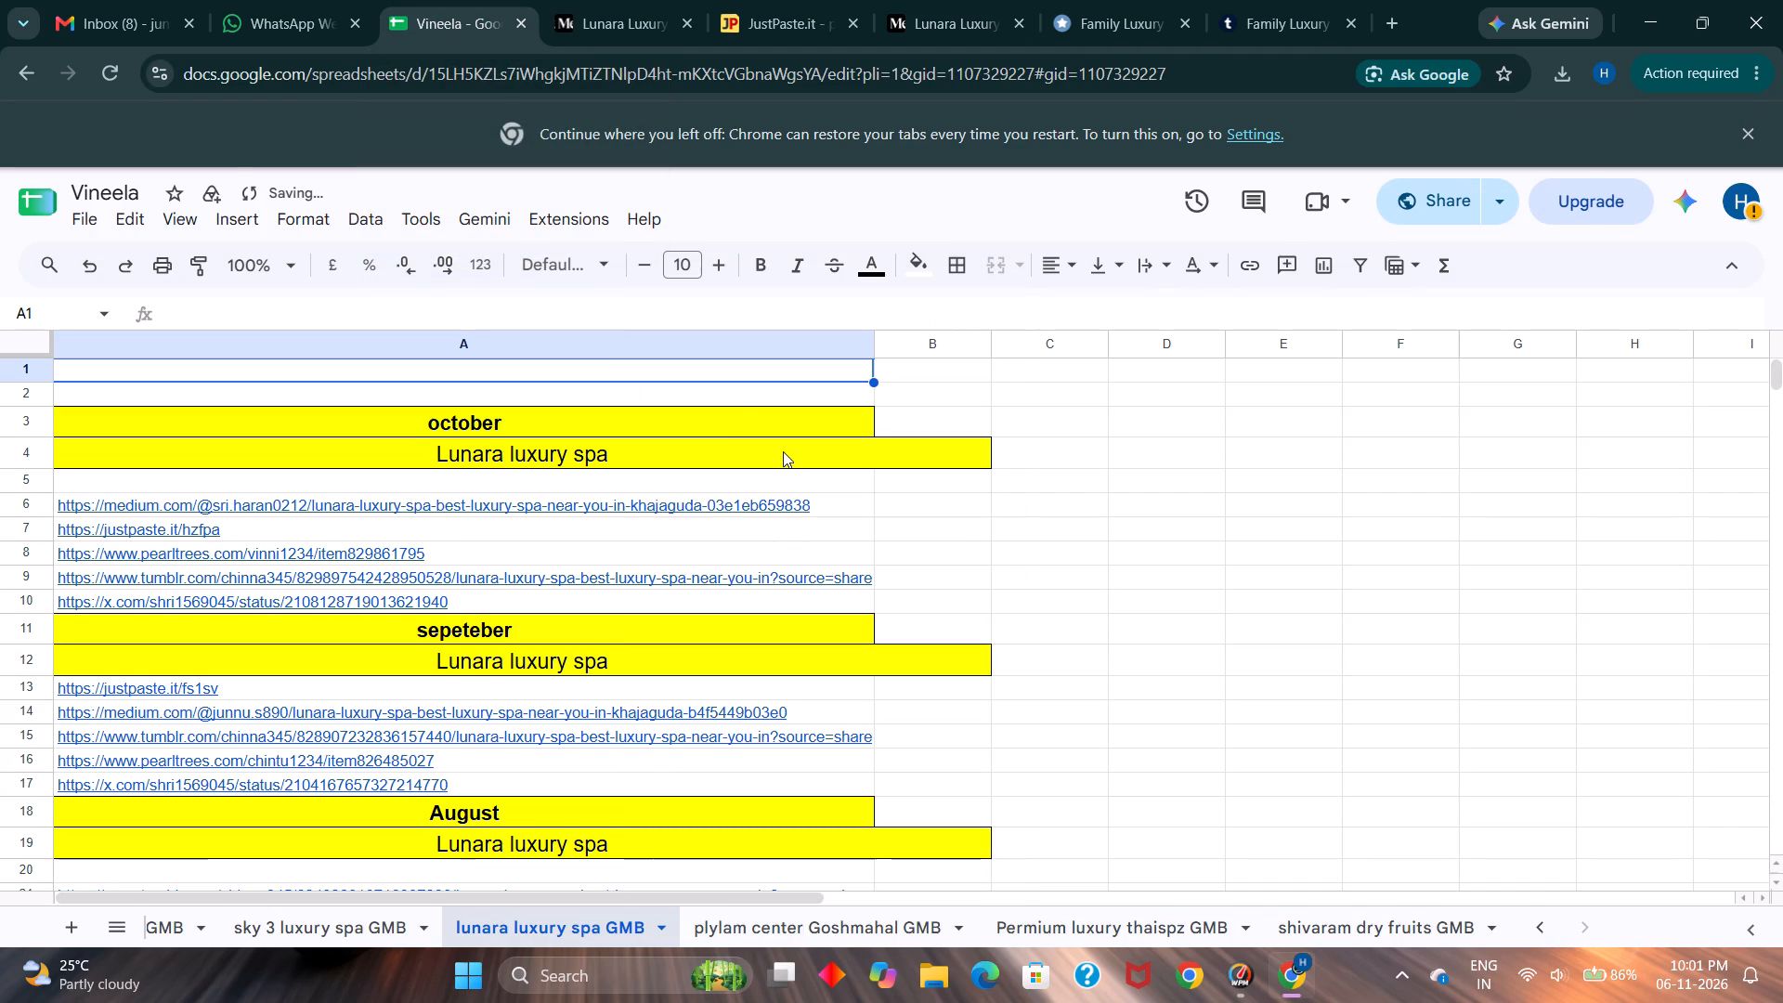
{"action": "right_click", "coordinate": [731, 403]}
{"action": "left_click", "coordinate": [860, 461]}
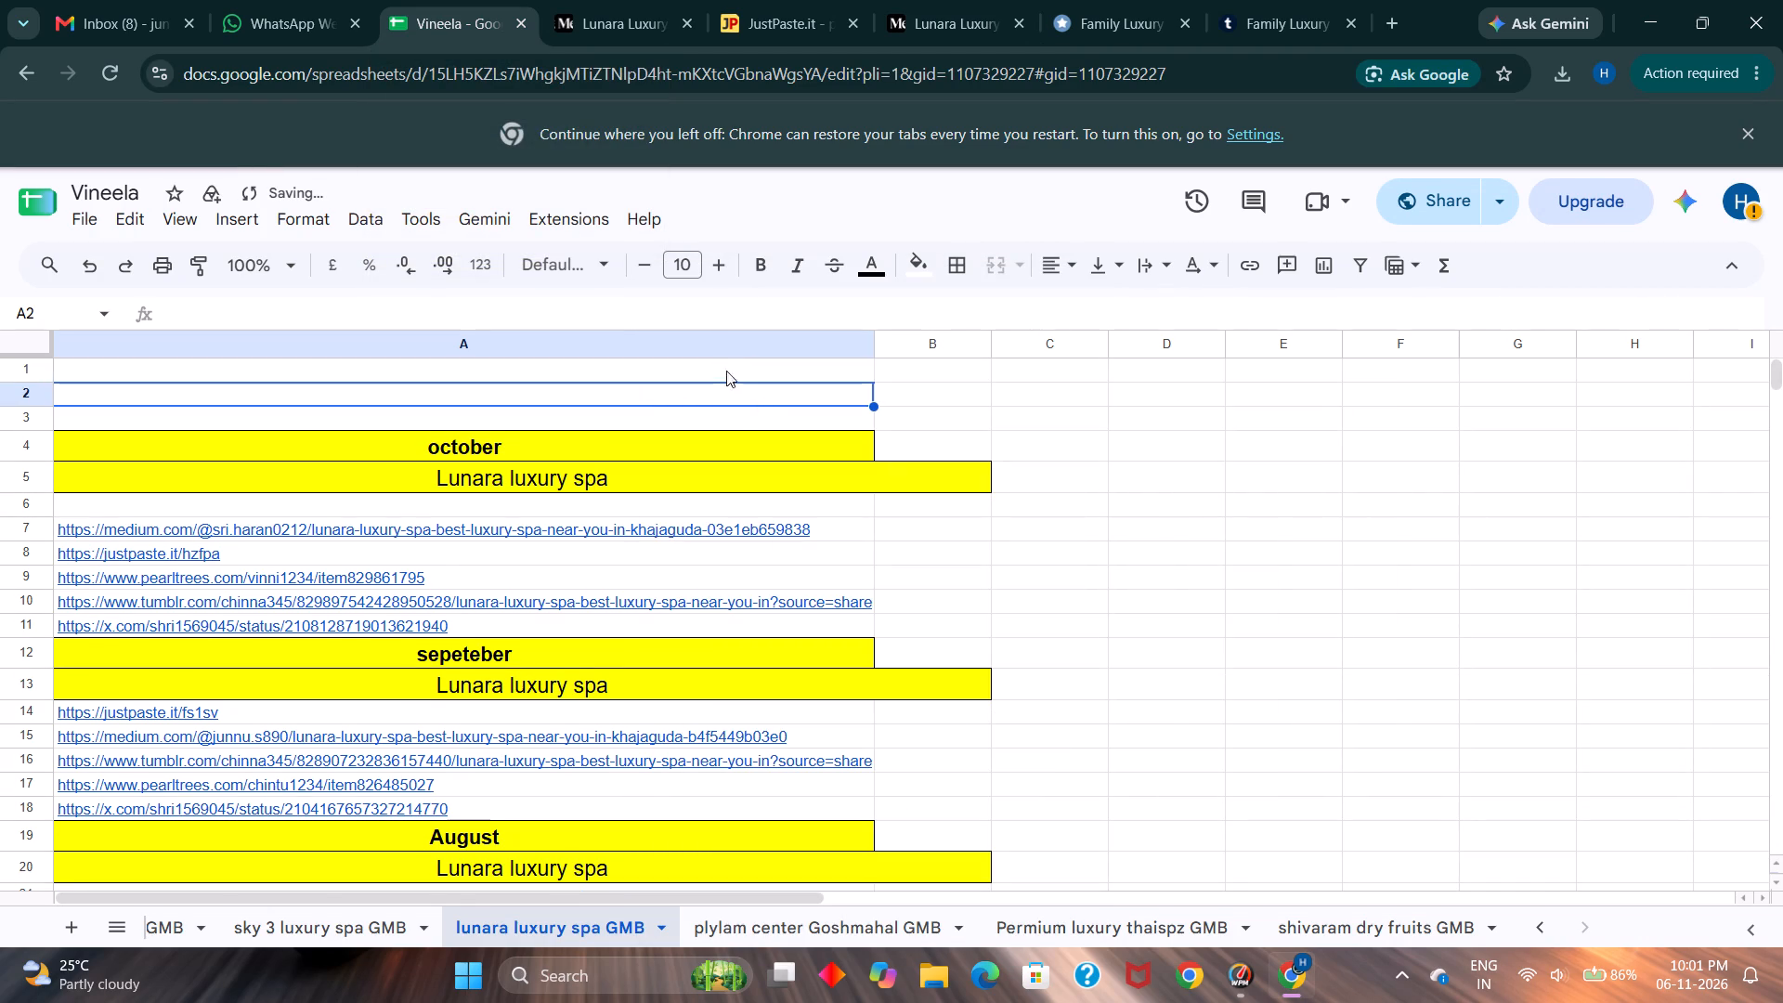
Insert five more blank rows above the october heading in the "lunara luxury spa GMB" sheet.
{"action": "left_click", "coordinate": [723, 365]}
{"action": "key", "text": "shift+Down"}
{"action": "key", "text": "shift+Down"}
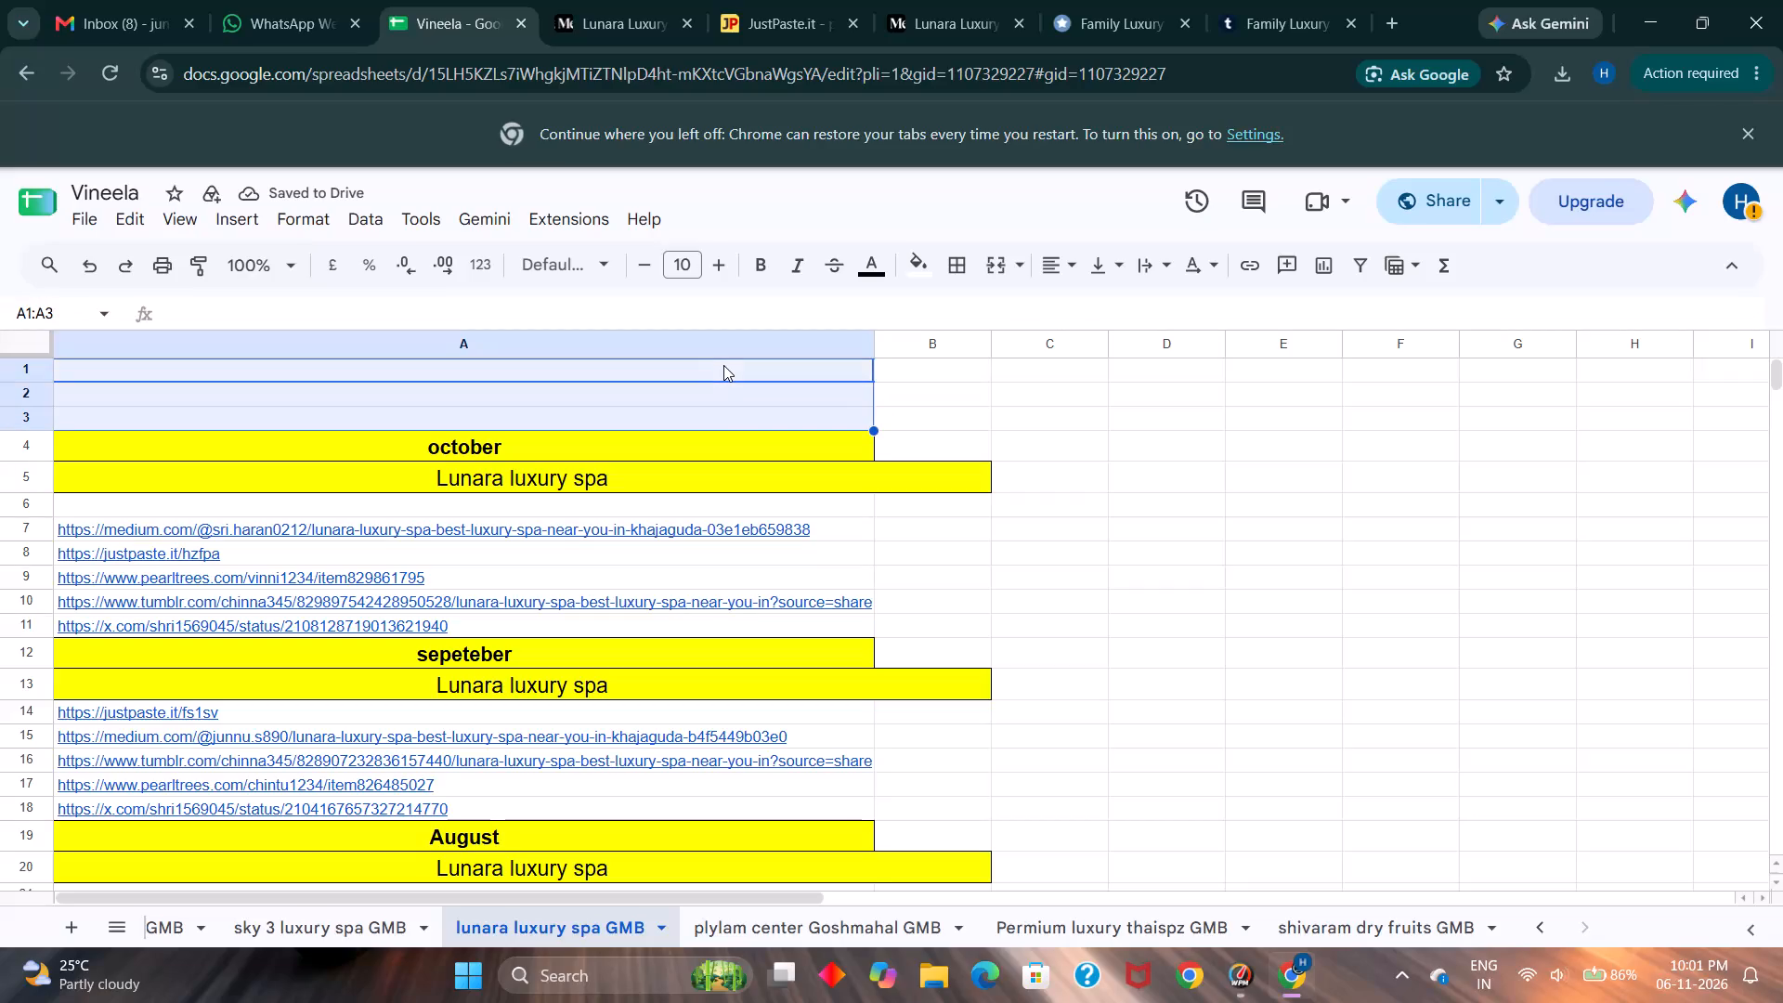
{"action": "right_click", "coordinate": [775, 401]}
{"action": "left_click", "coordinate": [913, 457]}
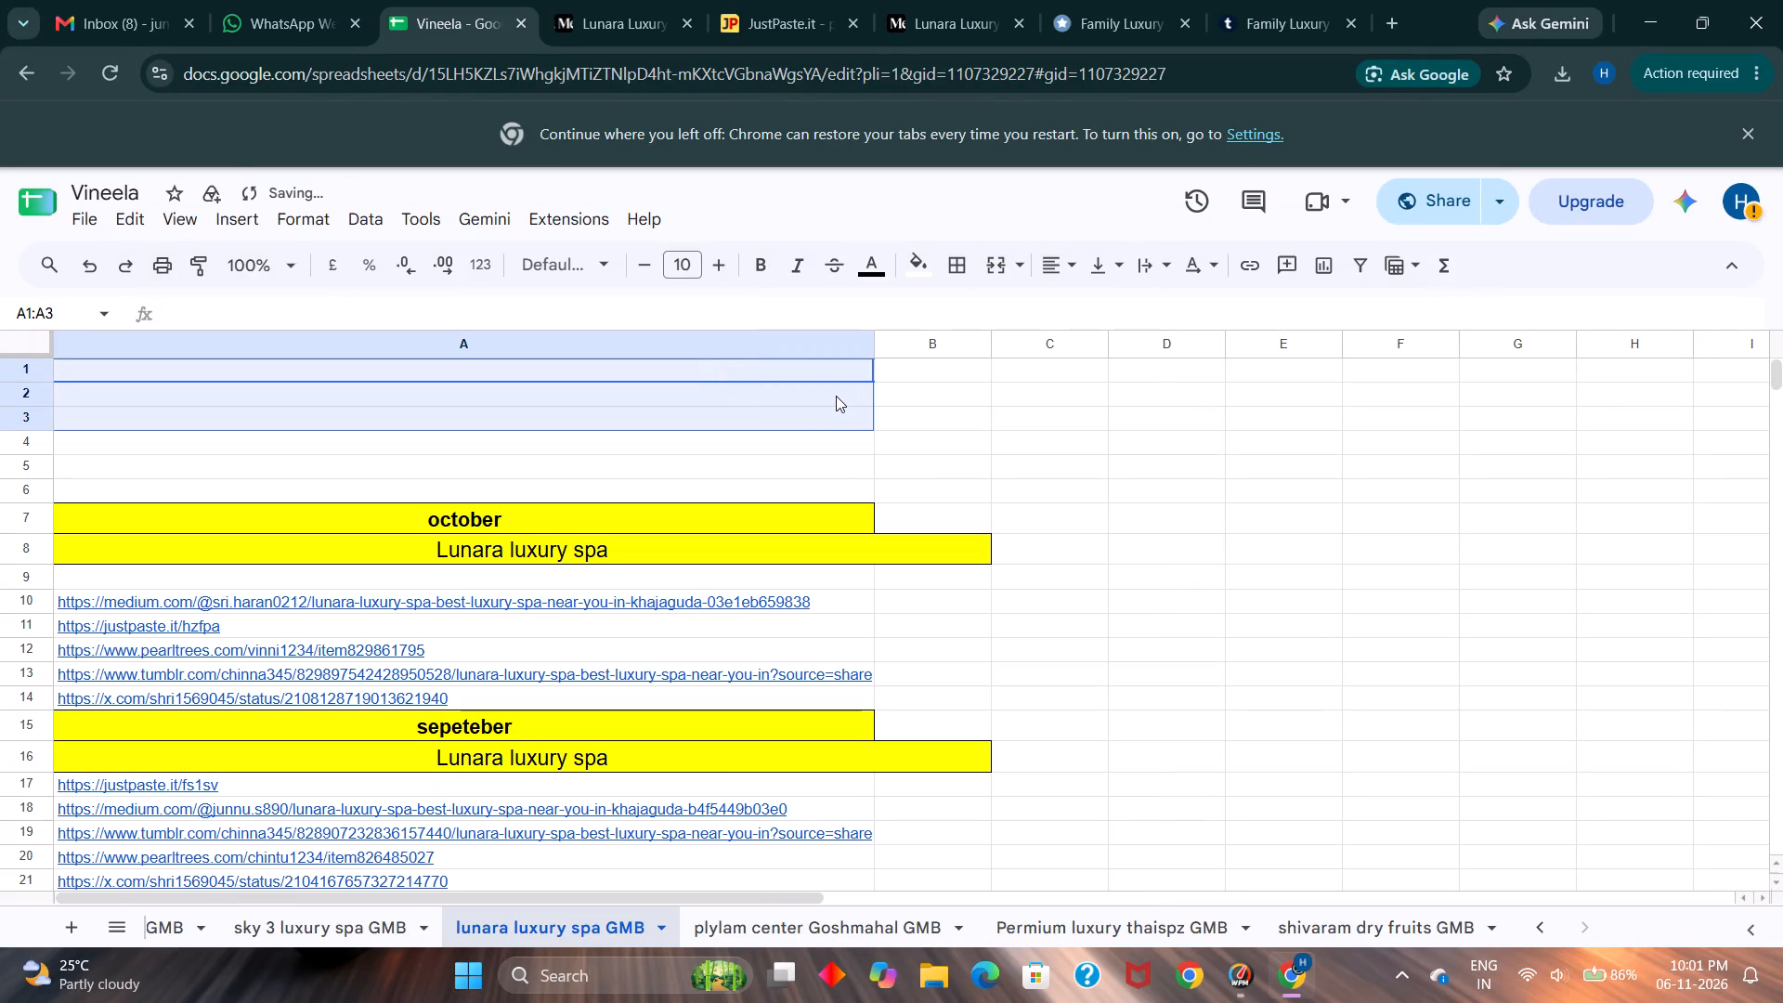
{"action": "left_click", "coordinate": [836, 380]}
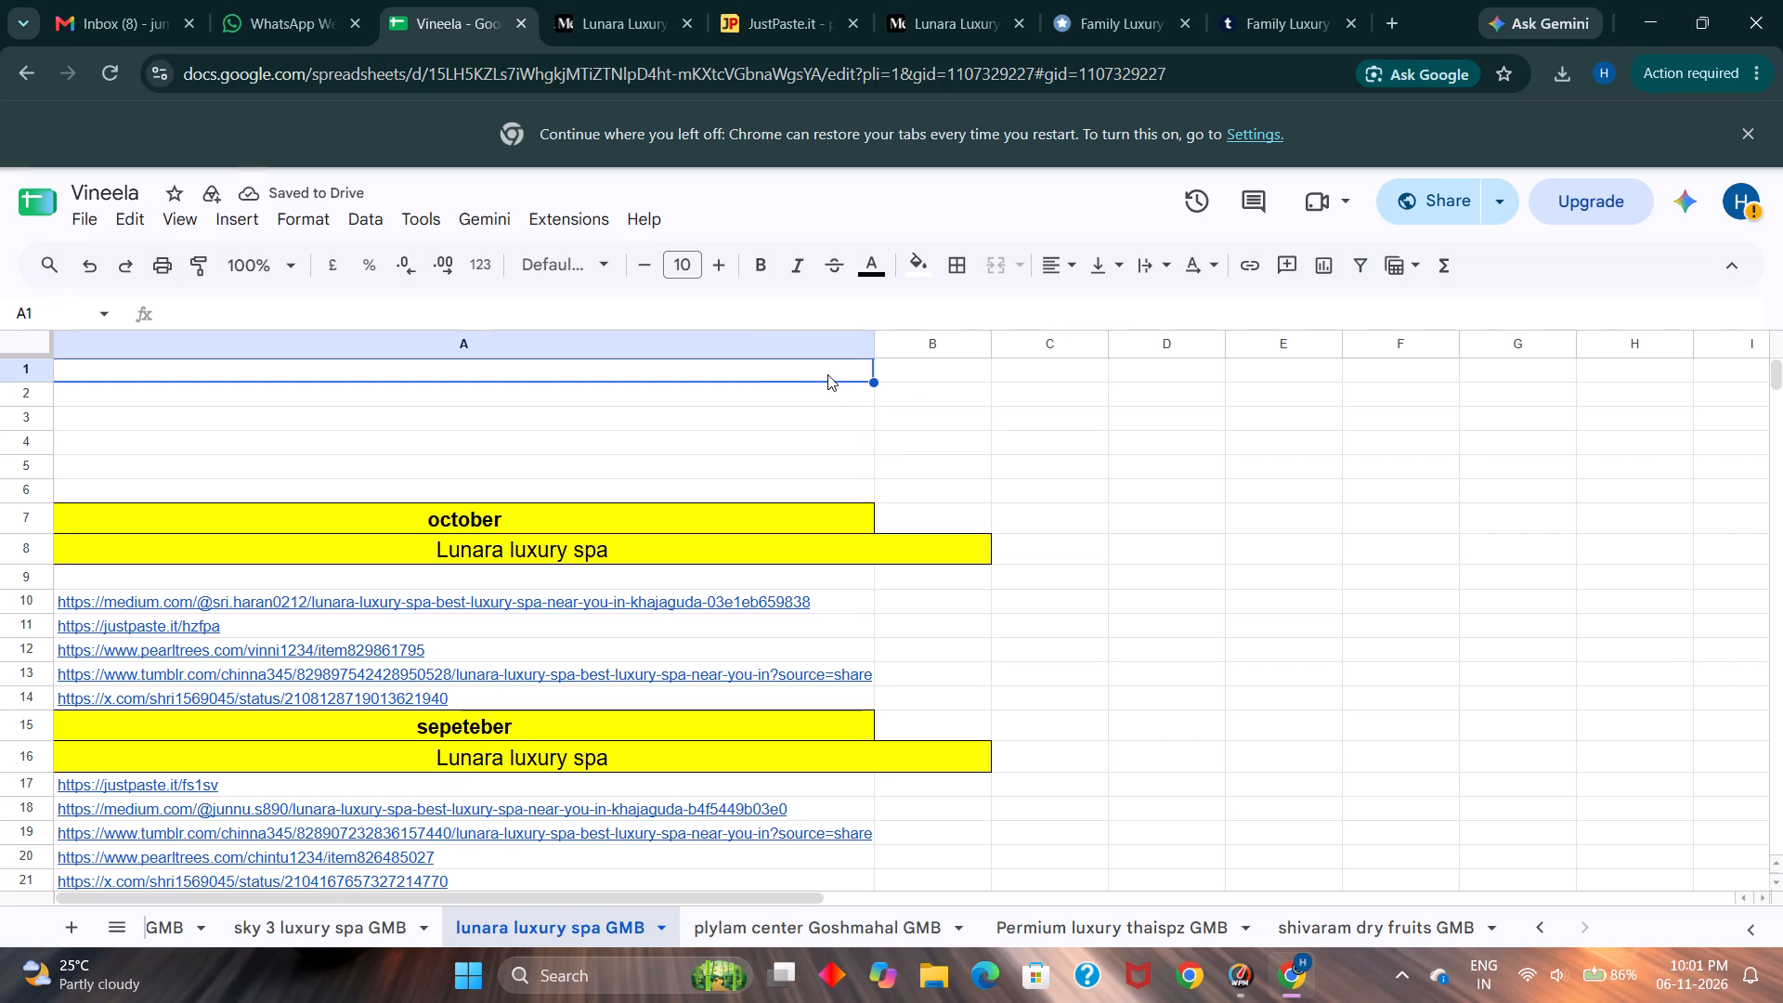
{"action": "right_click", "coordinate": [818, 419]}
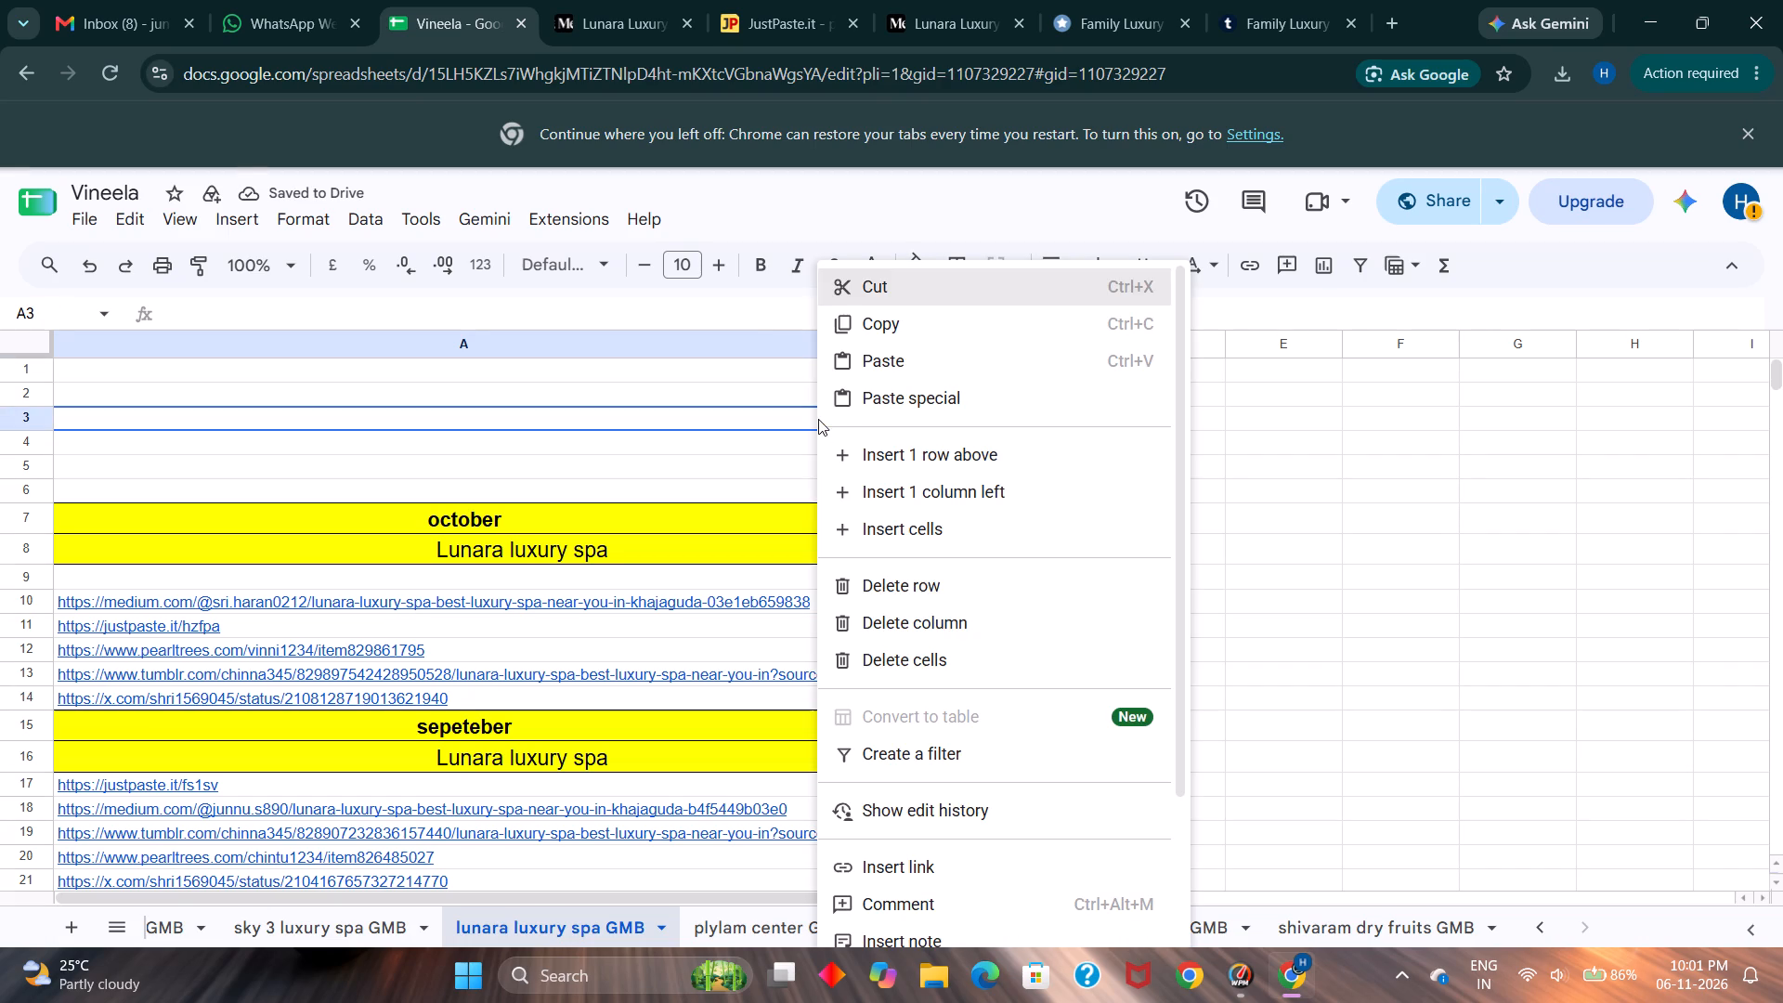
{"action": "left_click", "coordinate": [939, 439]}
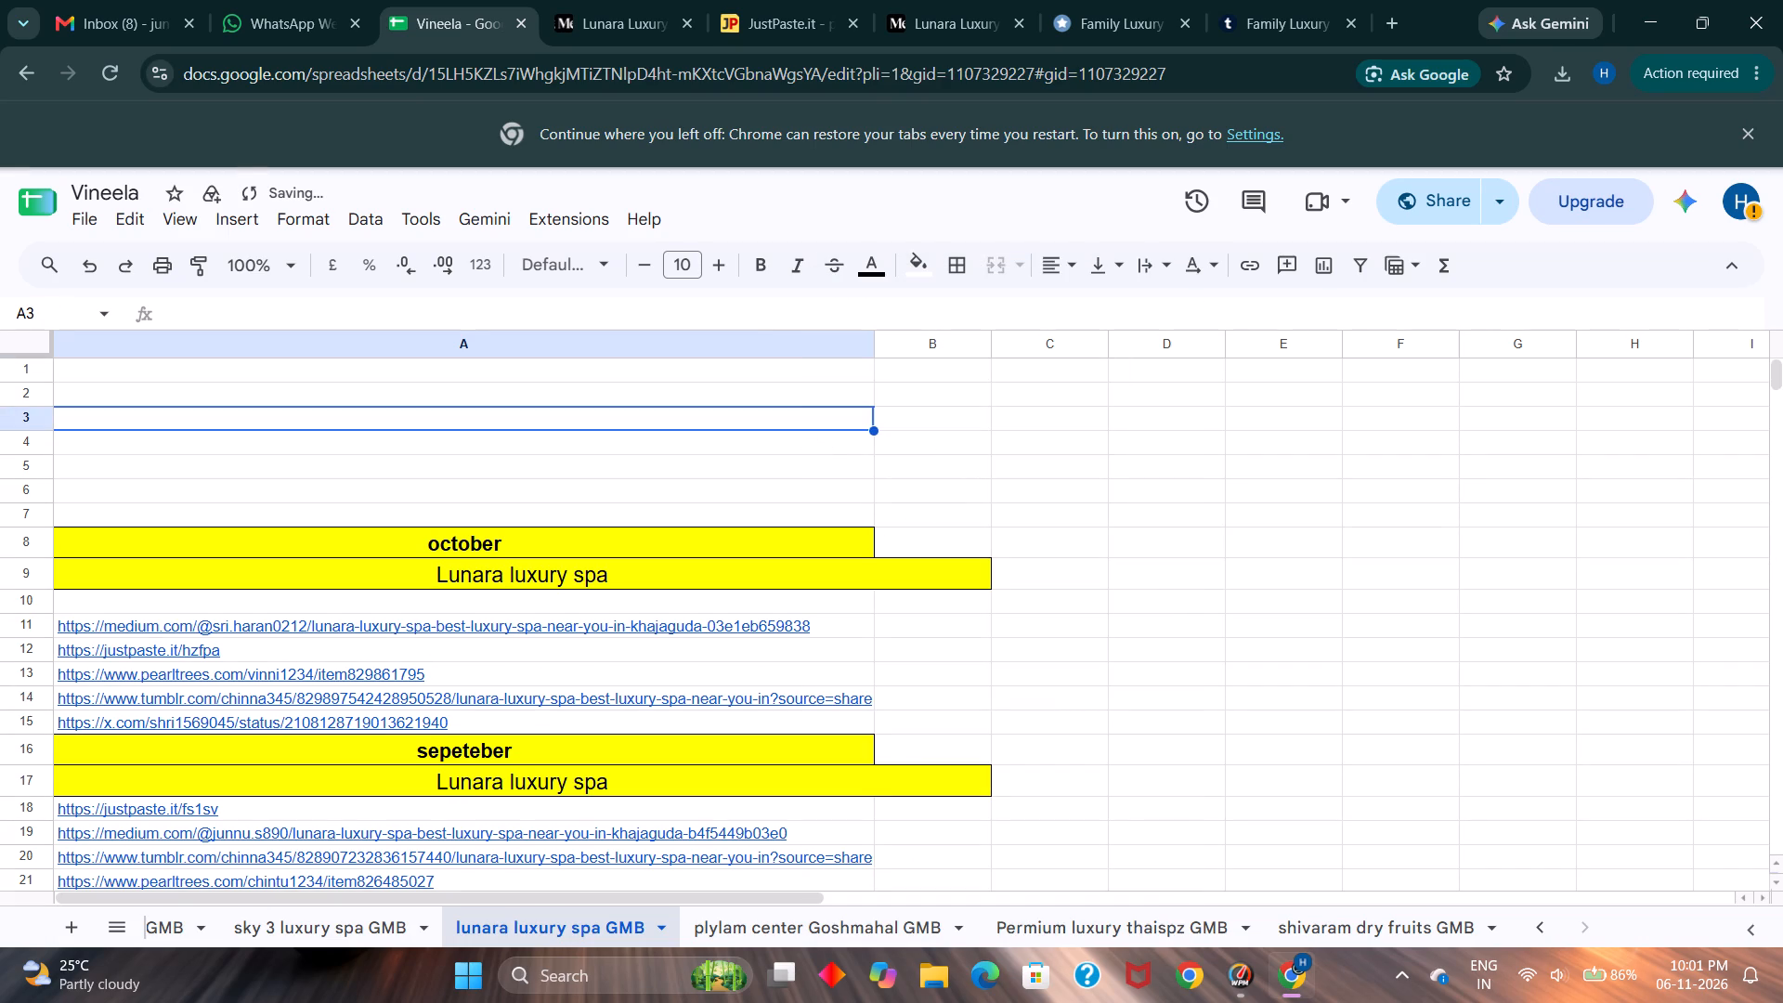
{"action": "right_click", "coordinate": [813, 429]}
{"action": "left_click", "coordinate": [909, 461]}
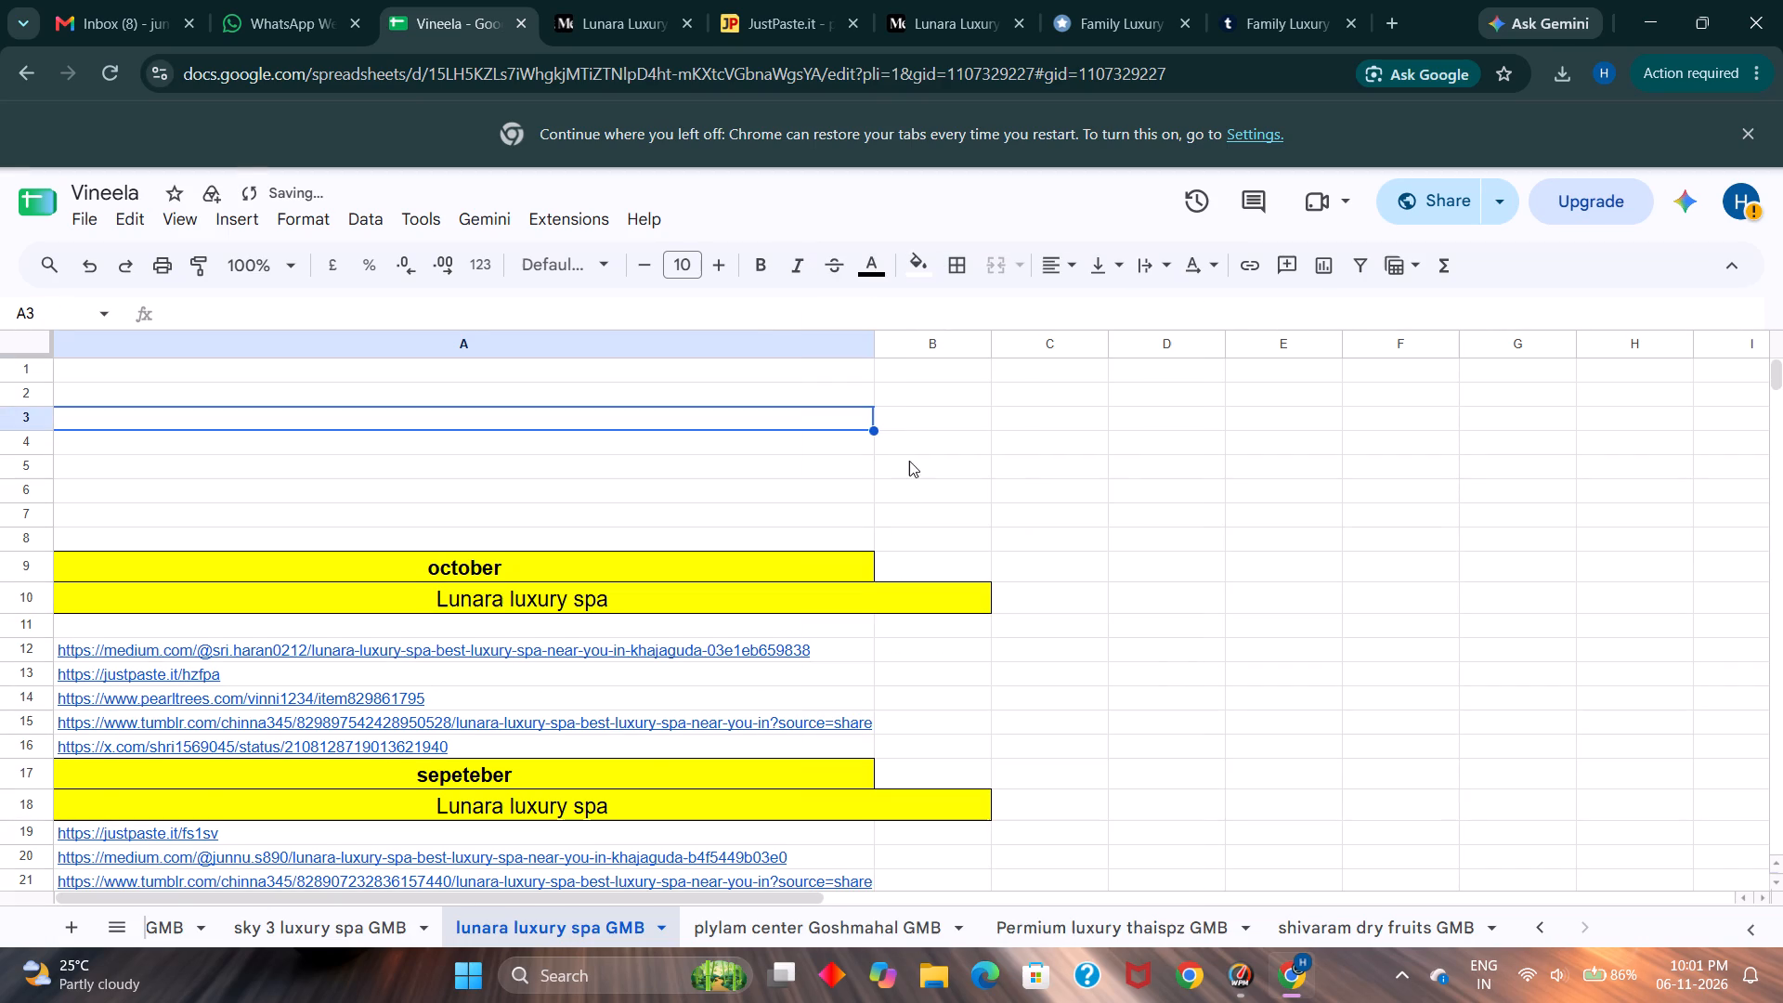
Copy the october and Lunara luxury spa heading rows into the blank rows starting at cell A3.
{"action": "left_click", "coordinate": [584, 558]}
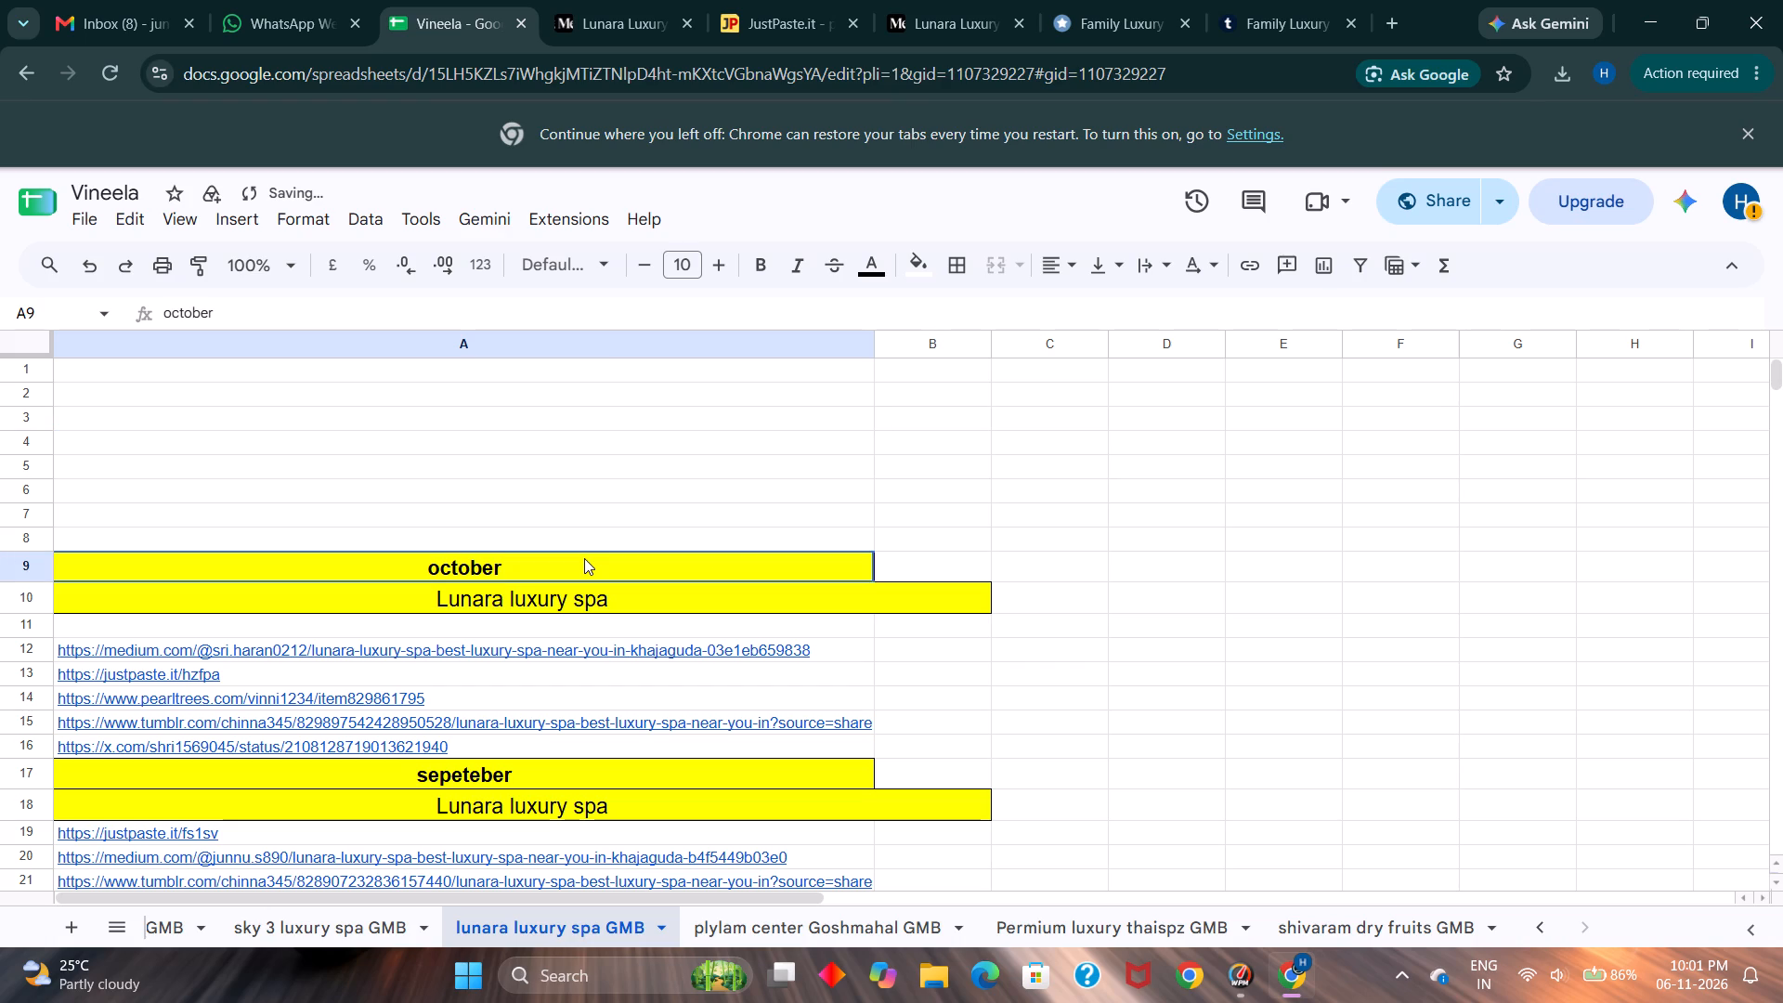
{"action": "key", "text": "shift+Down"}
{"action": "key", "text": "ctrl+c"}
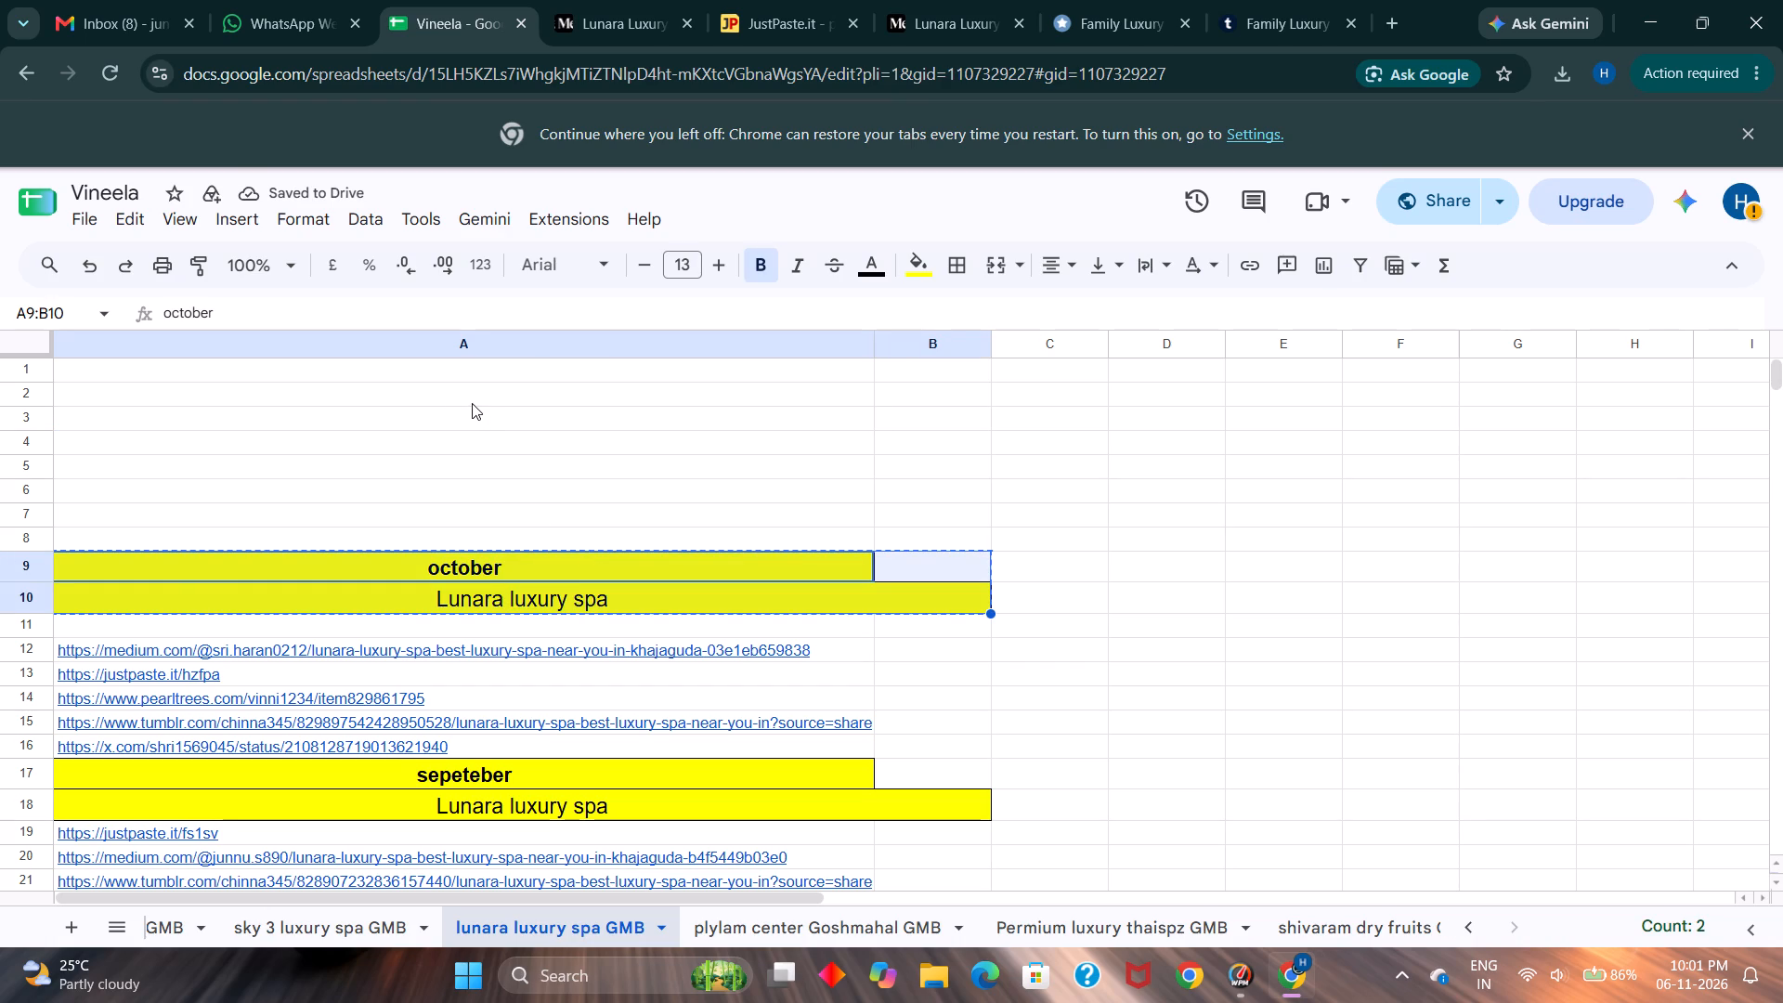
{"action": "left_click", "coordinate": [479, 410]}
{"action": "key", "text": "ctrl+v"}
{"action": "scroll", "coordinate": [480, 416], "scroll_direction": "up", "scroll_amount": 1}
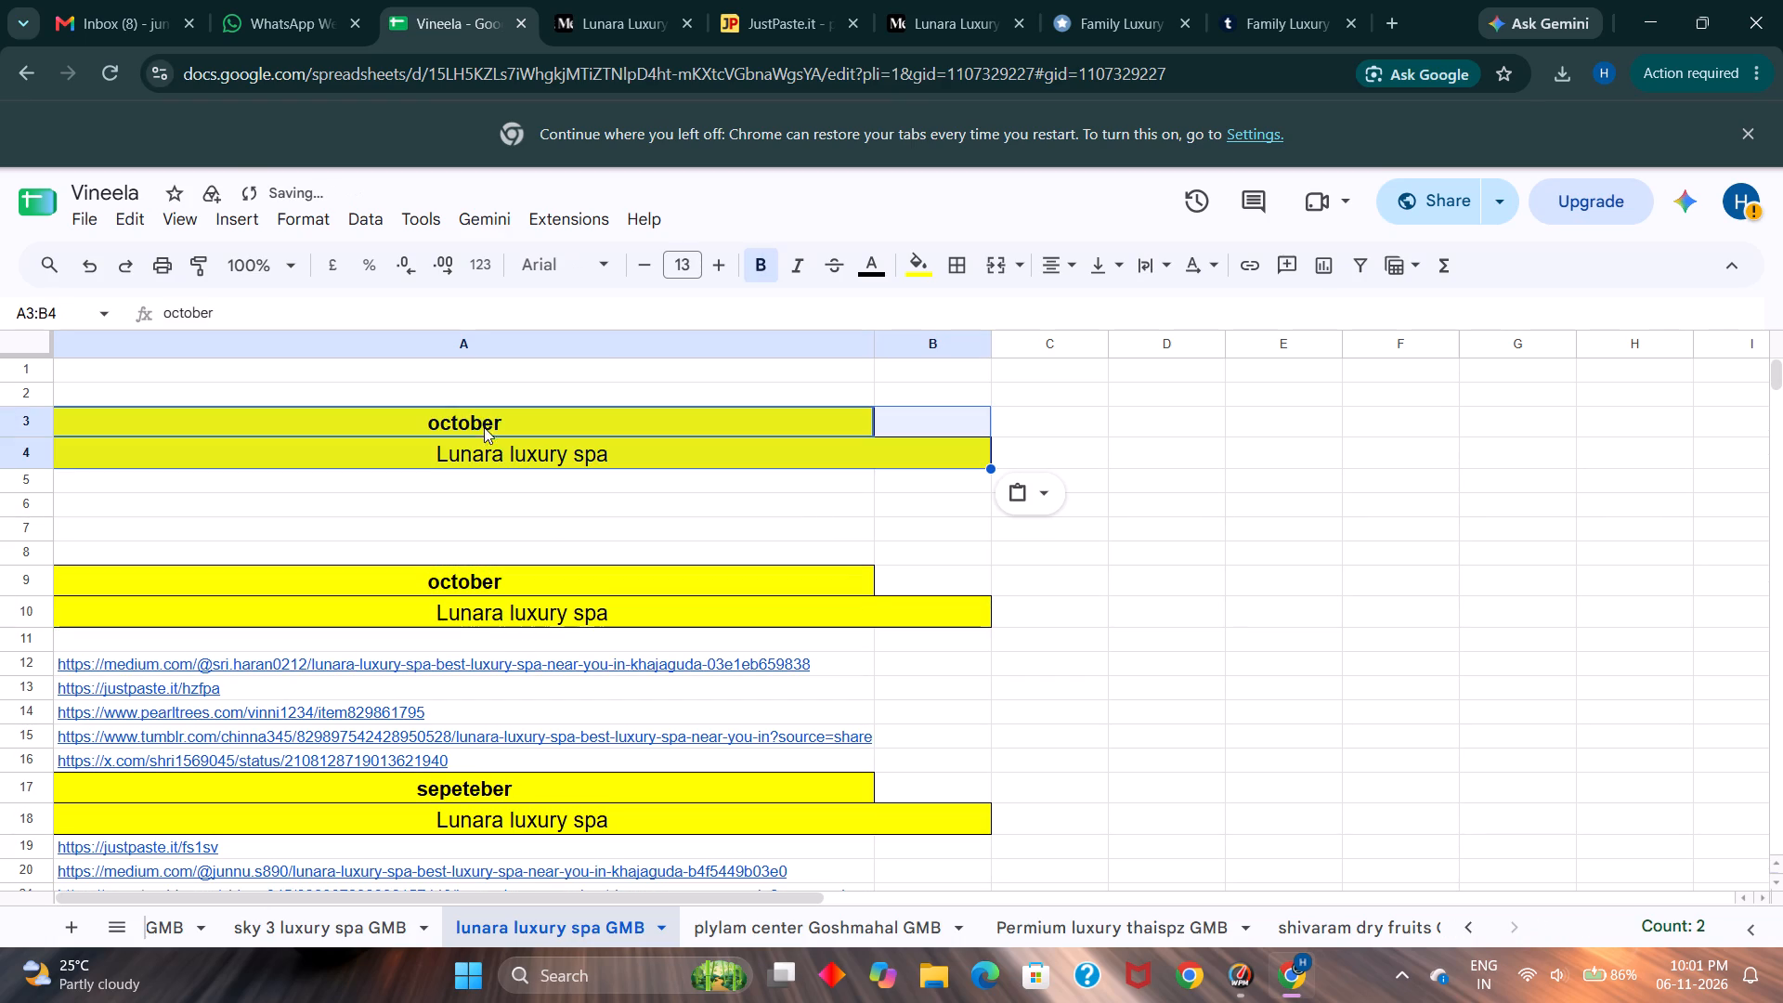
{"action": "scroll", "coordinate": [484, 427], "scroll_direction": "up", "scroll_amount": 1}
{"action": "scroll", "coordinate": [492, 483], "scroll_direction": "right", "scroll_amount": 1}
Insert two more blank rows at row 6, beneath the newly pasted Lunara luxury spa heading.
{"action": "left_click", "coordinate": [542, 457]}
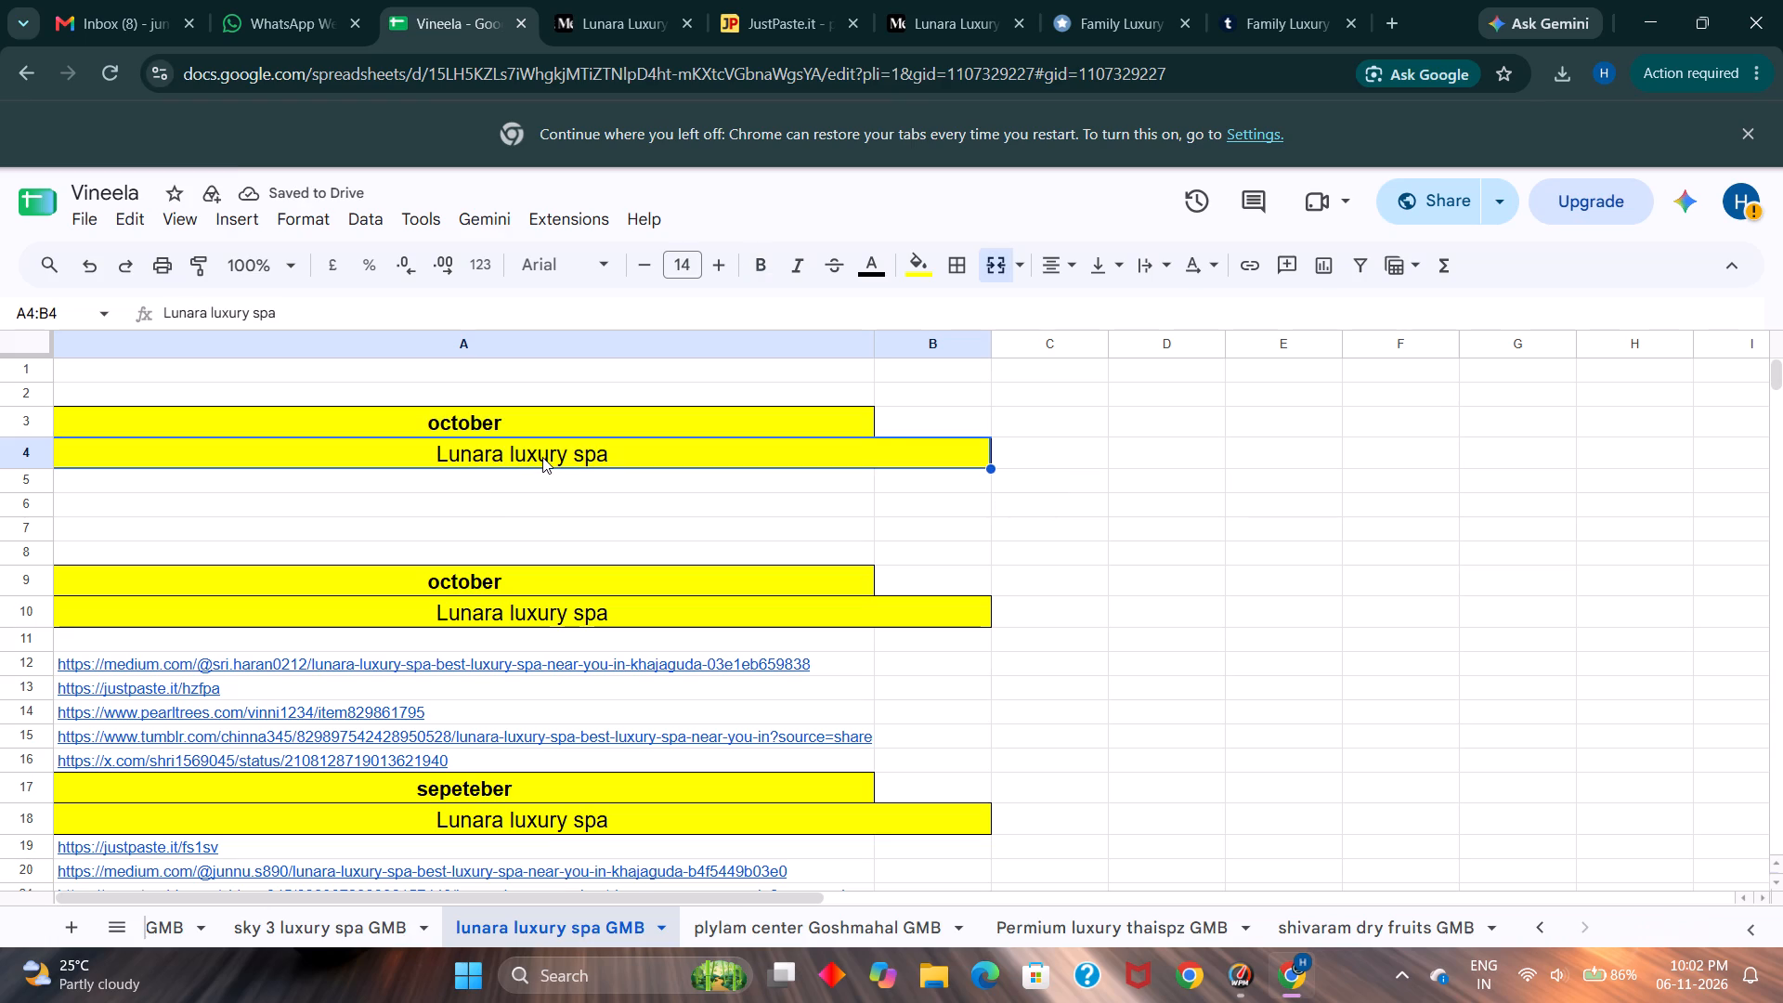
{"action": "right_click", "coordinate": [554, 508]}
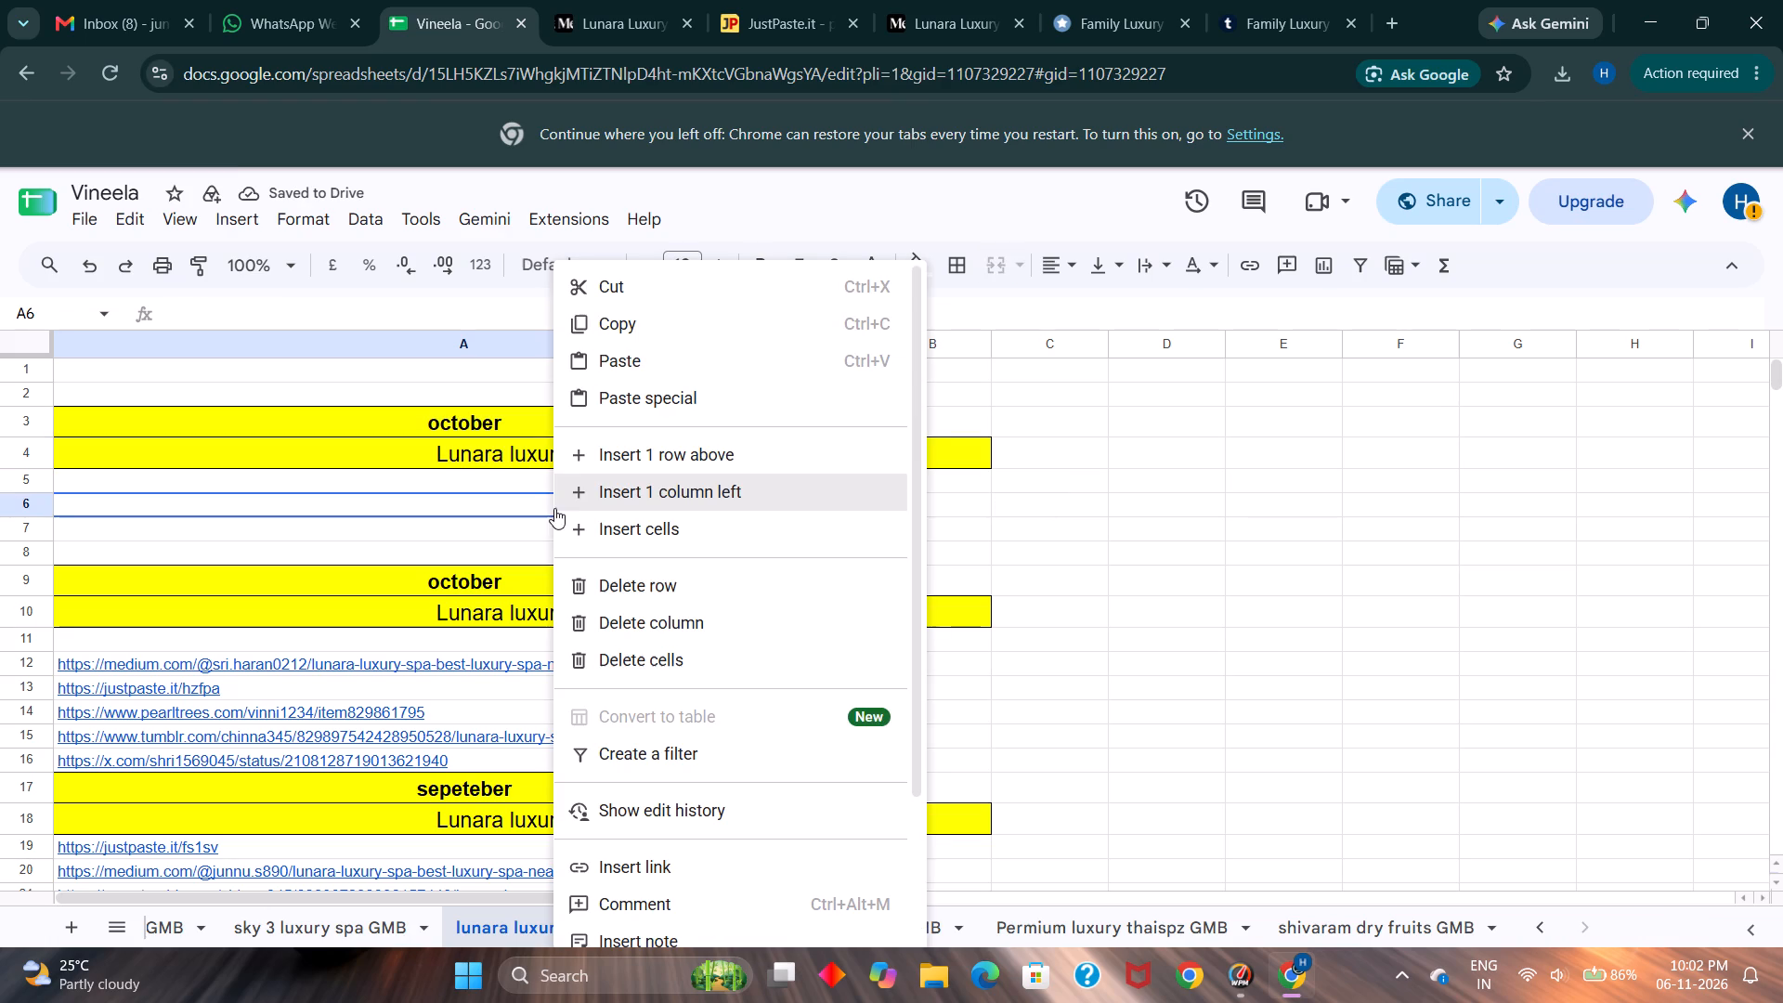
{"action": "left_click", "coordinate": [704, 446]}
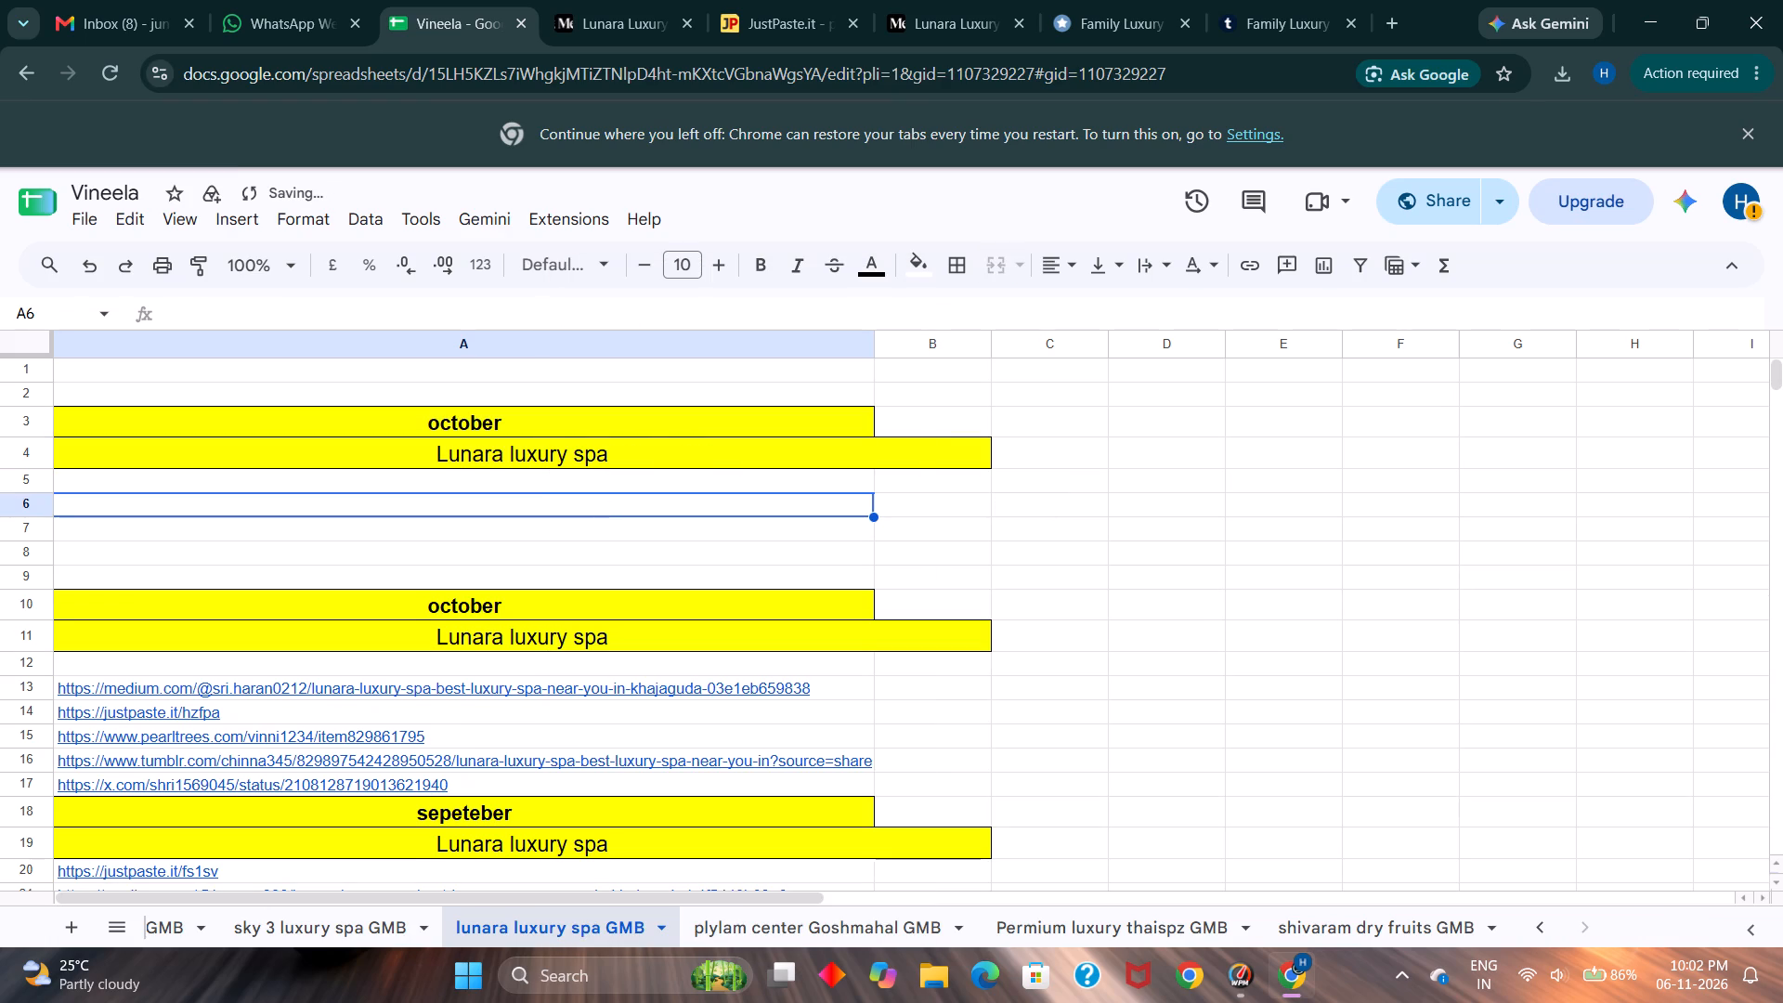
{"action": "right_click", "coordinate": [589, 515]}
{"action": "left_click", "coordinate": [704, 457]}
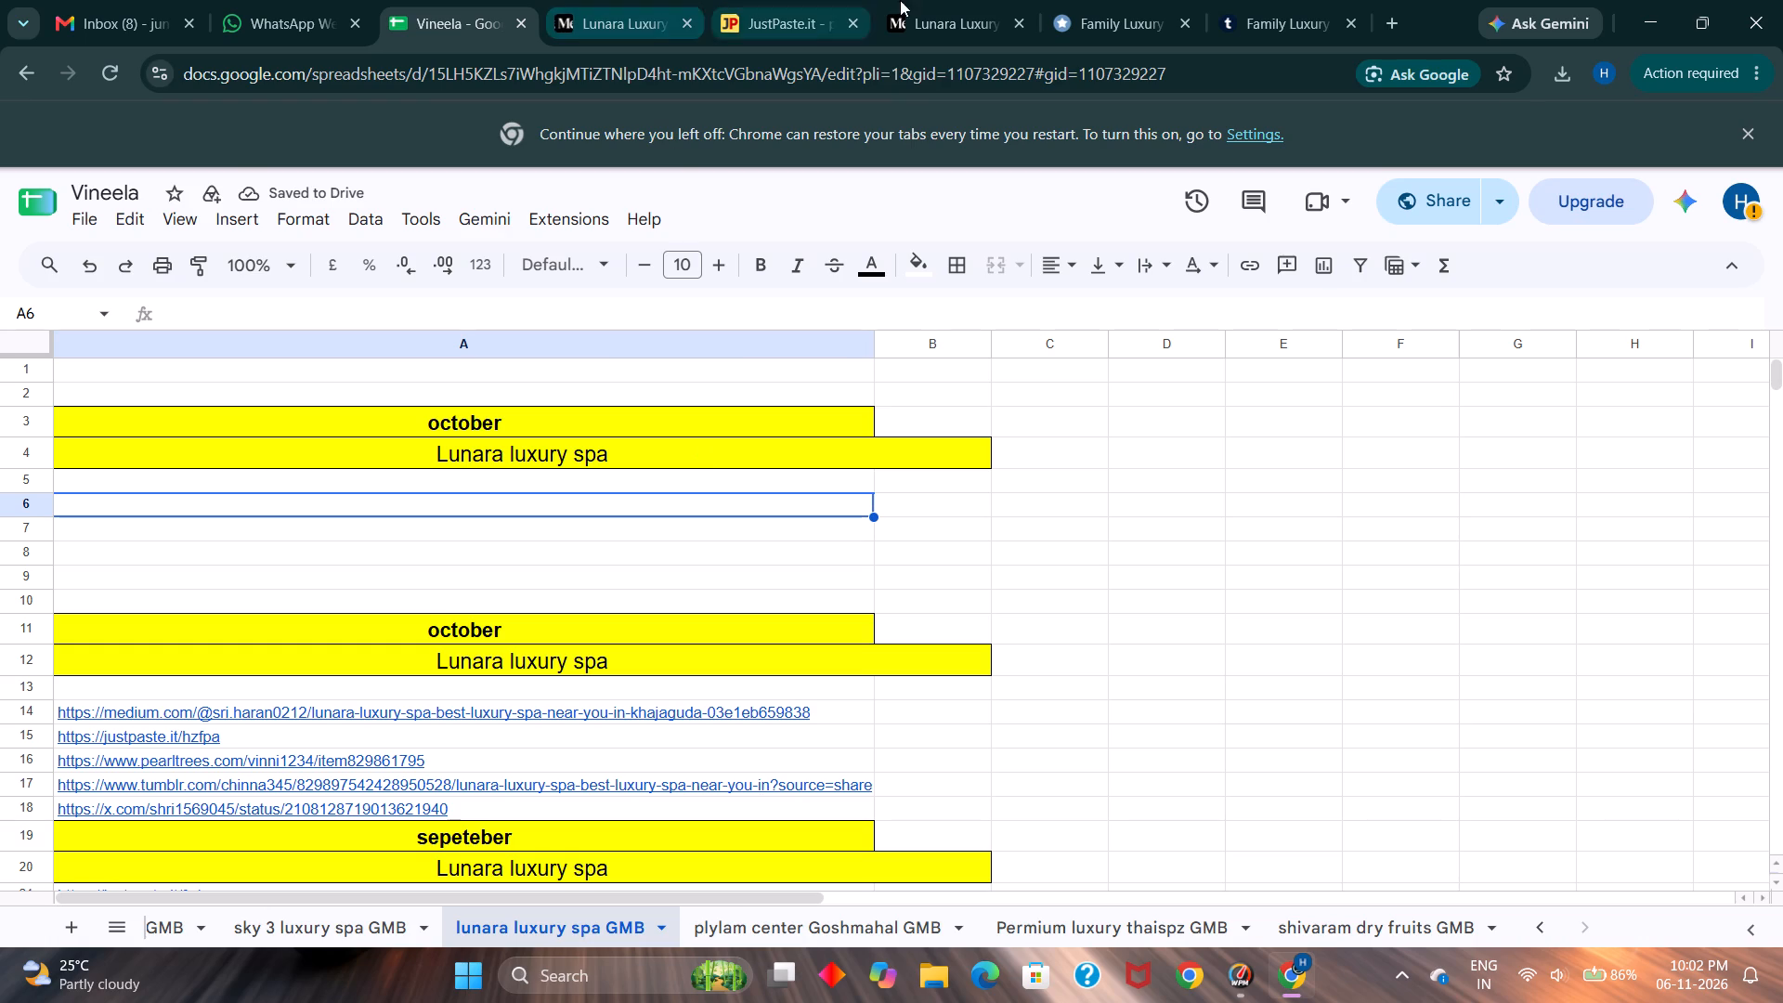
Copy the newly published Medium story's link and paste it into cell A7 of the Lunara sheet.
{"action": "left_click", "coordinate": [931, 19]}
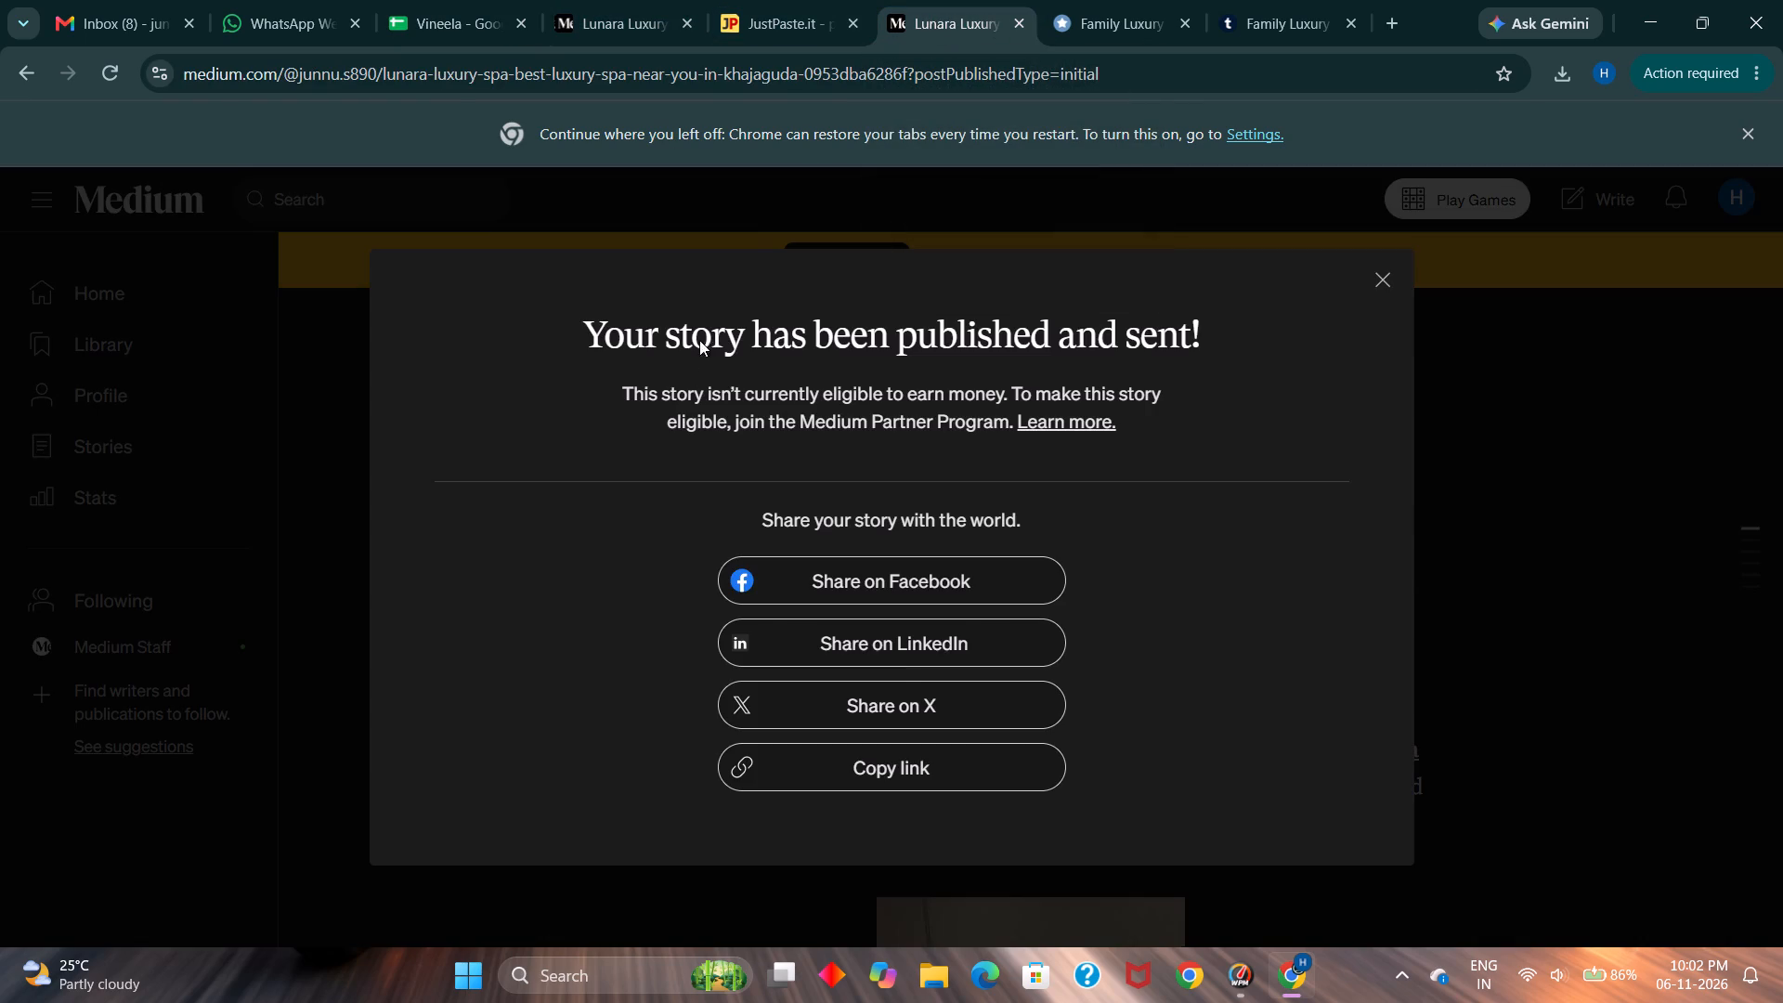
{"action": "left_click", "coordinate": [899, 761]}
{"action": "left_click", "coordinate": [463, 23]}
{"action": "left_click", "coordinate": [419, 519]}
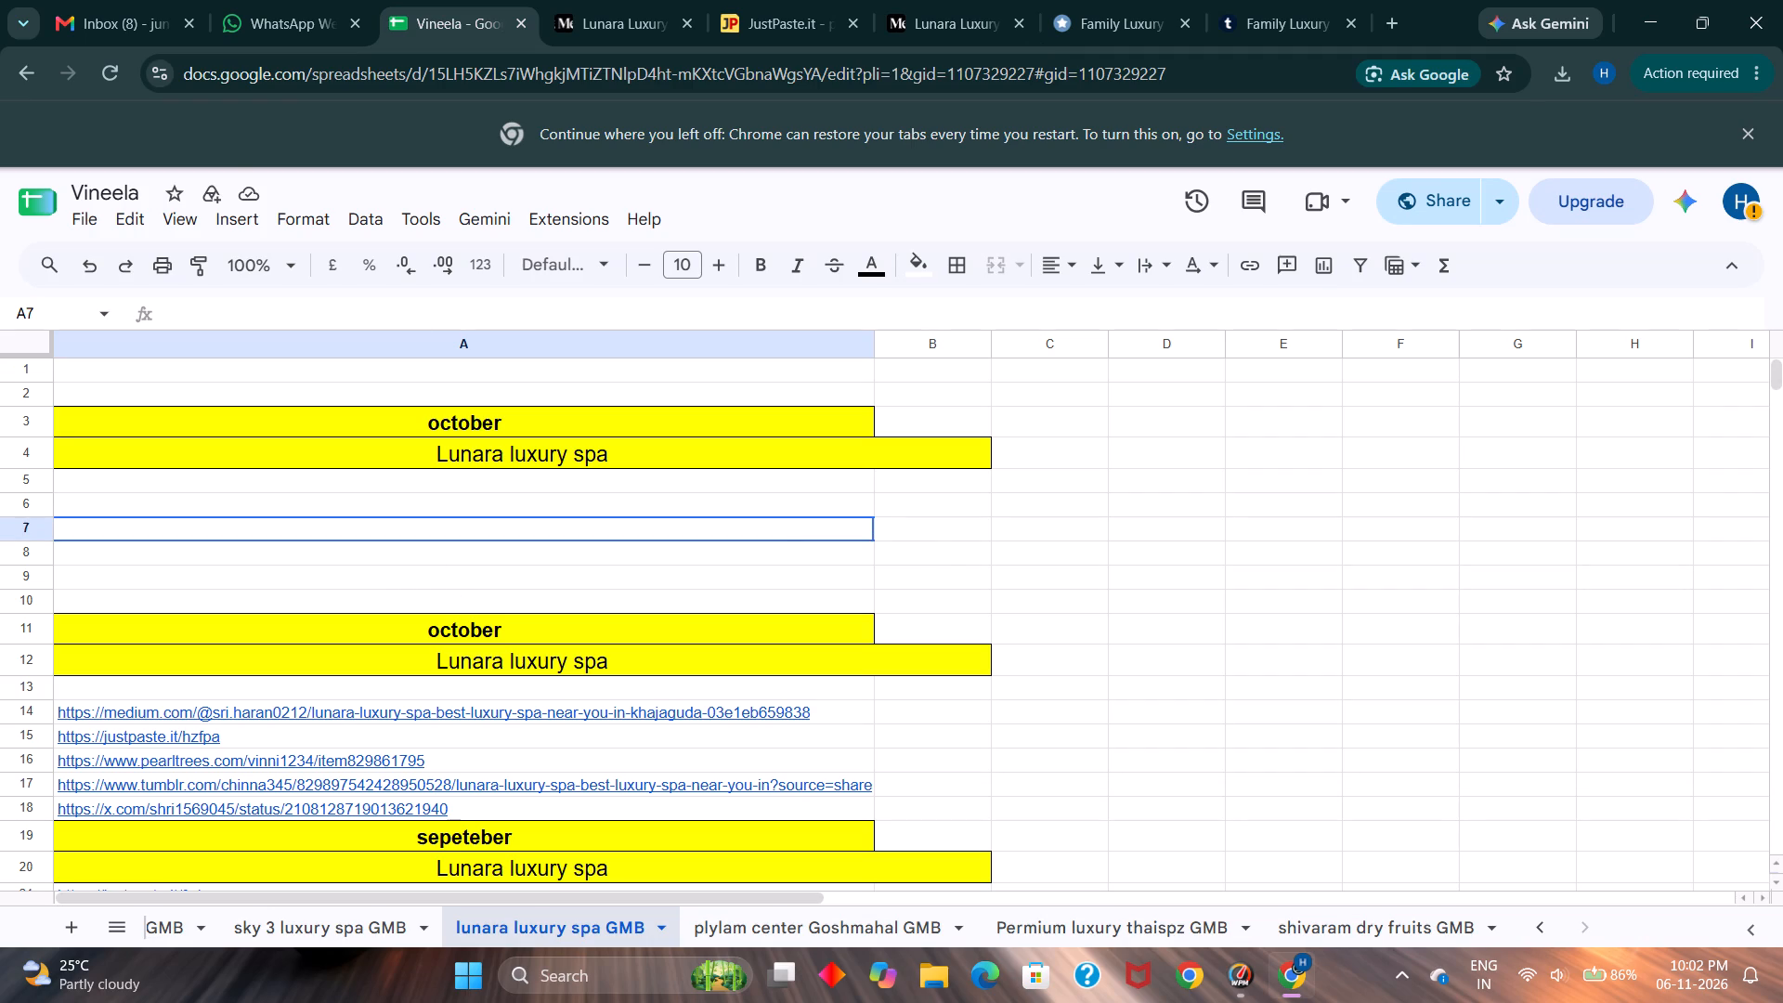
{"action": "key", "text": "ctrl+v"}
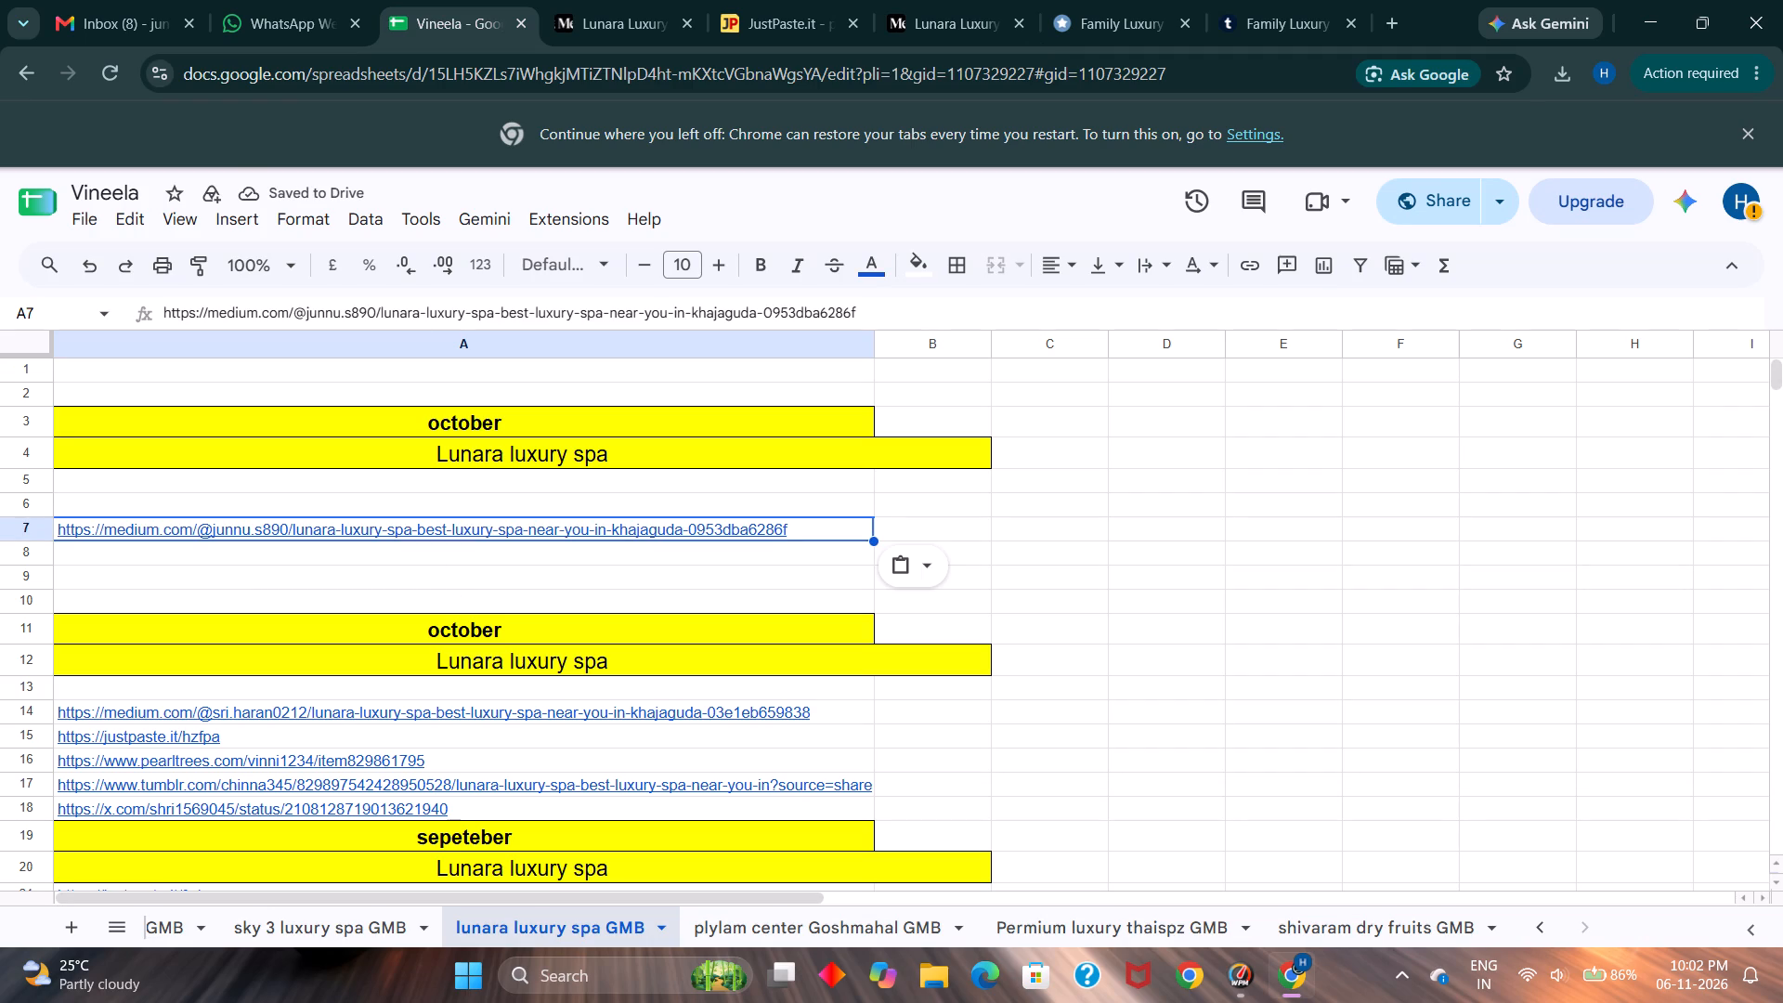
Copy the published Medium story's title, "Lunara Luxury Spa — Best Luxury Spa Near You in Khajaguda", into the JustPaste.it title.
{"action": "left_click", "coordinate": [784, 18]}
{"action": "left_click", "coordinate": [608, 19]}
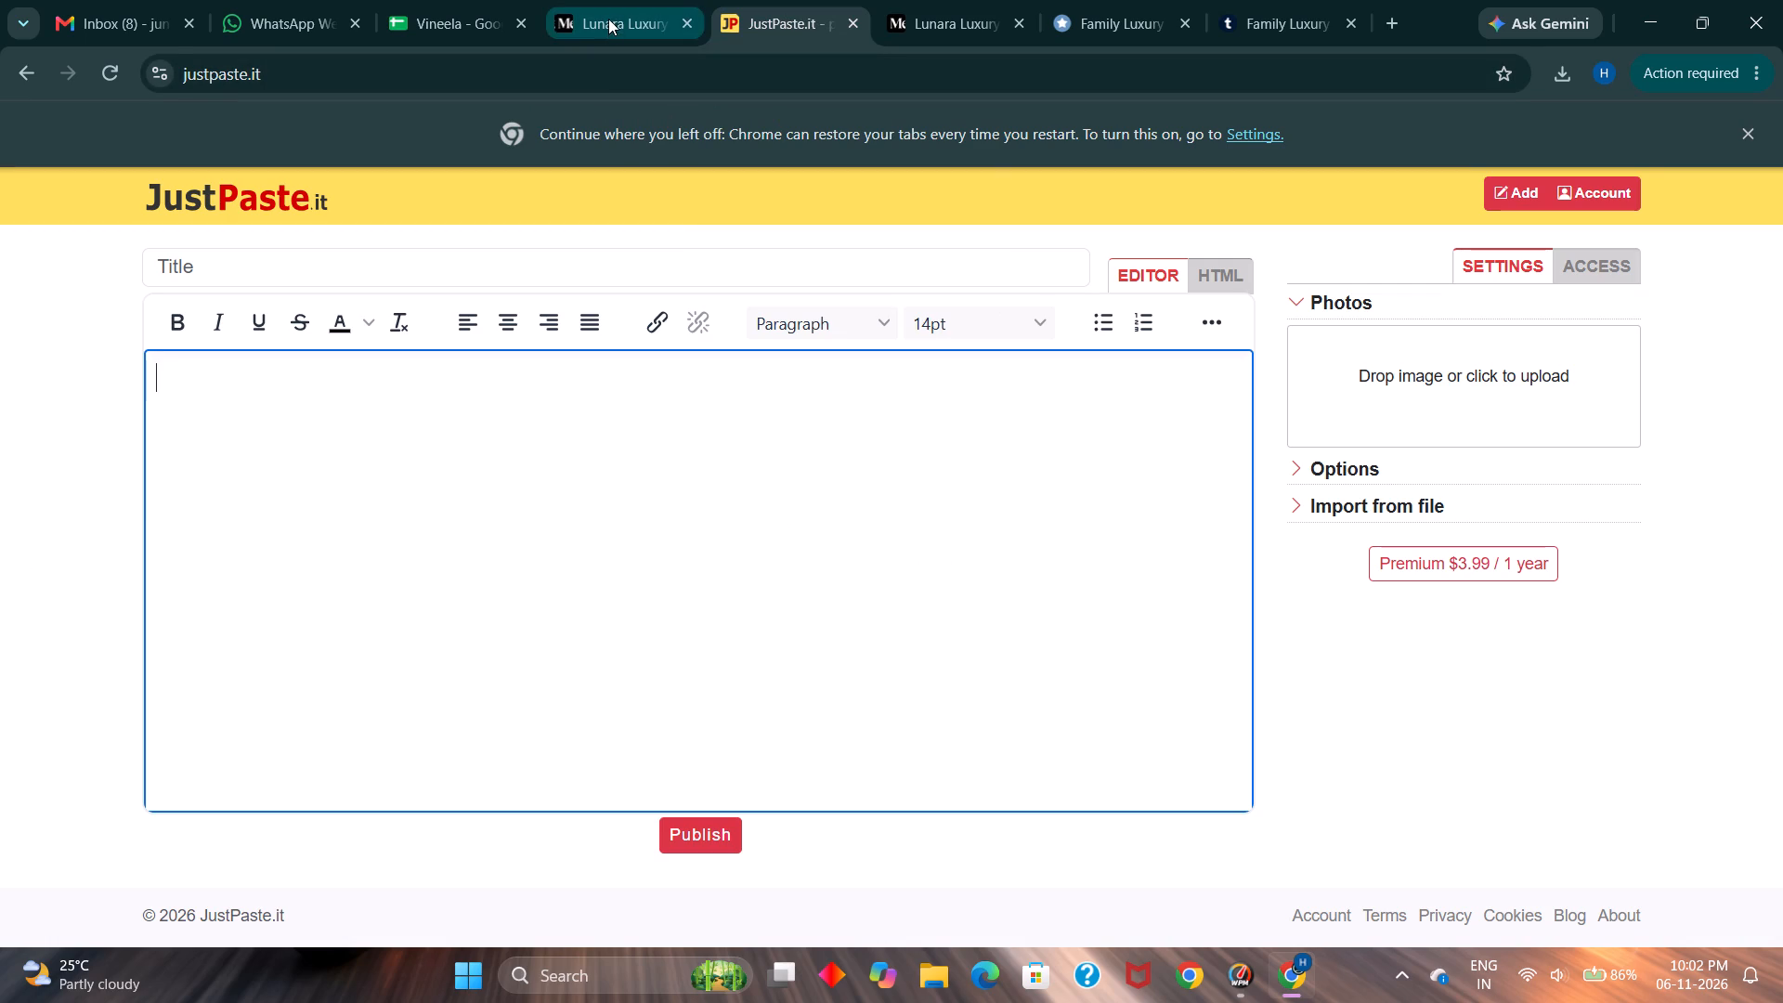
{"action": "left_click", "coordinate": [923, 9]}
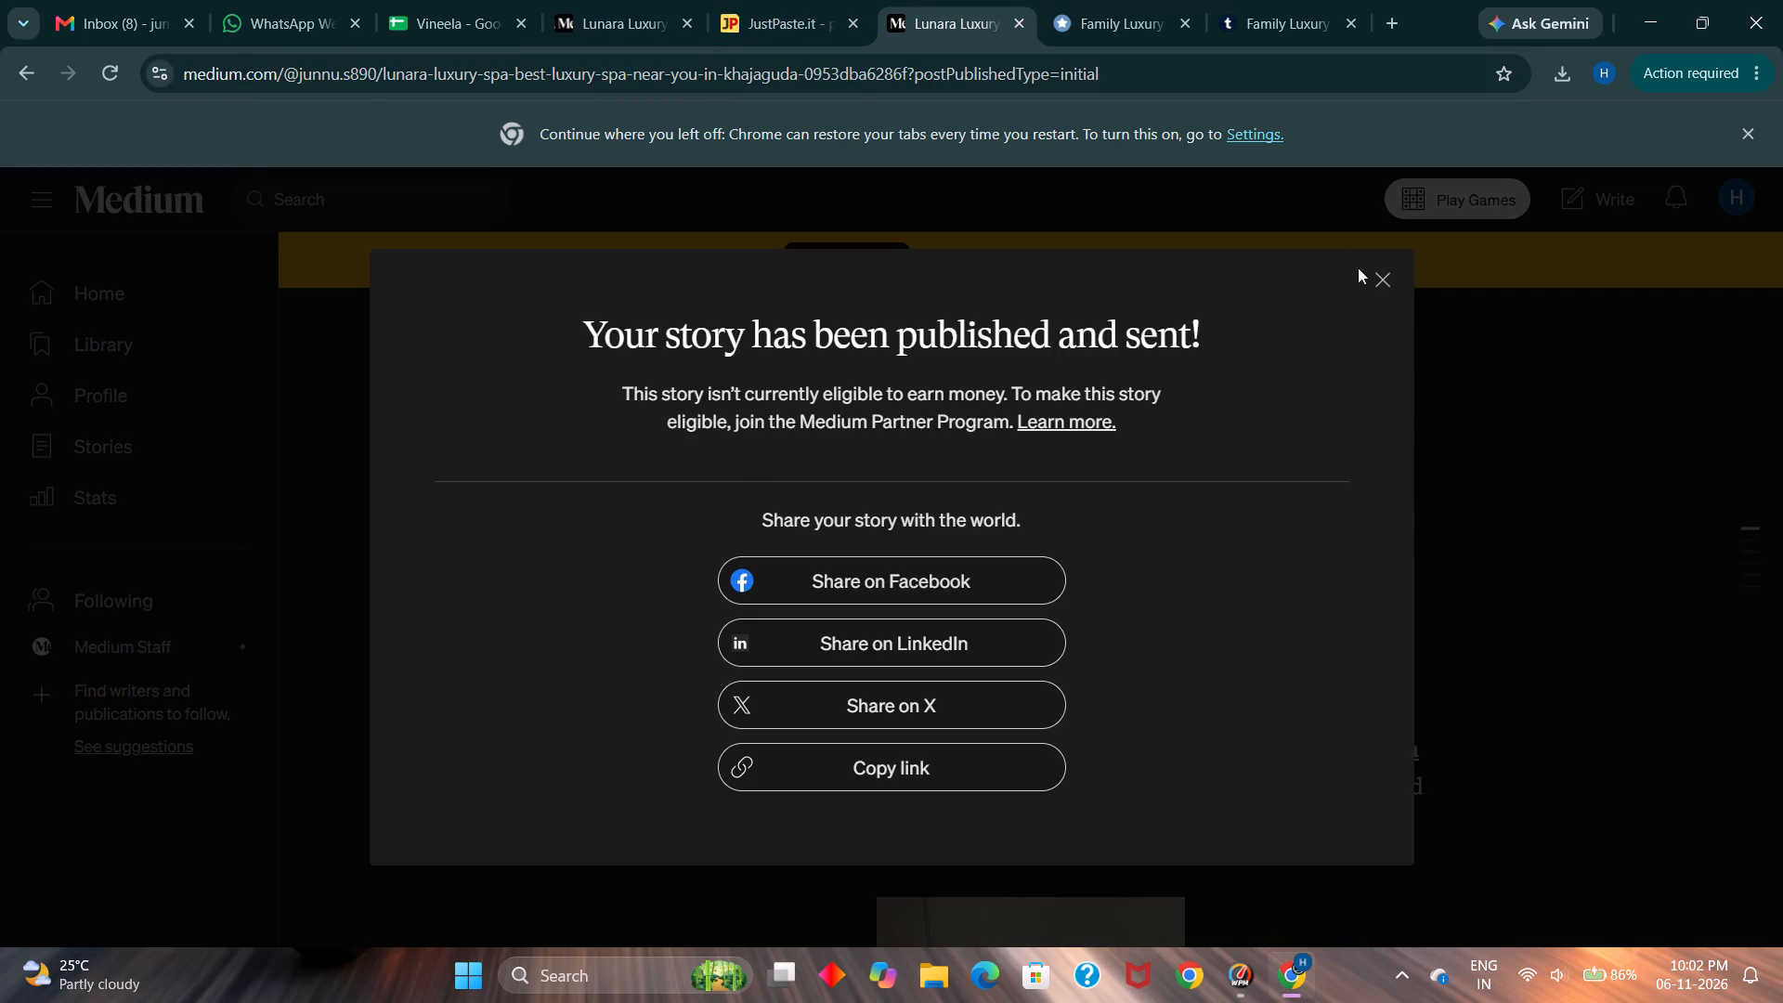
{"action": "left_click", "coordinate": [1386, 274]}
{"action": "double_click", "coordinate": [957, 370]}
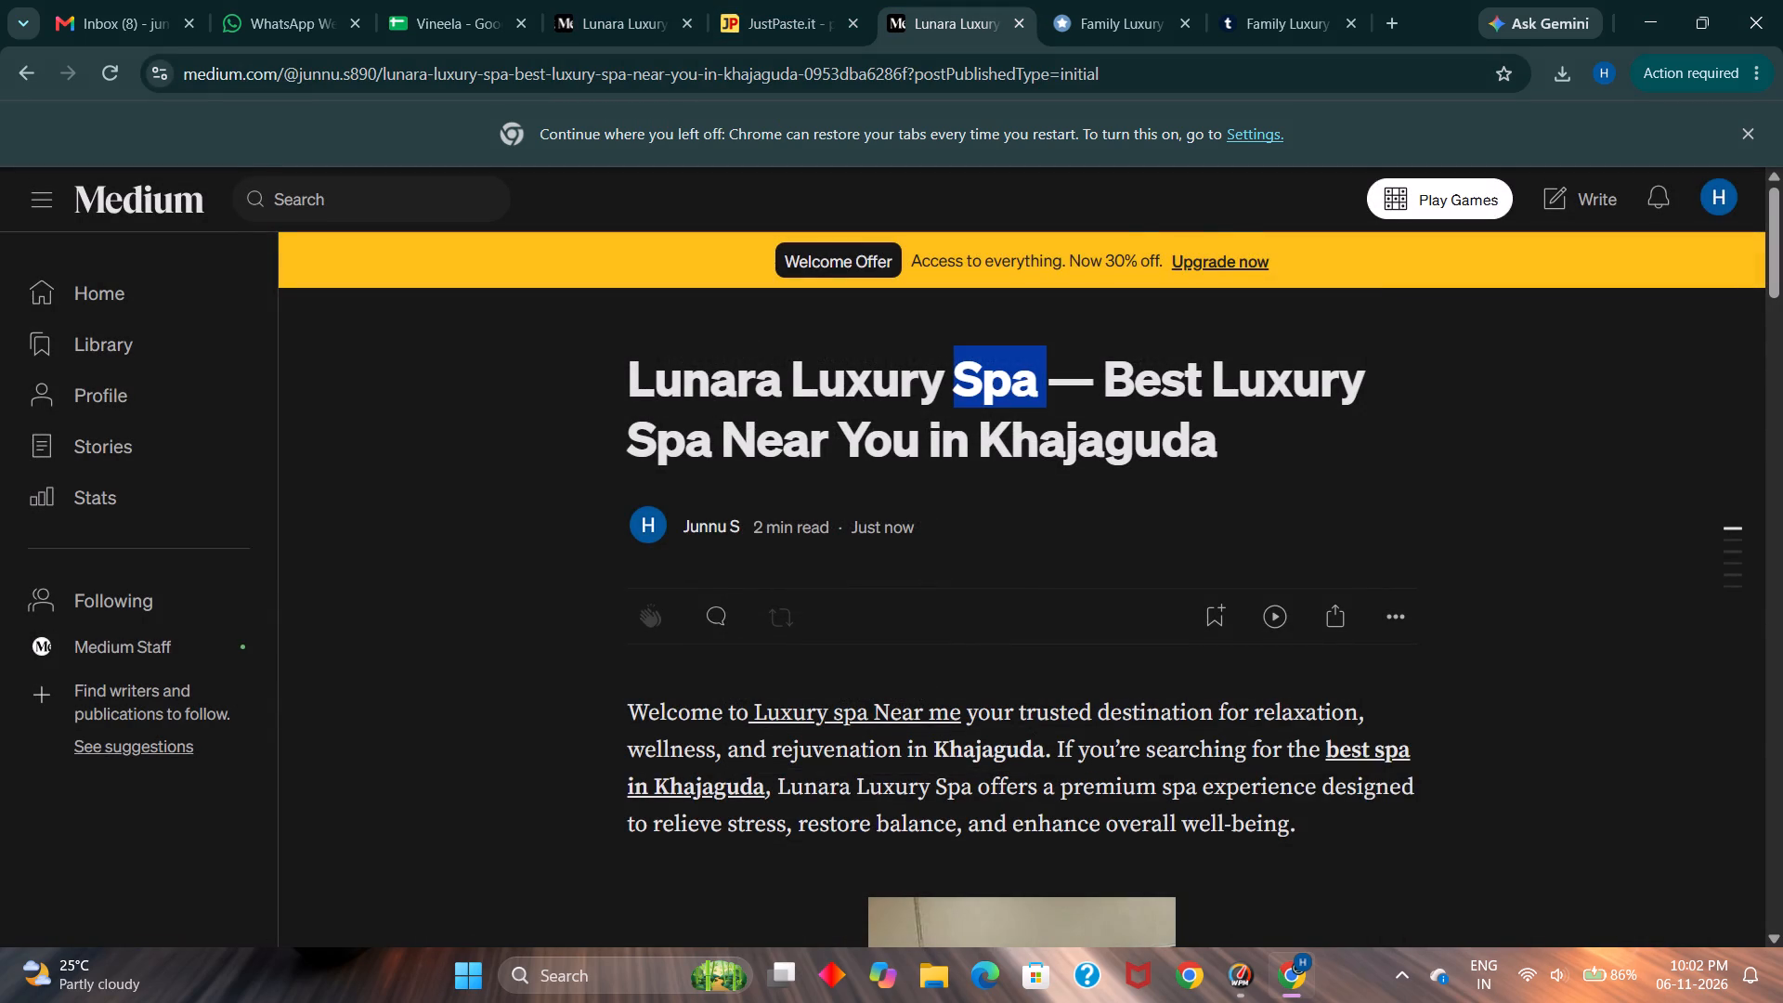
{"action": "left_click", "coordinate": [957, 370]}
{"action": "triple_click", "coordinate": [957, 370]}
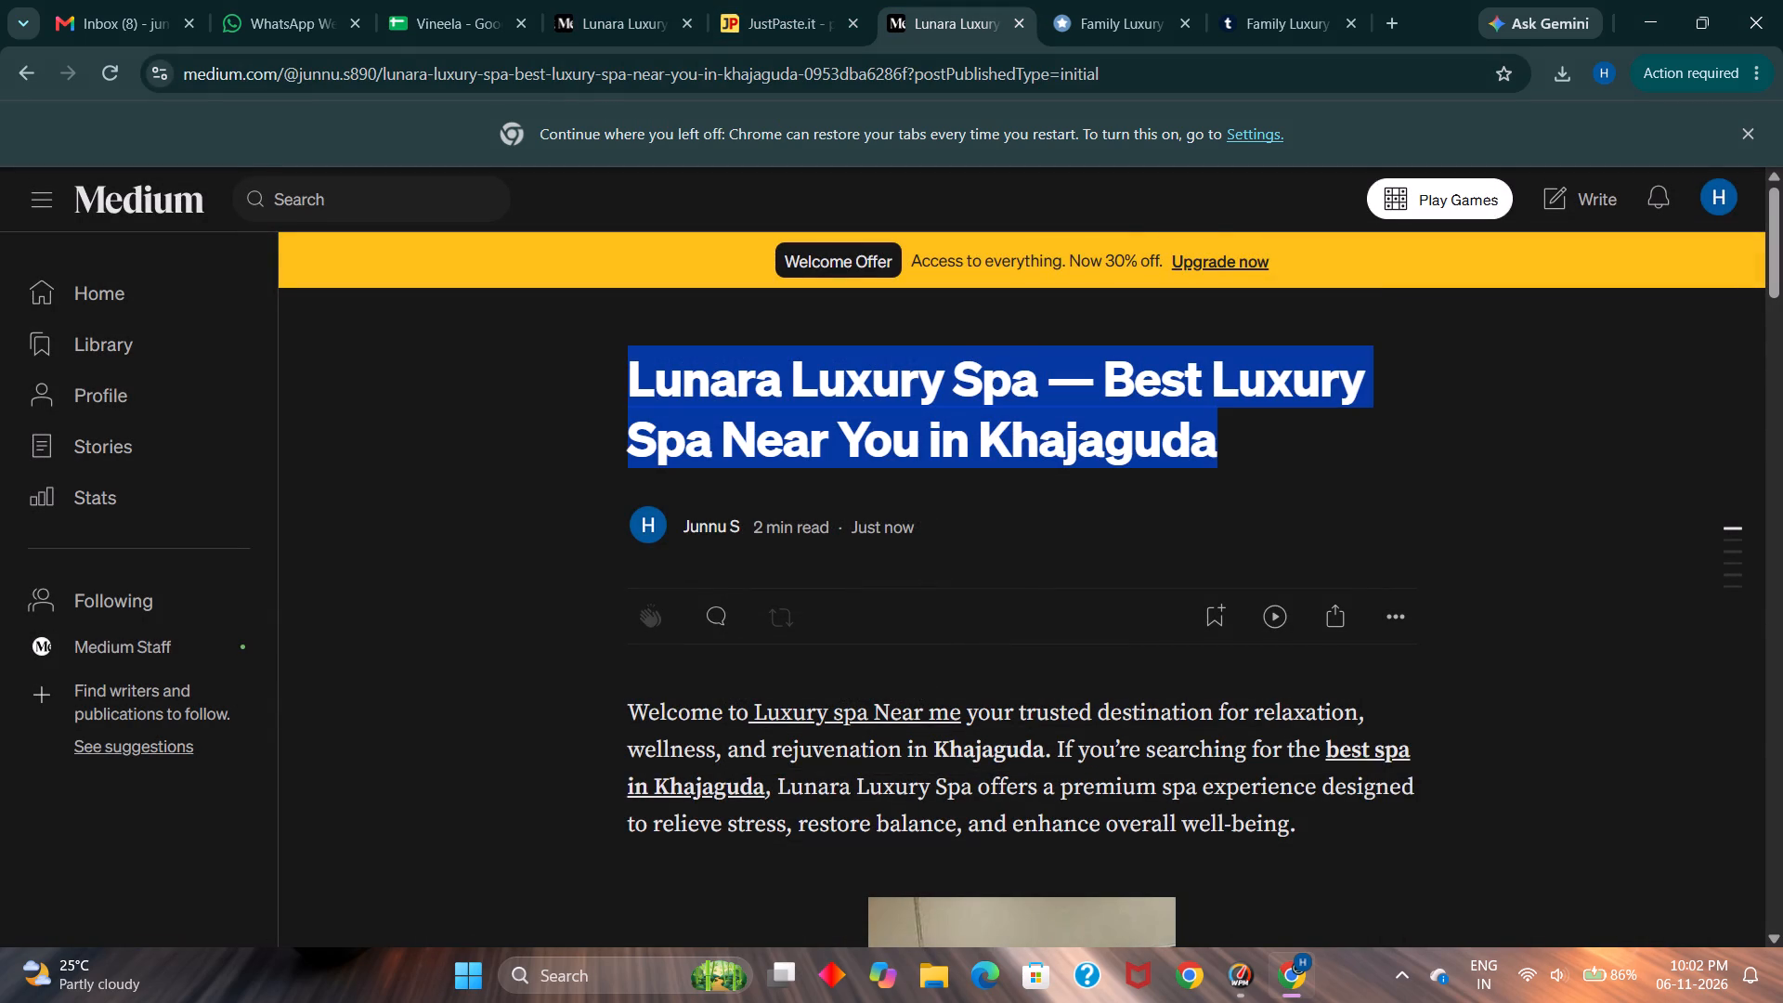
{"action": "key", "text": "ctrl+c"}
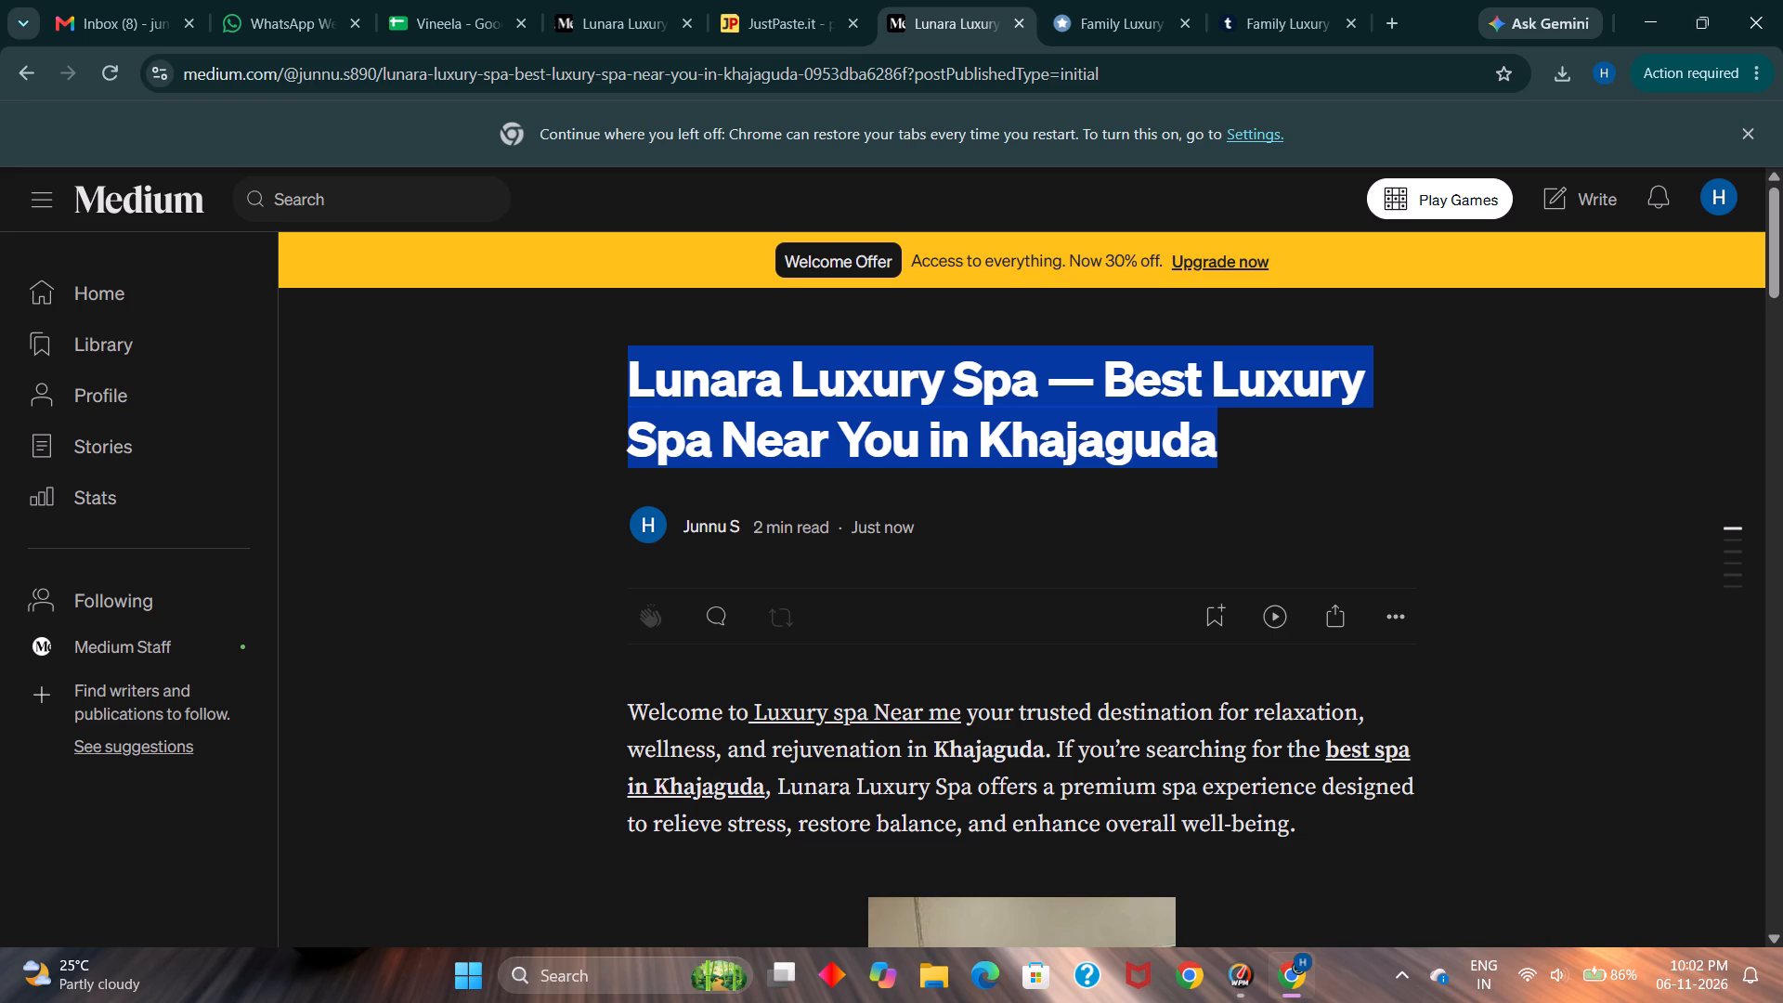
{"action": "key", "text": "ctrl+c"}
{"action": "scroll", "coordinate": [755, 13], "scroll_direction": "right", "scroll_amount": 1}
{"action": "left_click", "coordinate": [764, 25]}
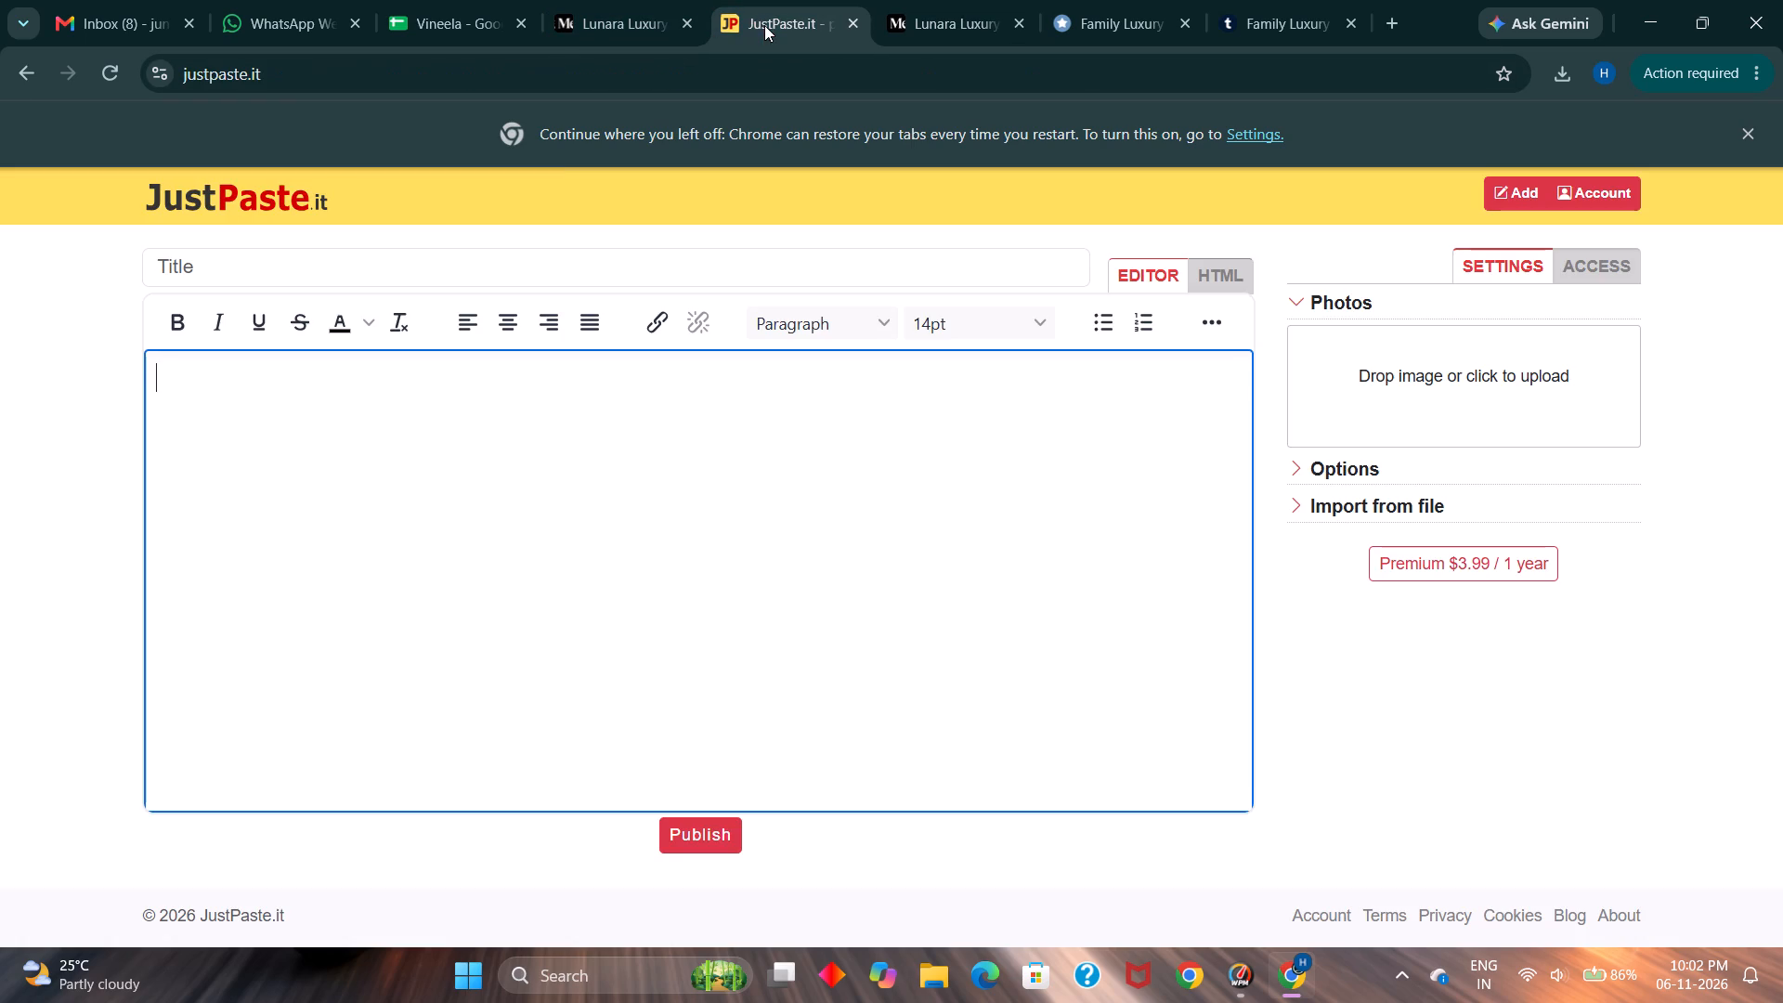
{"action": "left_click", "coordinate": [388, 263]}
{"action": "key", "text": "ctrl+v"}
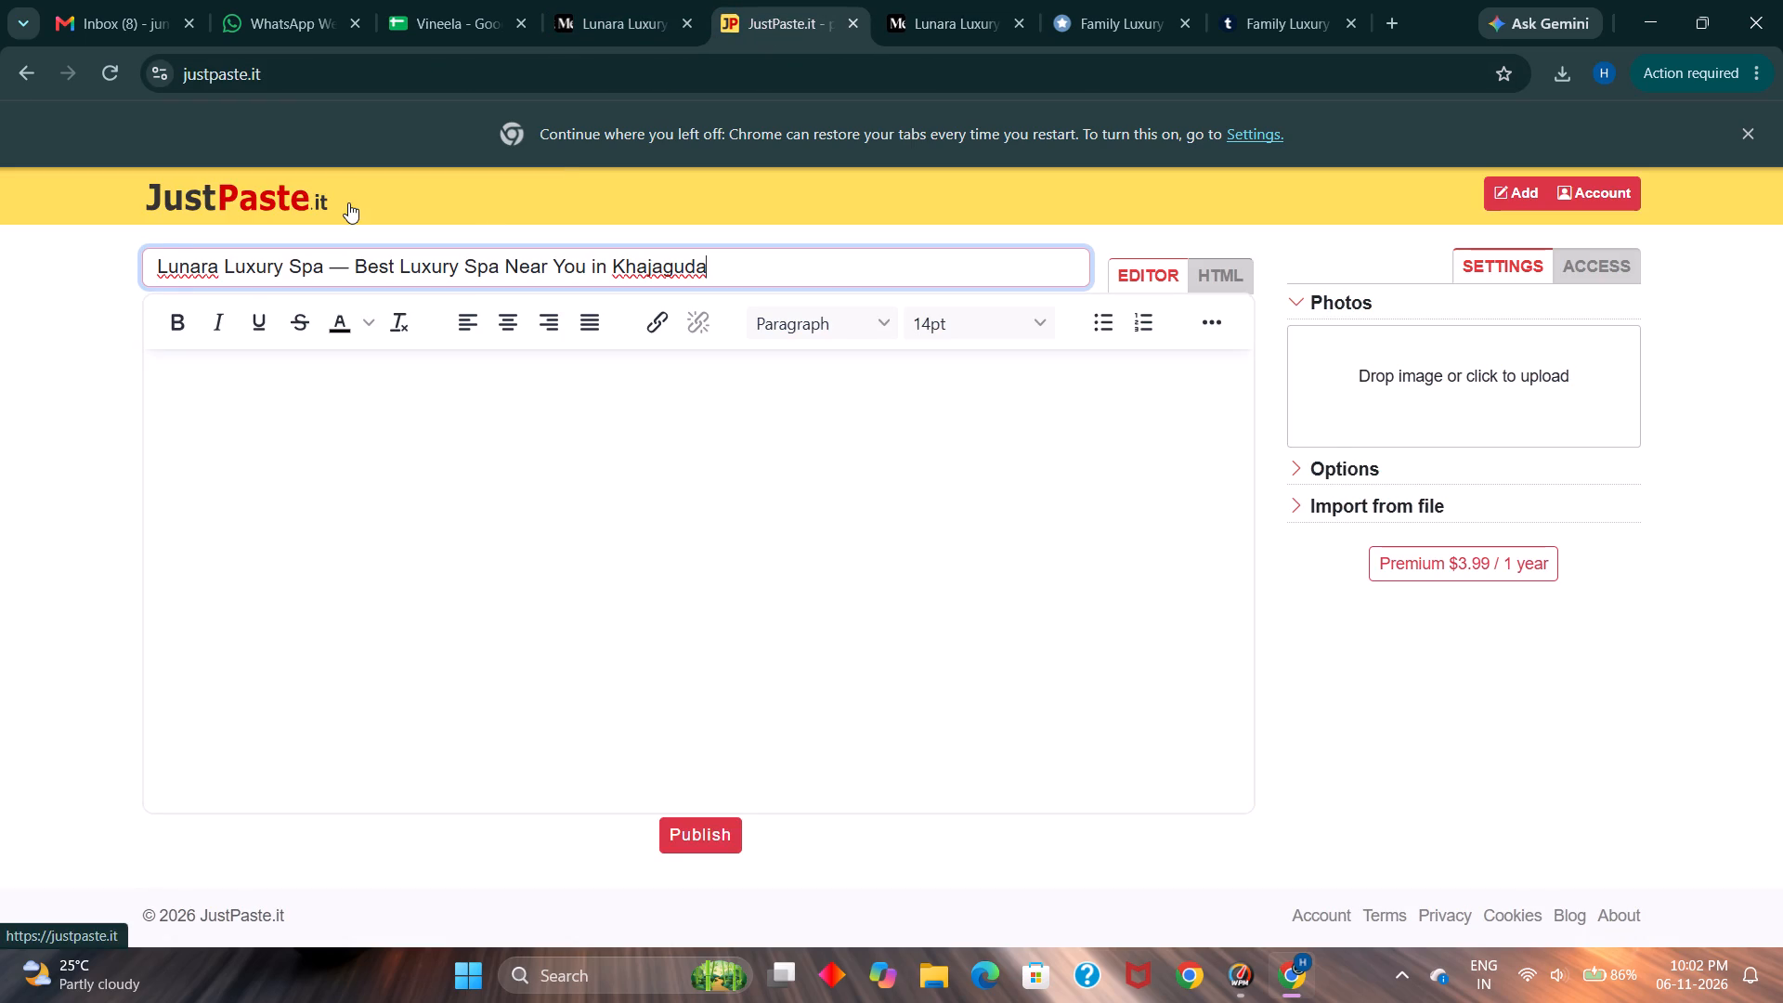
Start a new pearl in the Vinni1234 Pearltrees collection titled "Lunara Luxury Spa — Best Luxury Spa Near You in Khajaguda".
{"action": "left_click", "coordinate": [1100, 15]}
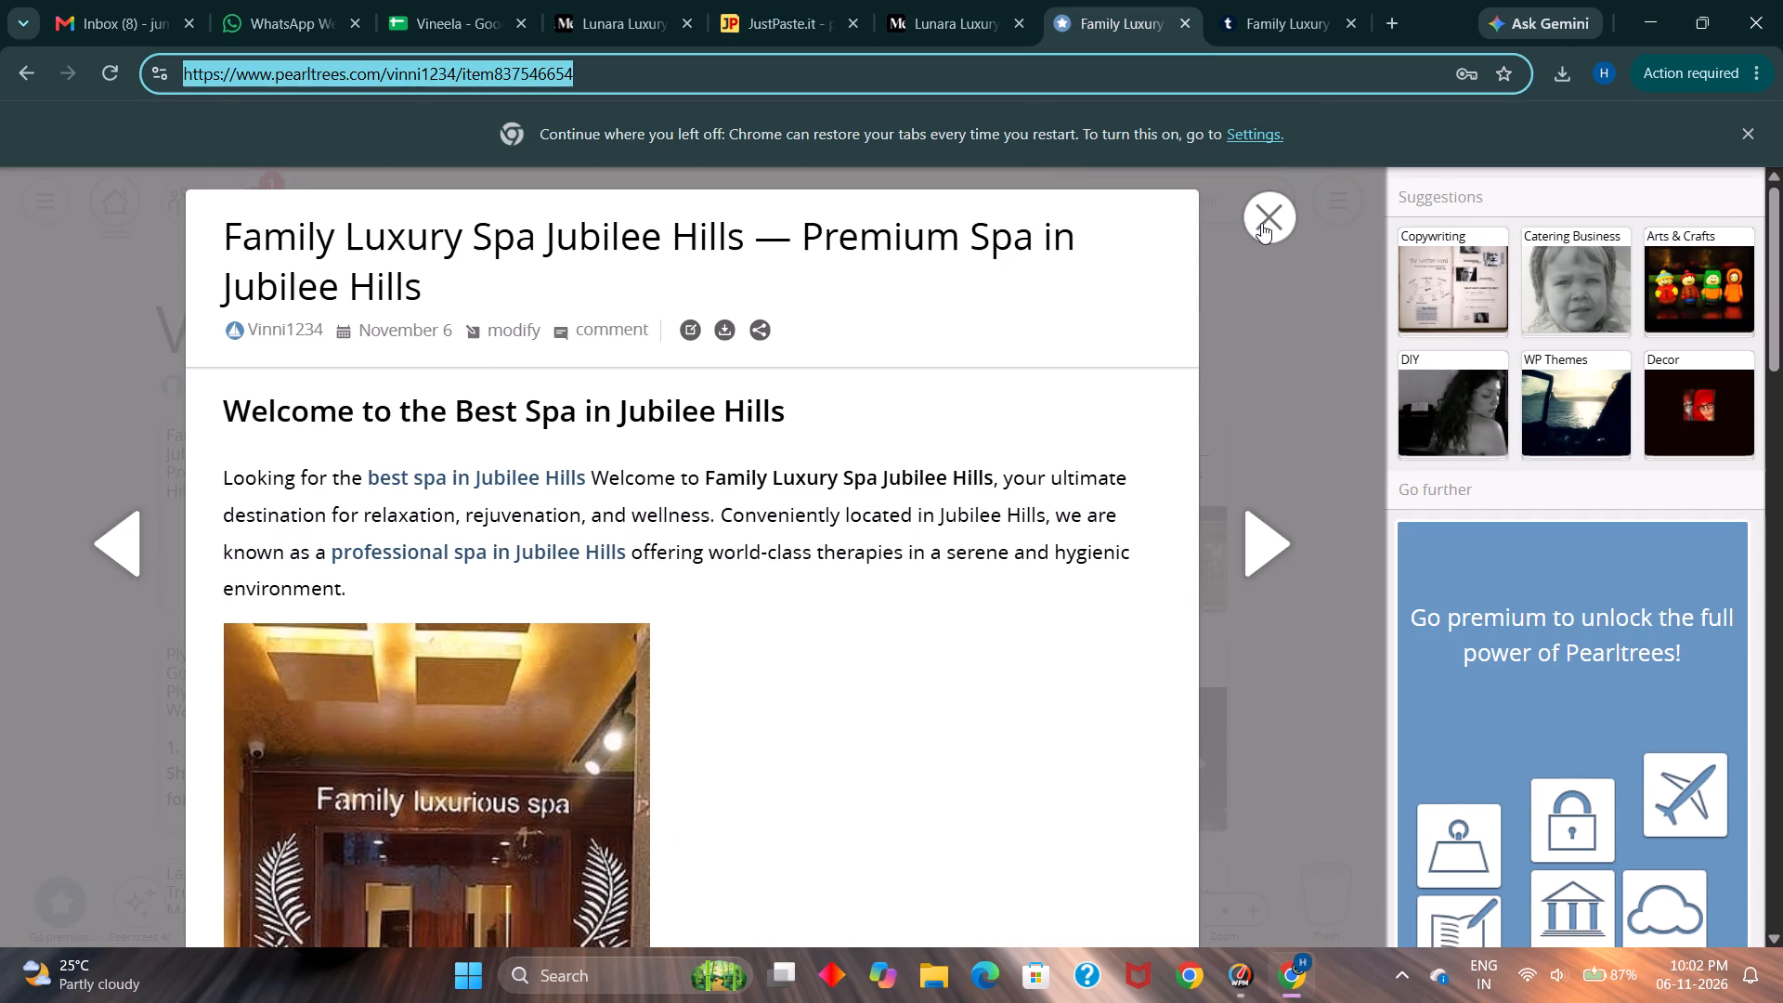
{"action": "left_click", "coordinate": [1264, 221]}
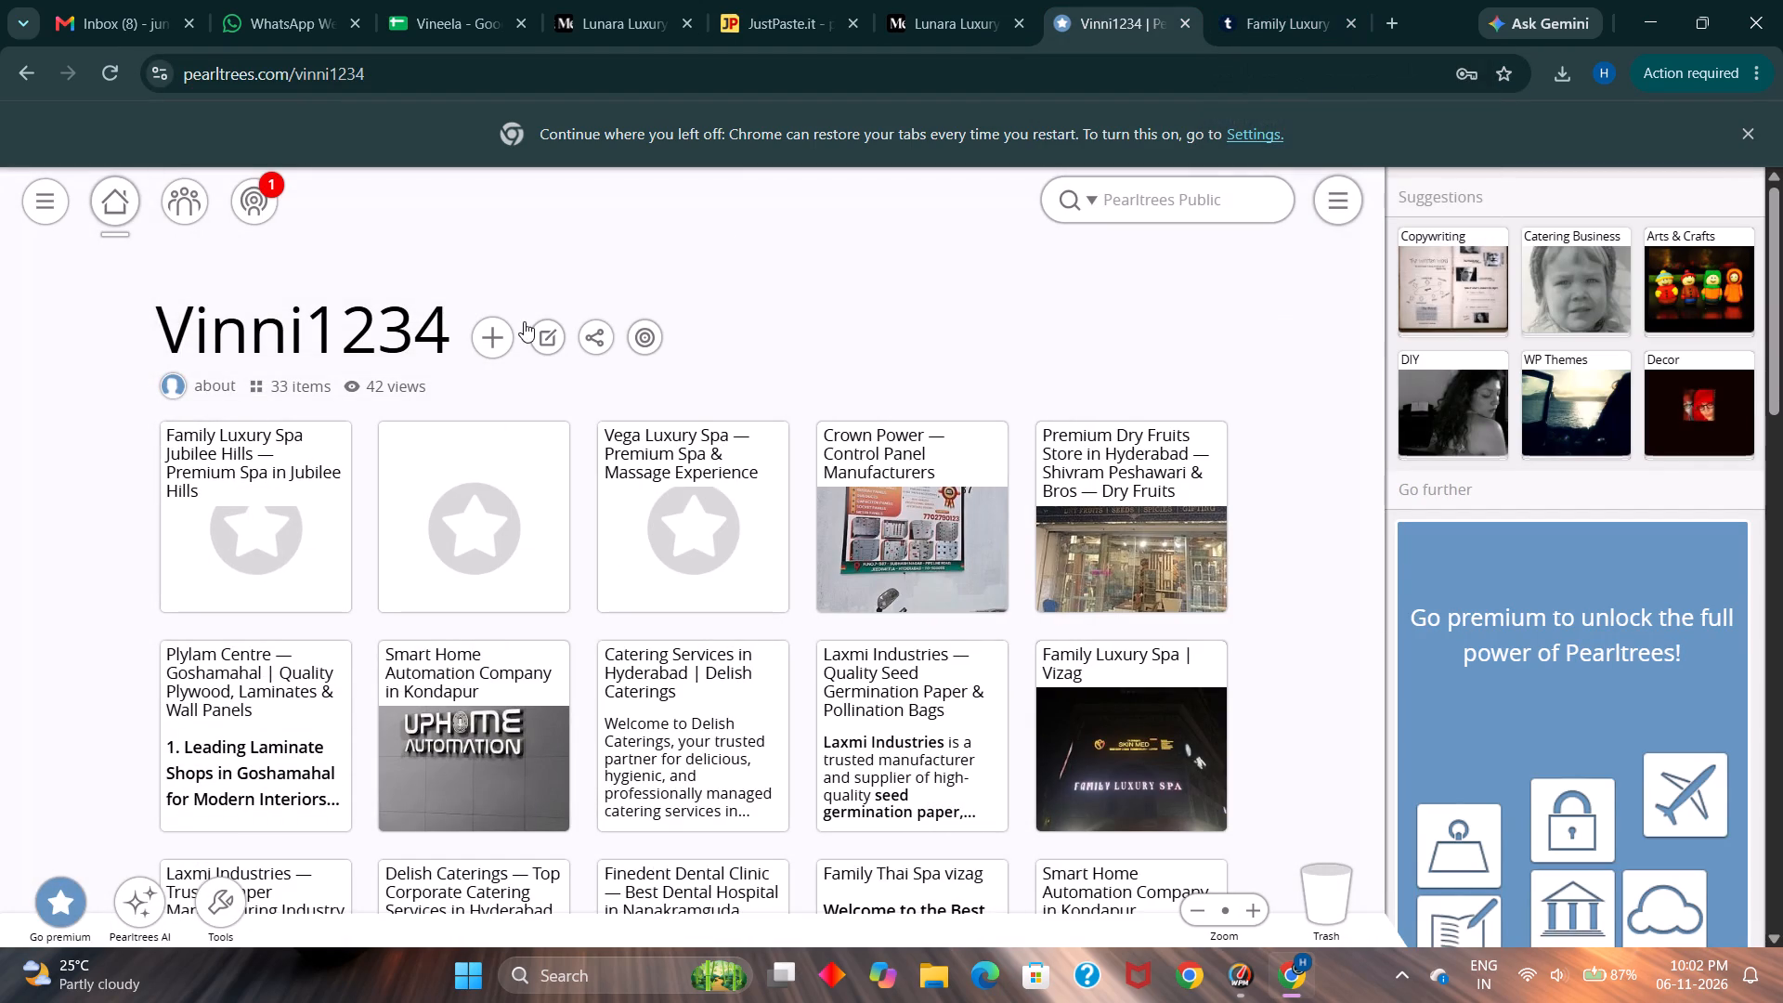
{"action": "left_click", "coordinate": [475, 335]}
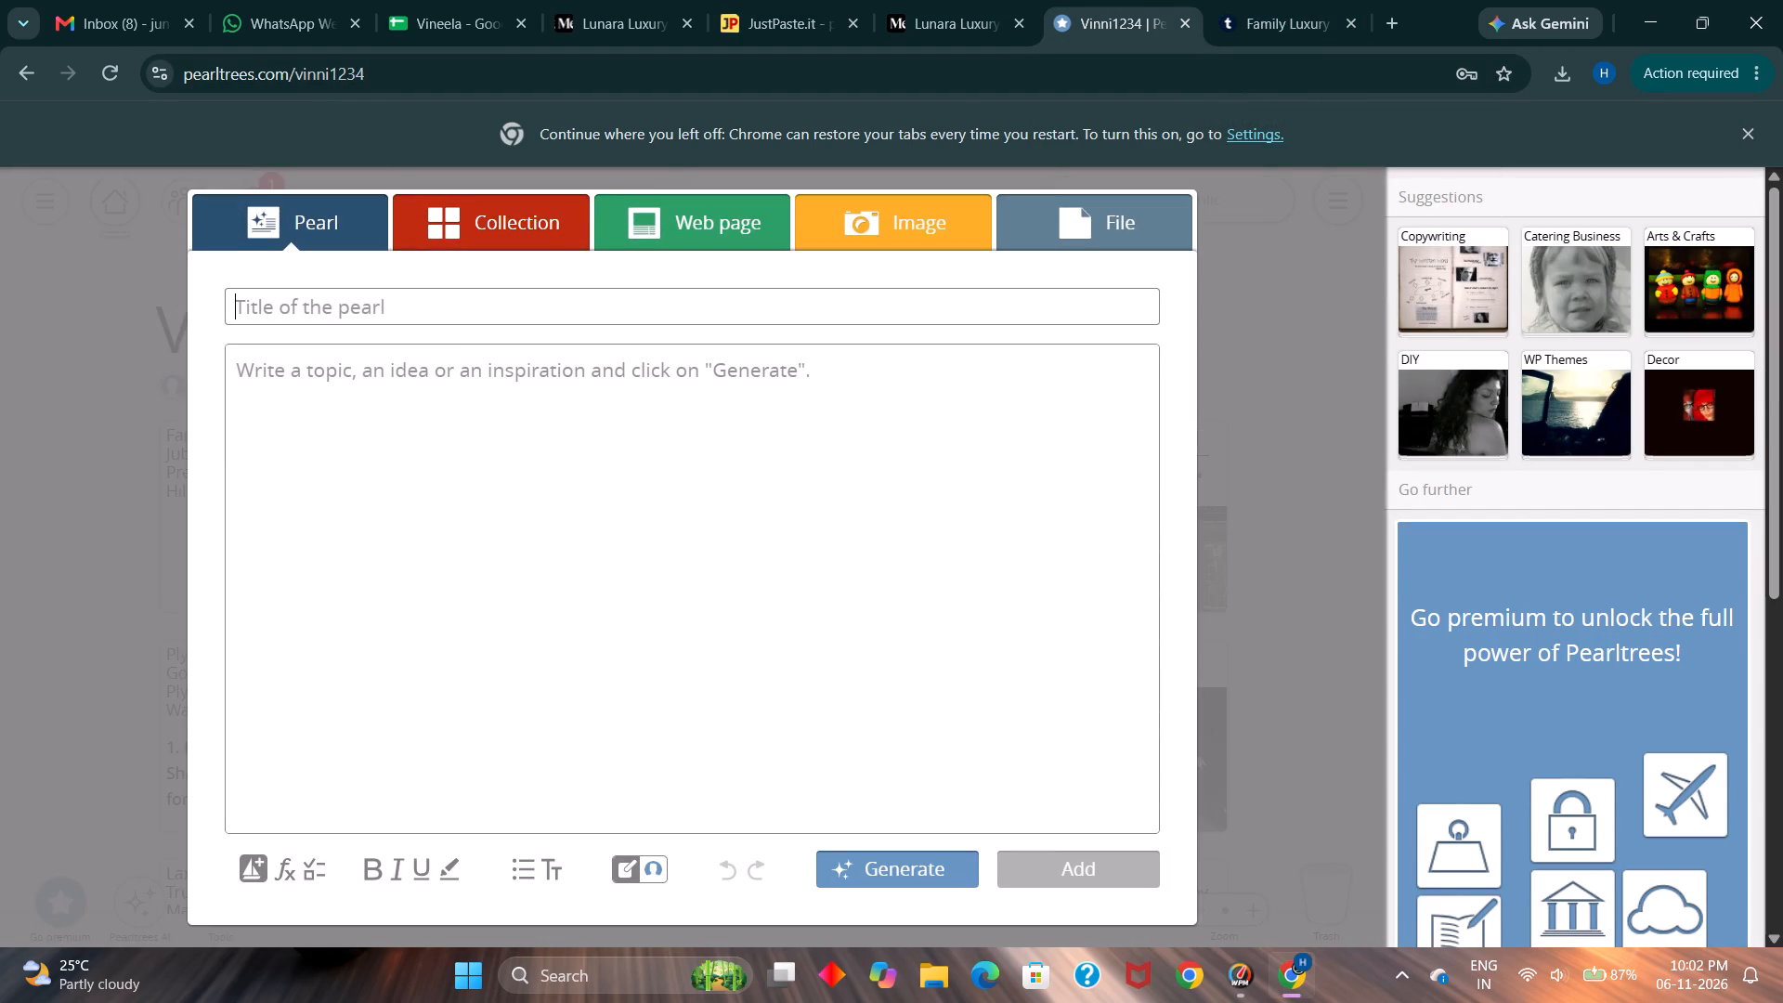
{"action": "left_click", "coordinate": [493, 290]}
{"action": "key", "text": "ctrl+v"}
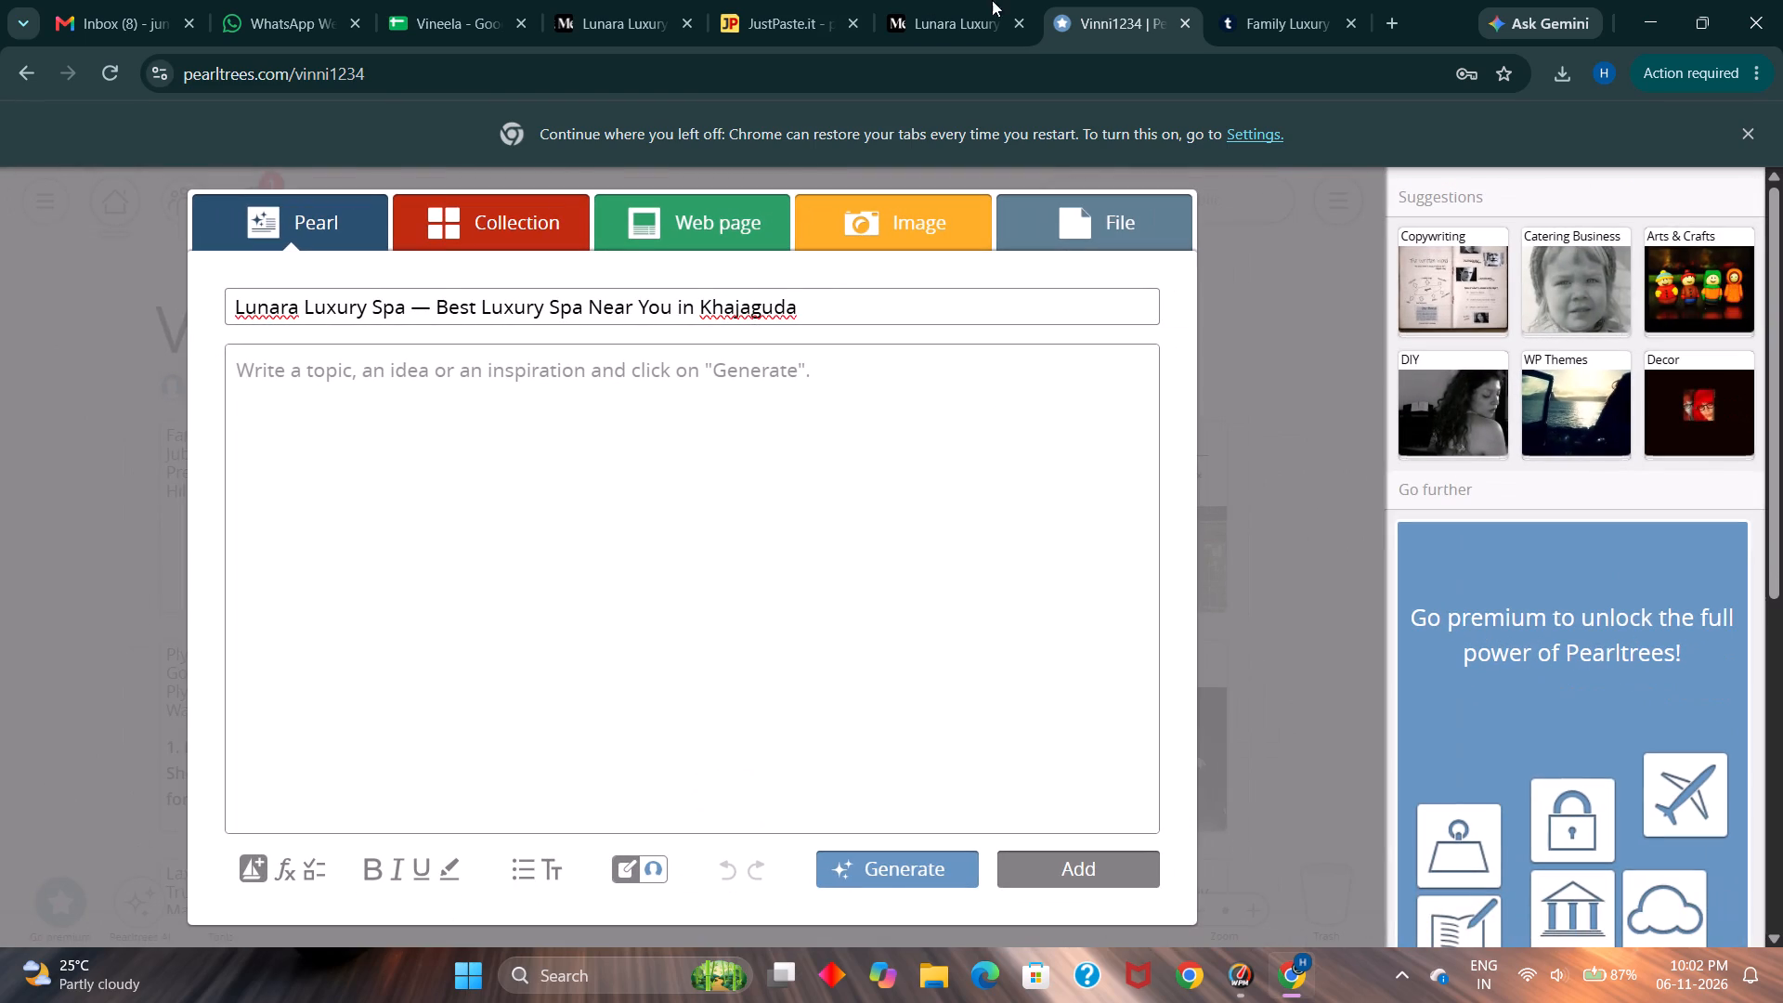
Start a new Tumblr text post titled "Lunara Luxury Spa — Best Luxury Spa Near You in Khajaguda".
{"action": "left_click", "coordinate": [1263, 26]}
{"action": "scroll", "coordinate": [1029, 85], "scroll_direction": "up", "scroll_amount": 1}
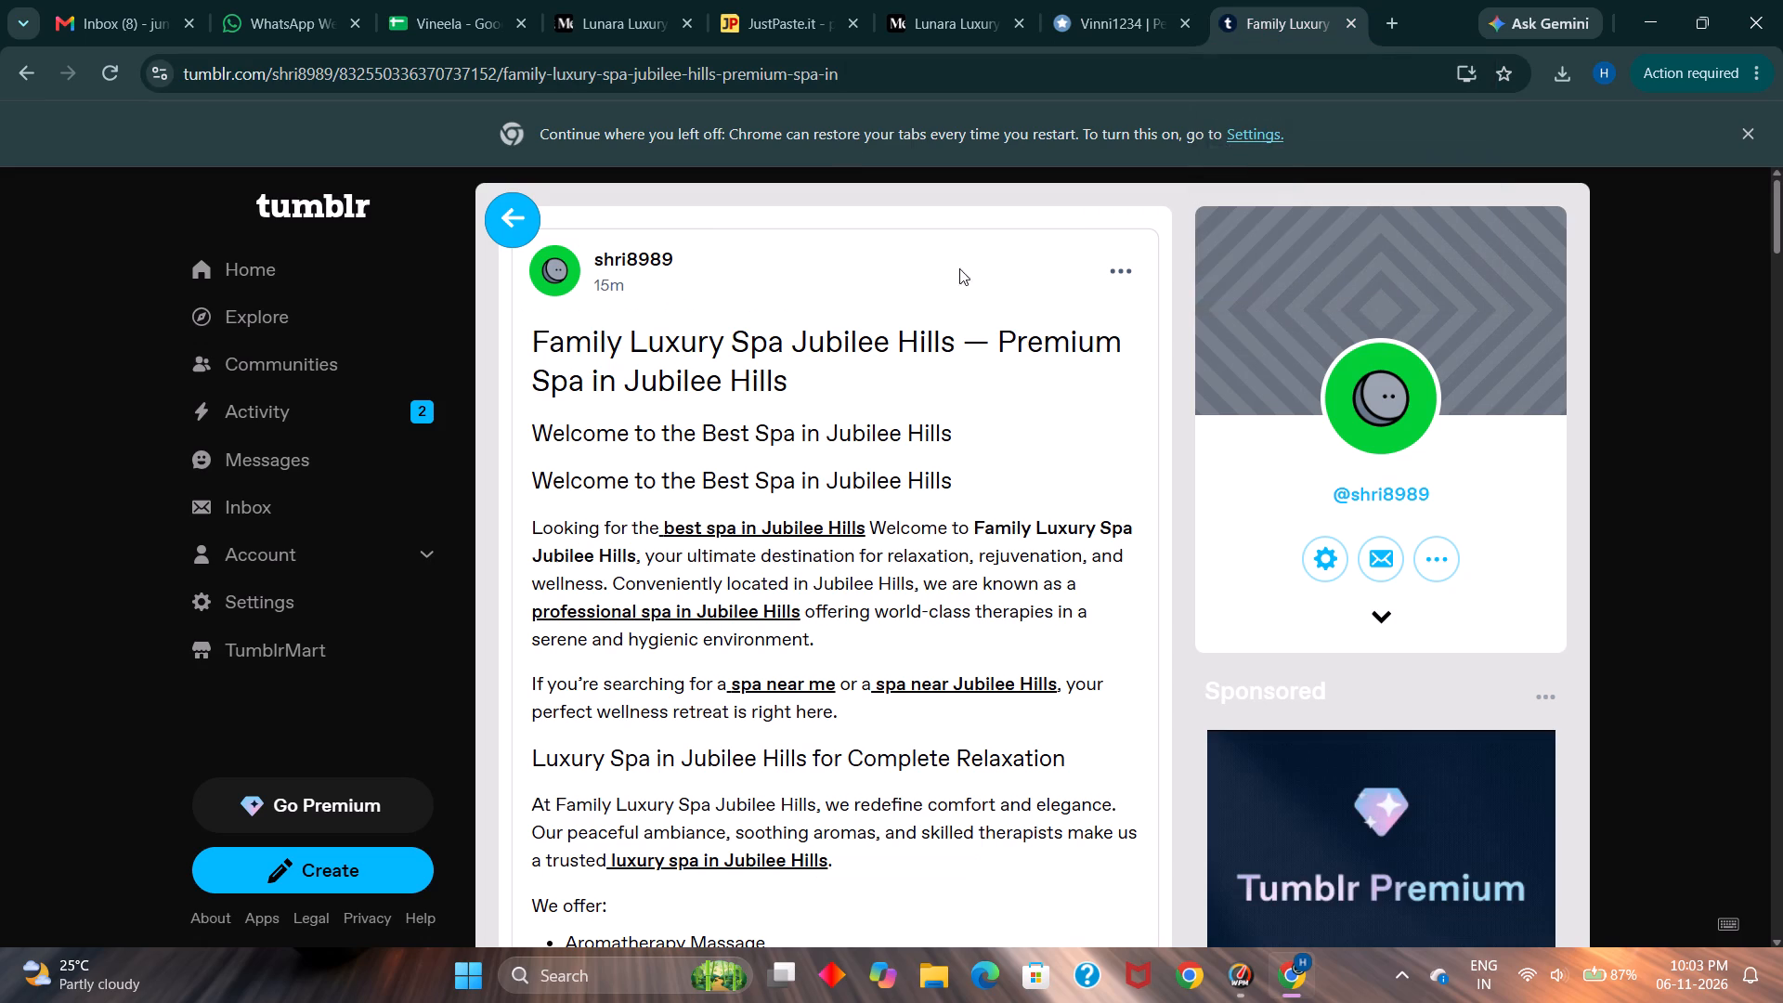
{"action": "scroll", "coordinate": [959, 268], "scroll_direction": "up", "scroll_amount": 1}
{"action": "left_click", "coordinate": [344, 870]}
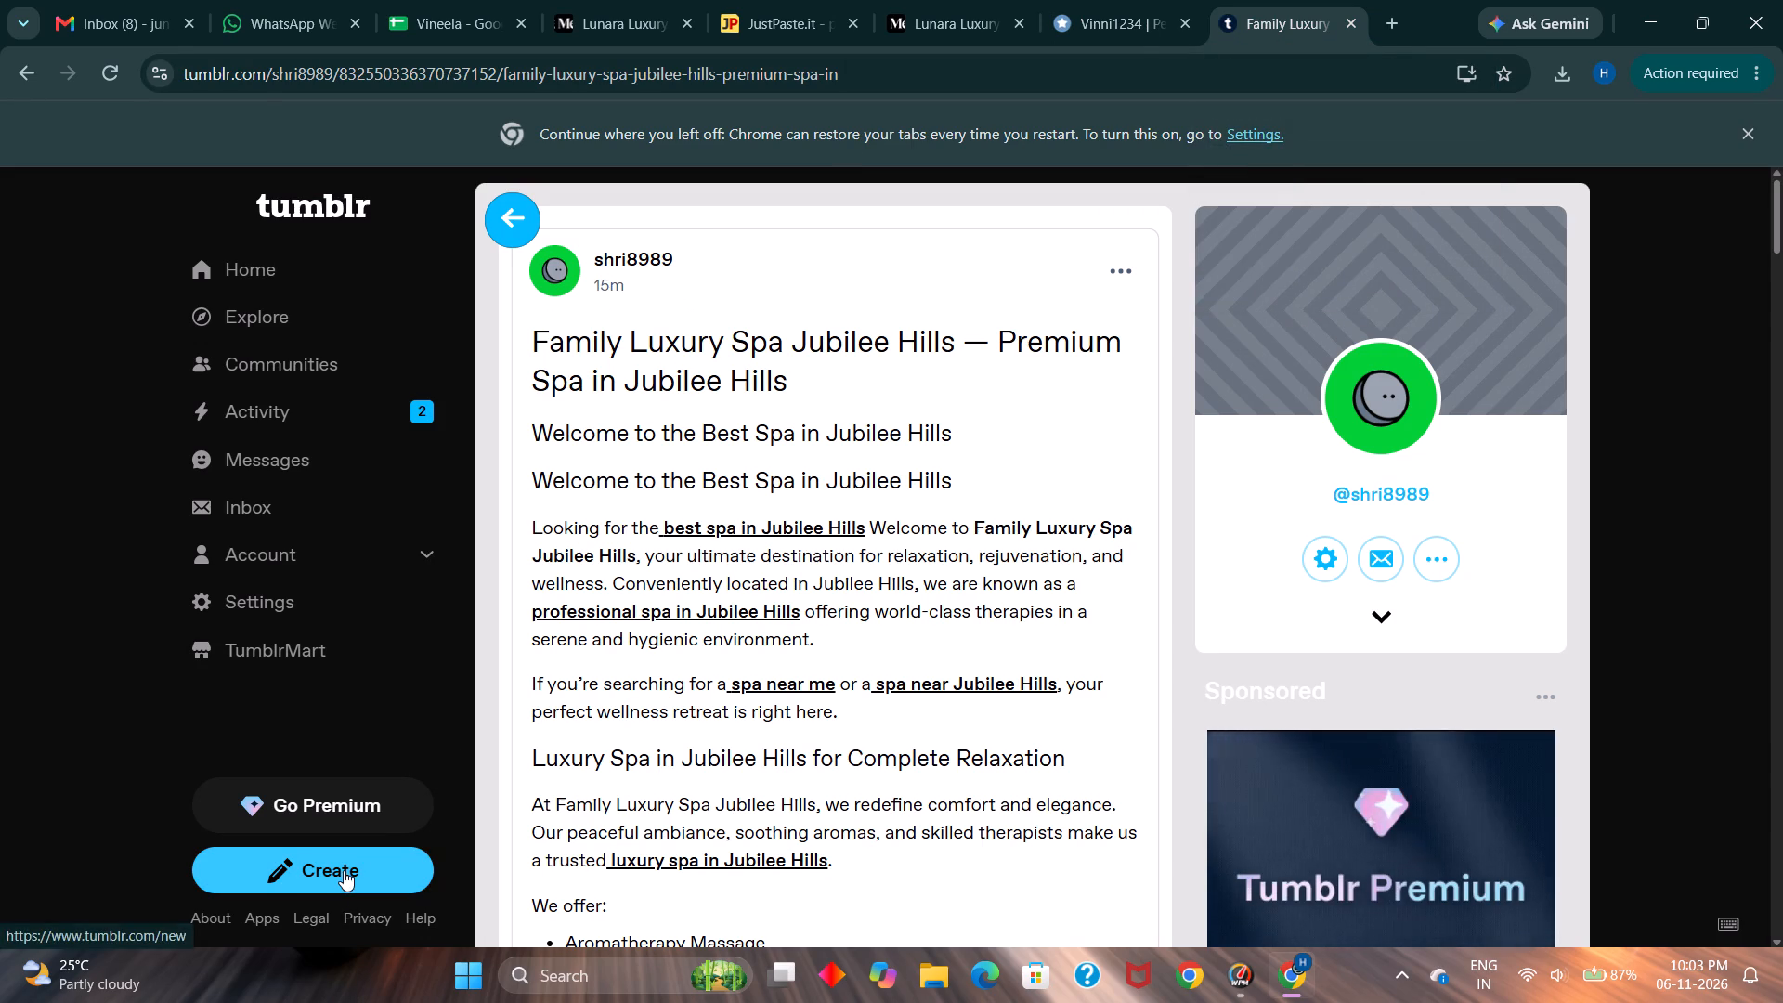
{"action": "left_click", "coordinate": [435, 586]}
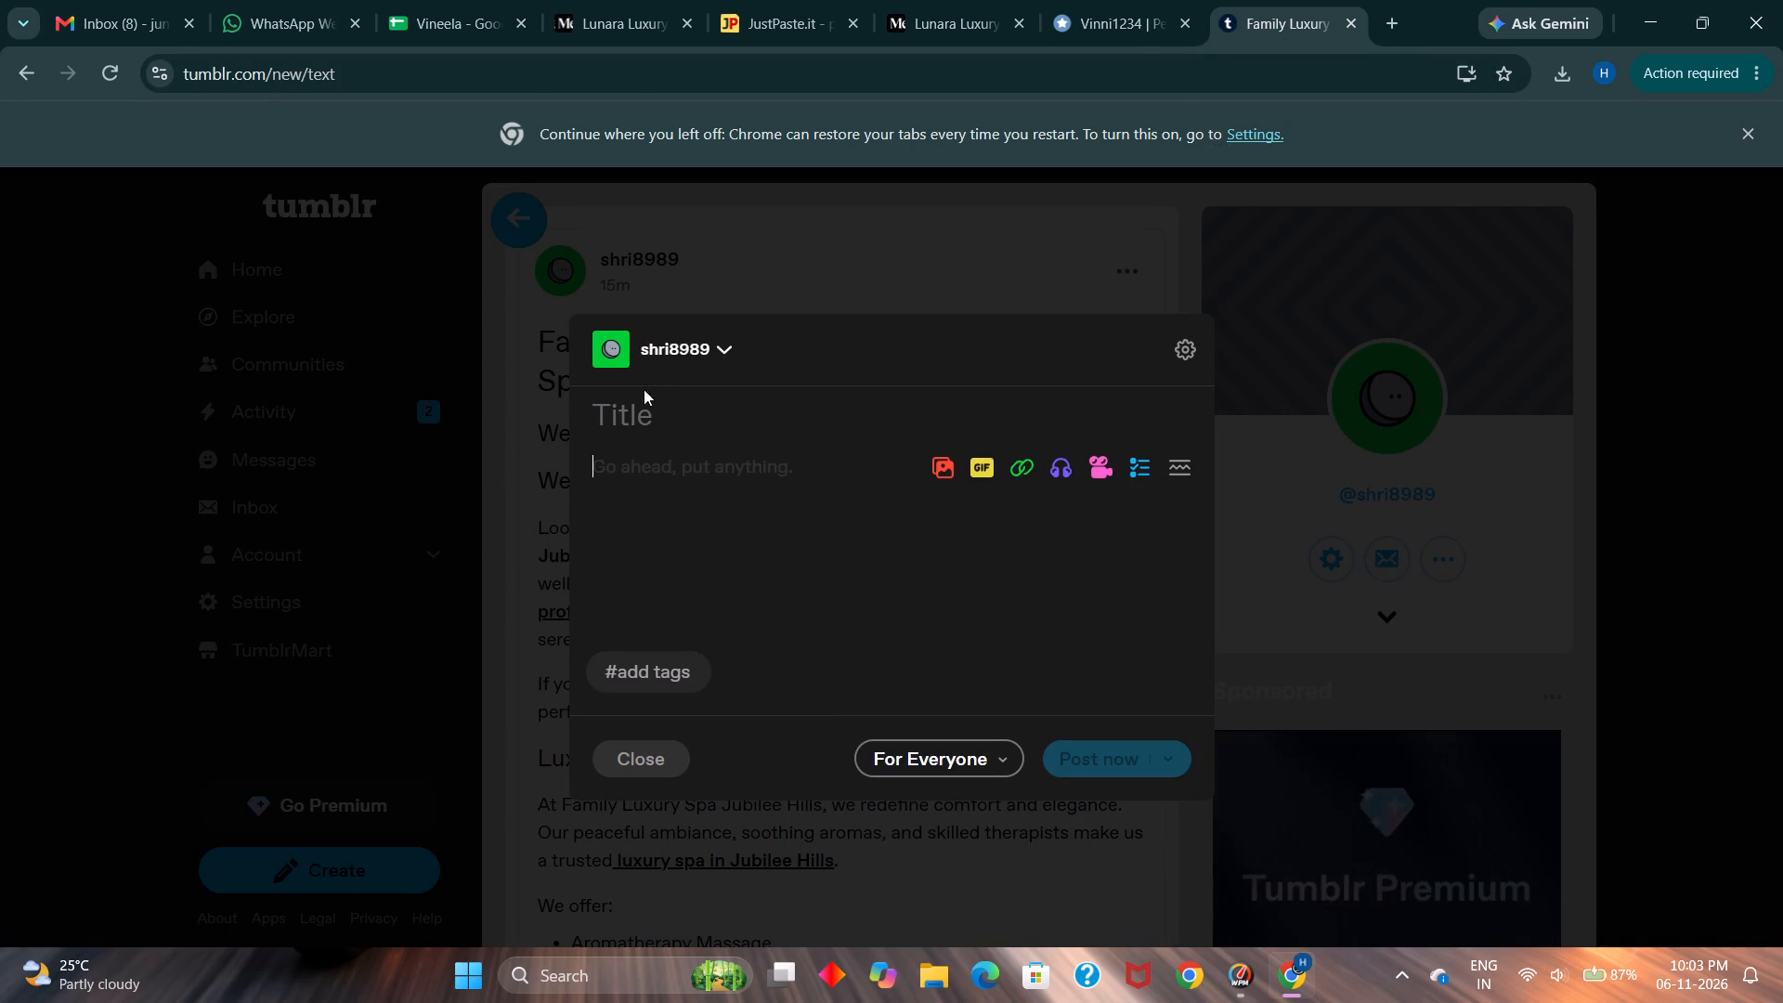
{"action": "left_click", "coordinate": [606, 413]}
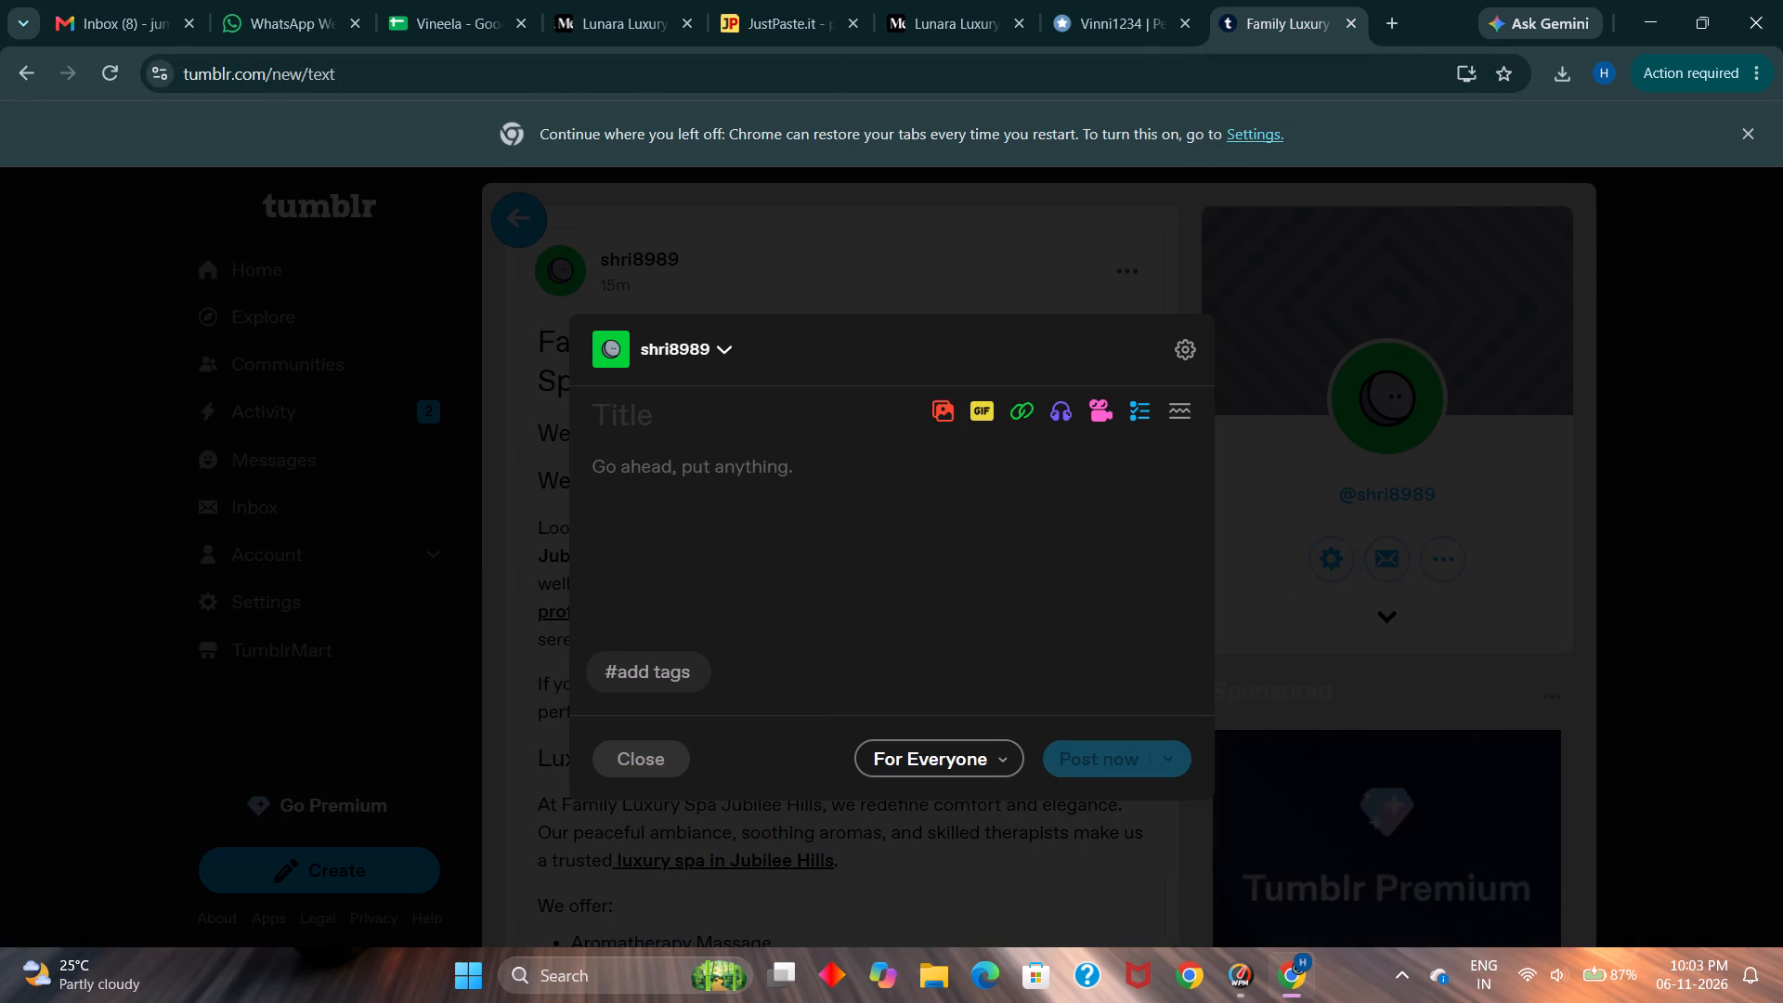
{"action": "key", "text": "ctrl+v"}
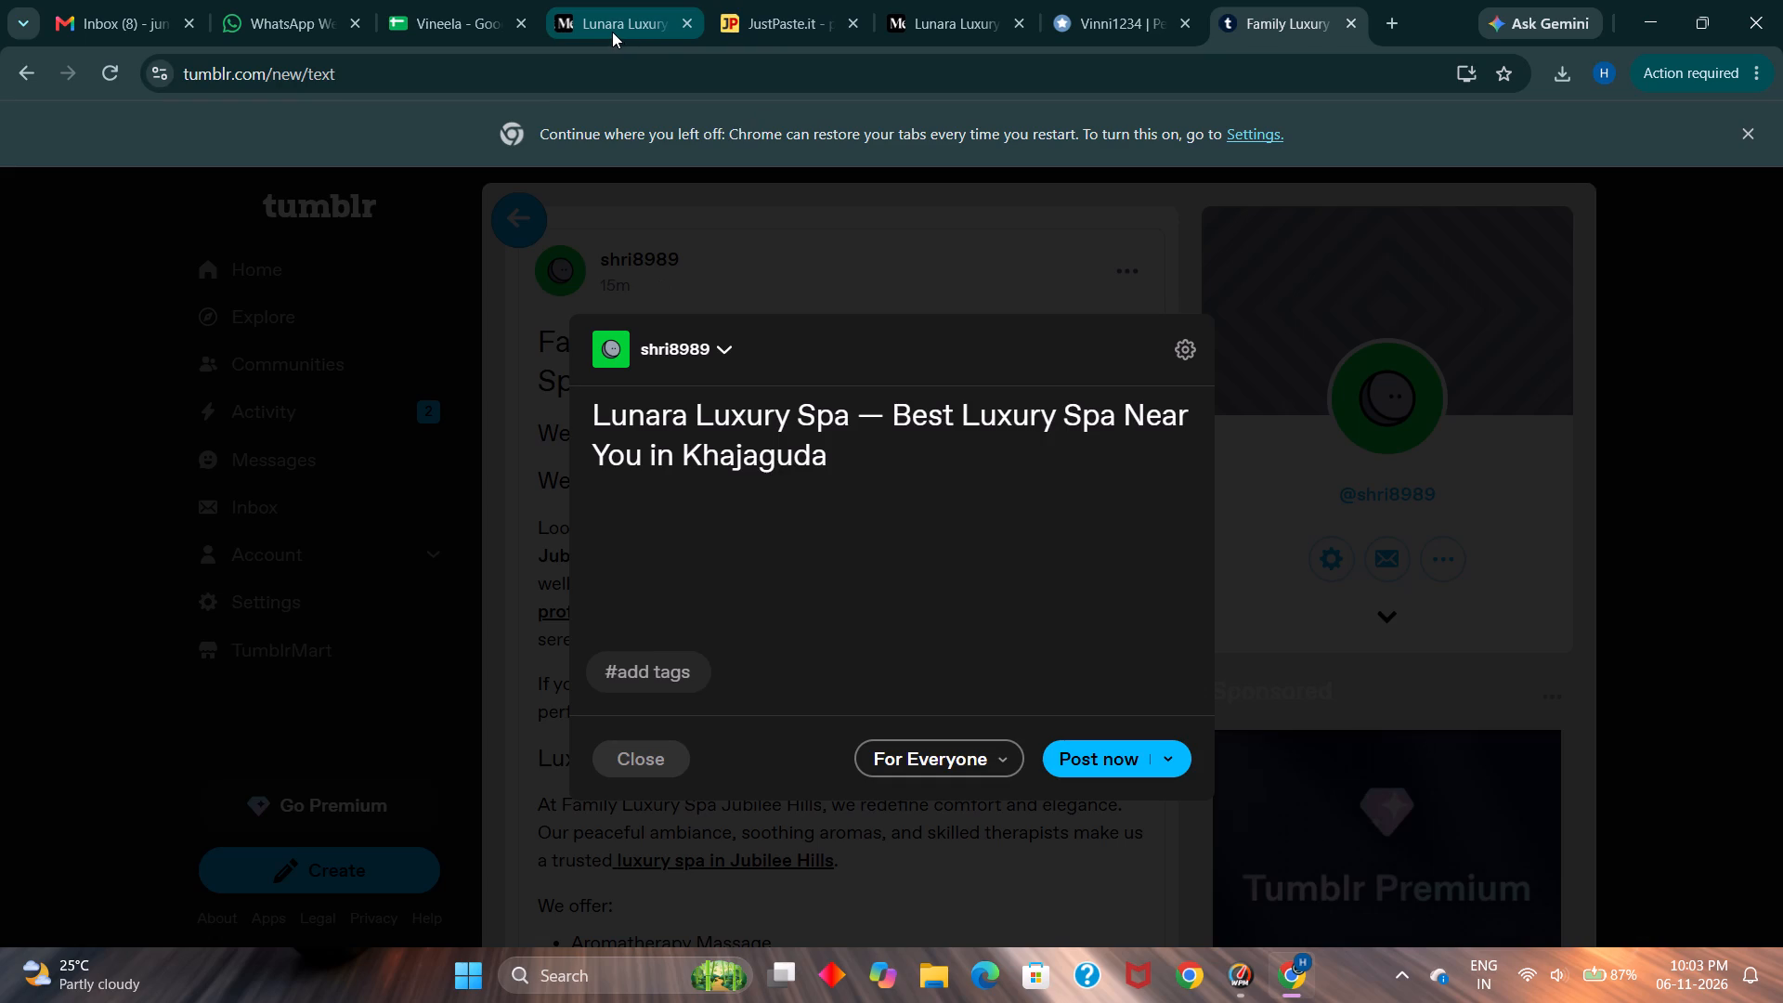
Copy the selected article body from the original Khajaguda Medium story and paste it into the JustPaste.it article.
{"action": "left_click", "coordinate": [612, 32]}
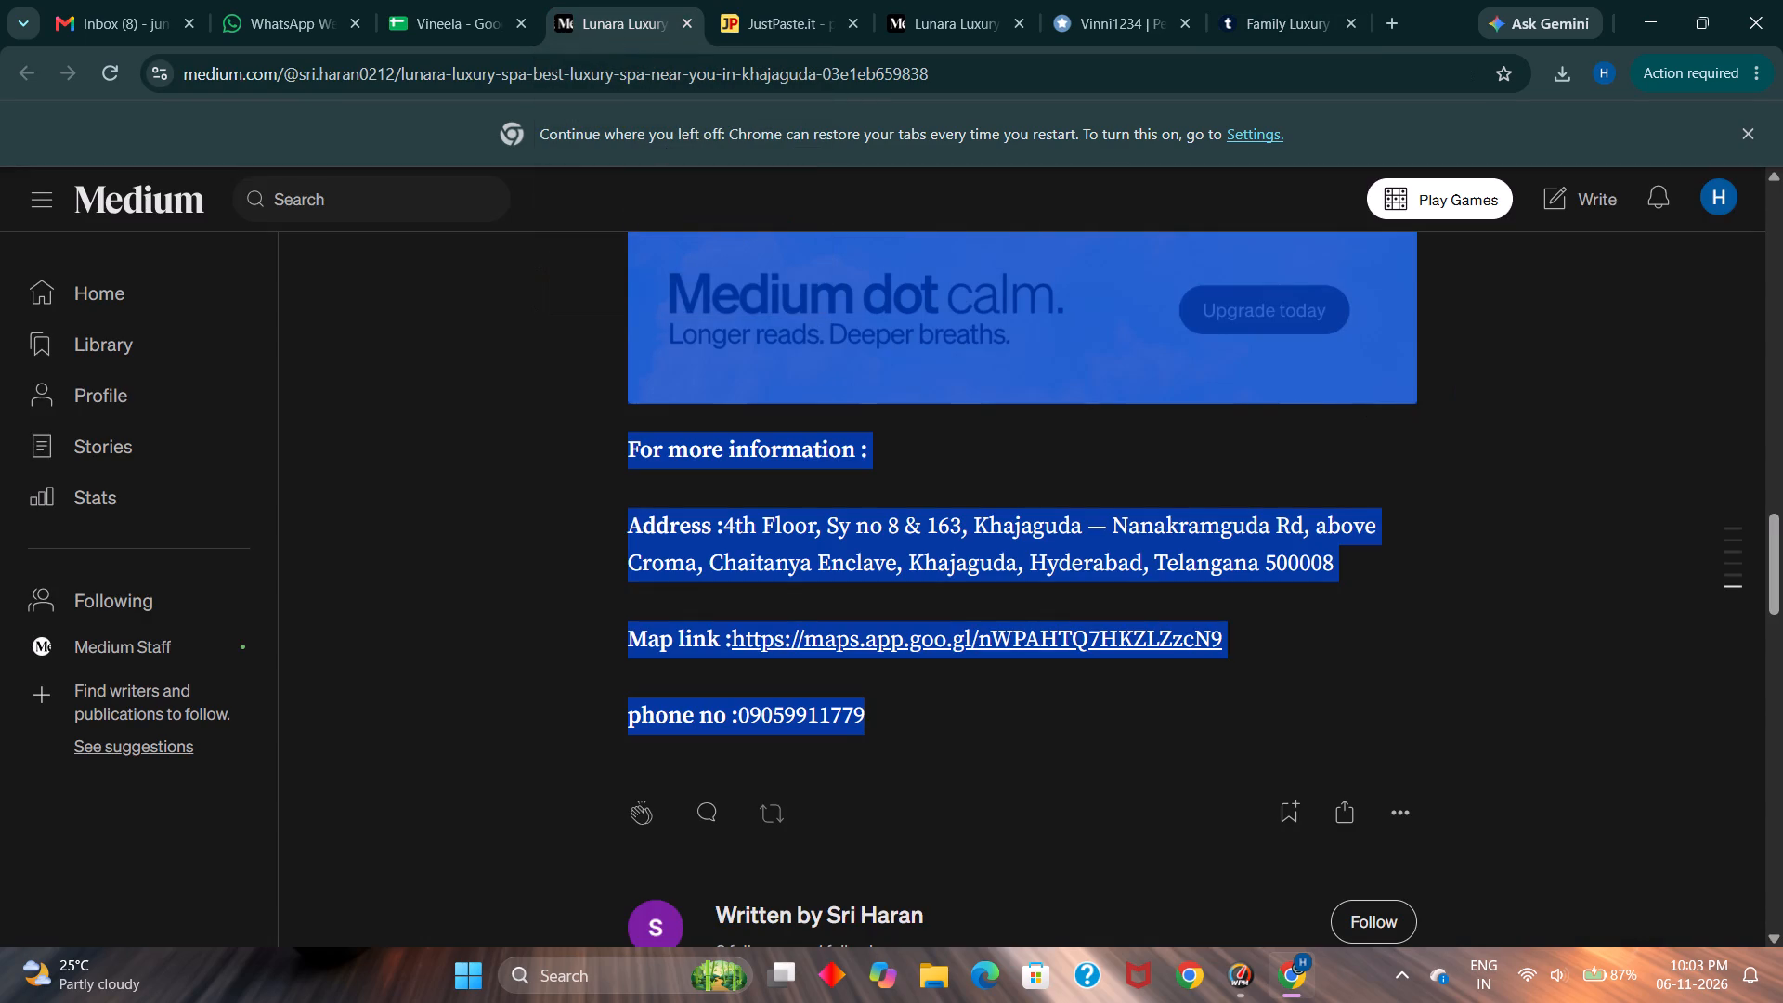
{"action": "key", "text": "ctrl+c"}
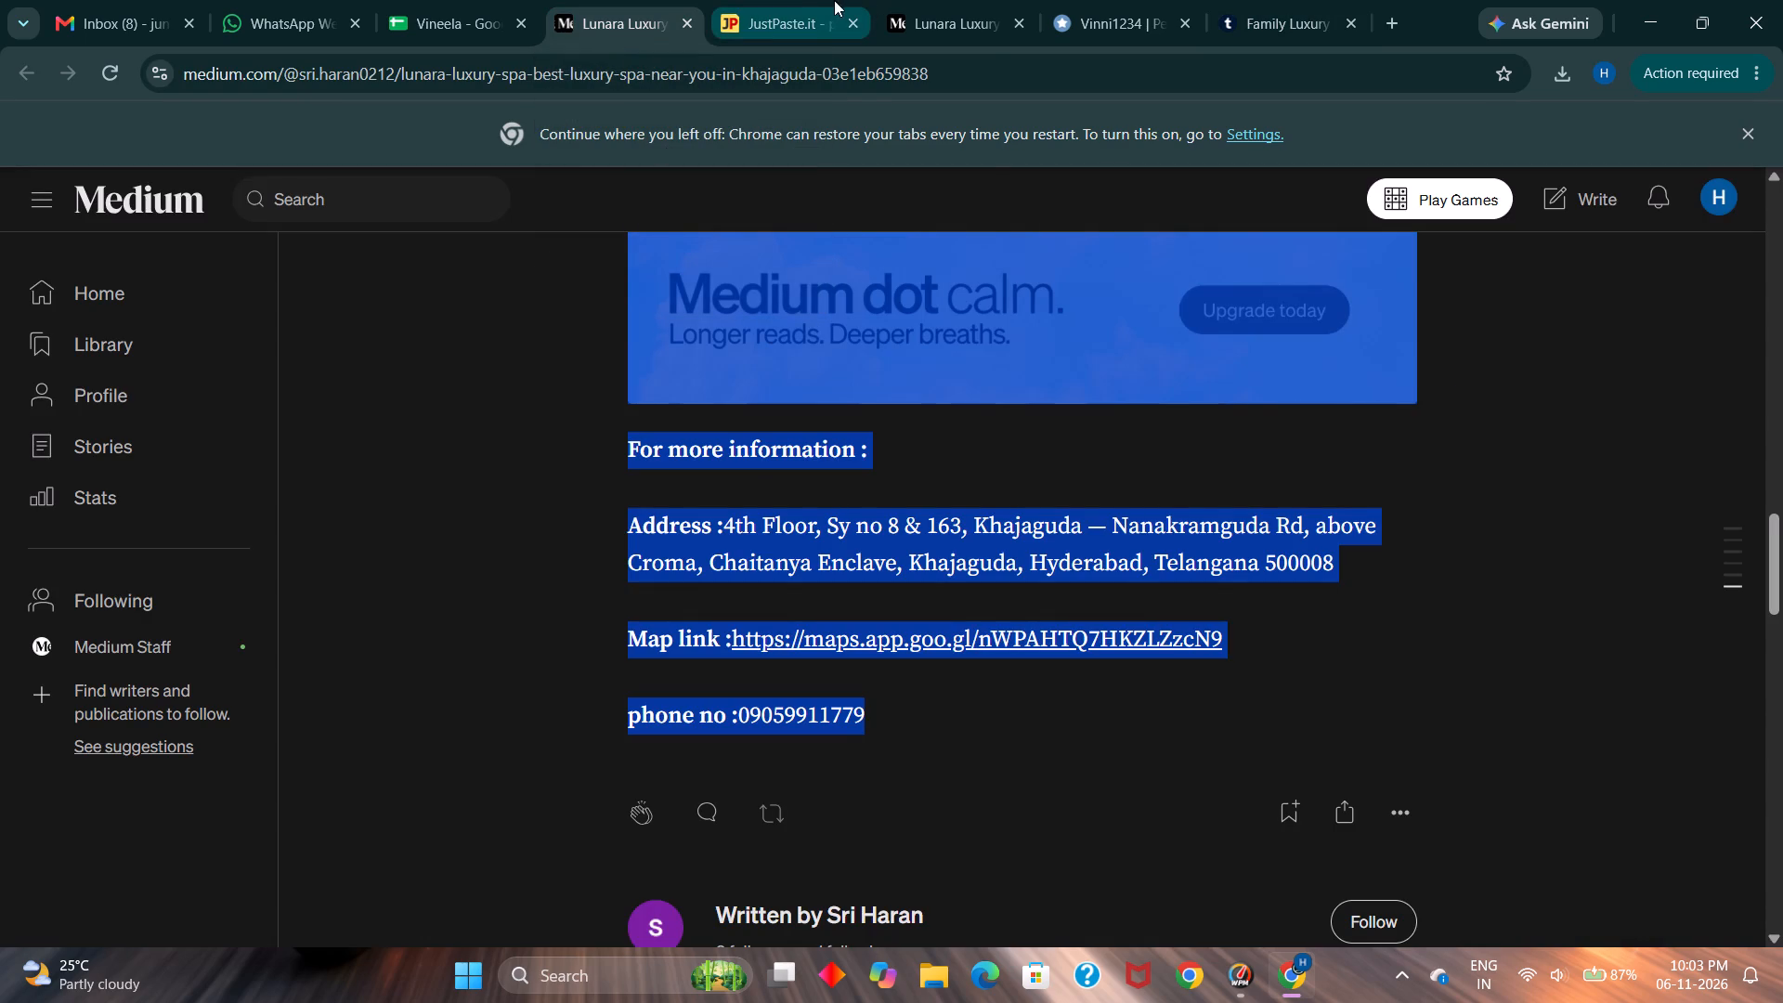
{"action": "left_click", "coordinate": [763, 20]}
{"action": "left_click", "coordinate": [648, 369]}
{"action": "key", "text": "ctrl+v"}
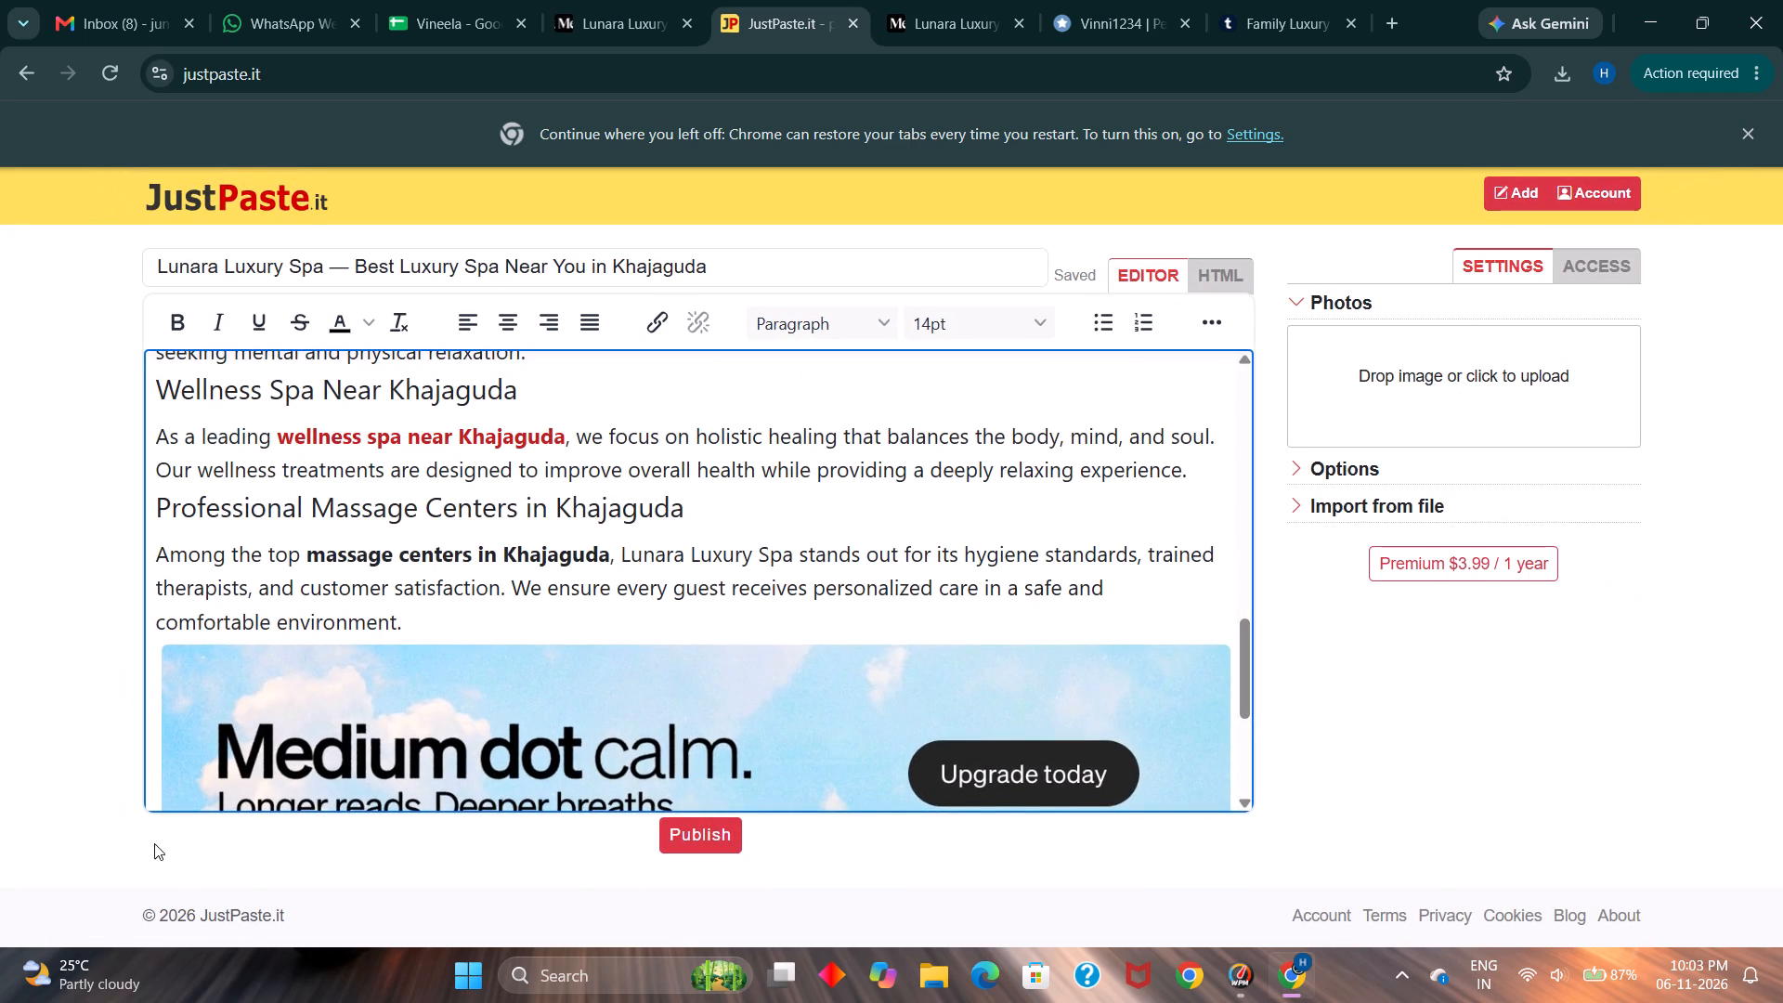
Delete the "Medium dot calm" advertisement image from the pasted JustPaste.it article and check the text back up to its beginning.
{"action": "left_click", "coordinate": [334, 714]}
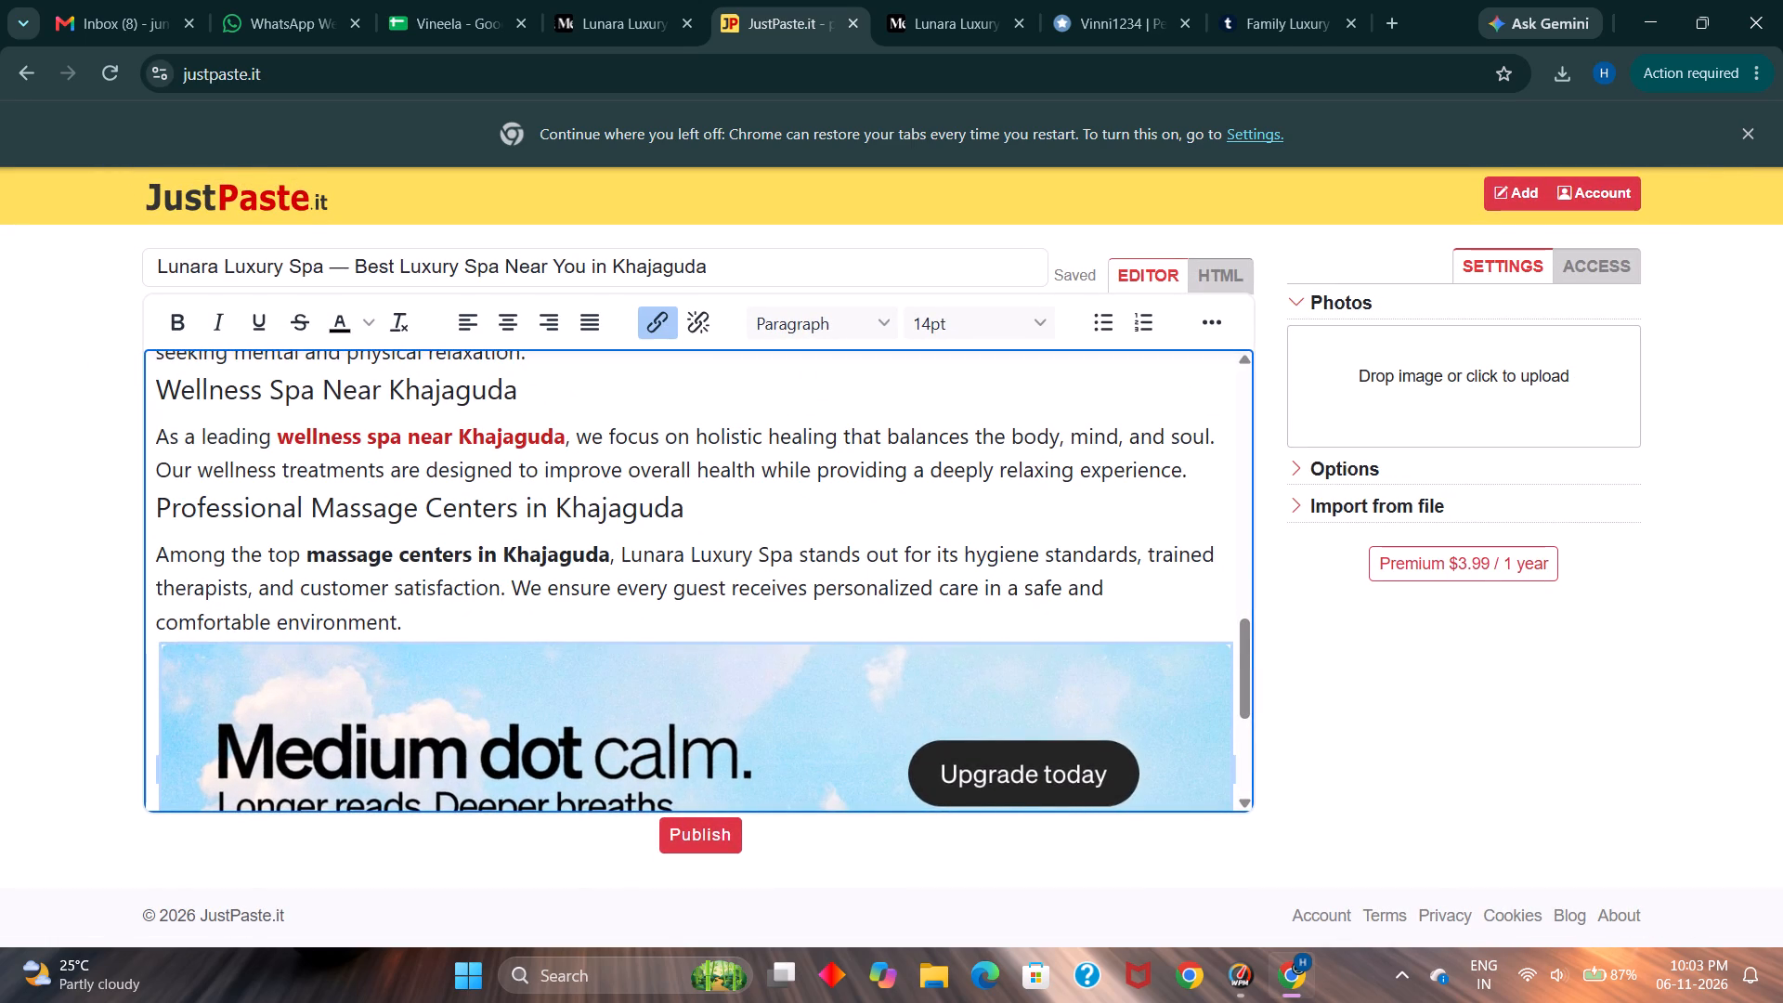
{"action": "key", "text": "BackSpace"}
{"action": "key", "text": "Up"}
{"action": "key", "text": "Up"}
{"action": "key", "text": "Up"}
{"action": "key", "text": "Up"}
{"action": "key", "text": "Up"}
{"action": "key", "text": "Up"}
{"action": "key", "text": "Up"}
{"action": "key", "text": "Up"}
{"action": "key", "text": "Up"}
{"action": "key", "text": "Up"}
{"action": "key", "text": "Up"}
{"action": "key", "text": "Up"}
{"action": "key", "text": "Up"}
{"action": "key", "text": "Up"}
{"action": "key", "text": "Up"}
{"action": "key", "text": "Up"}
{"action": "key", "text": "Up"}
{"action": "key", "text": "Up"}
{"action": "key", "text": "Up"}
{"action": "key", "text": "Up"}
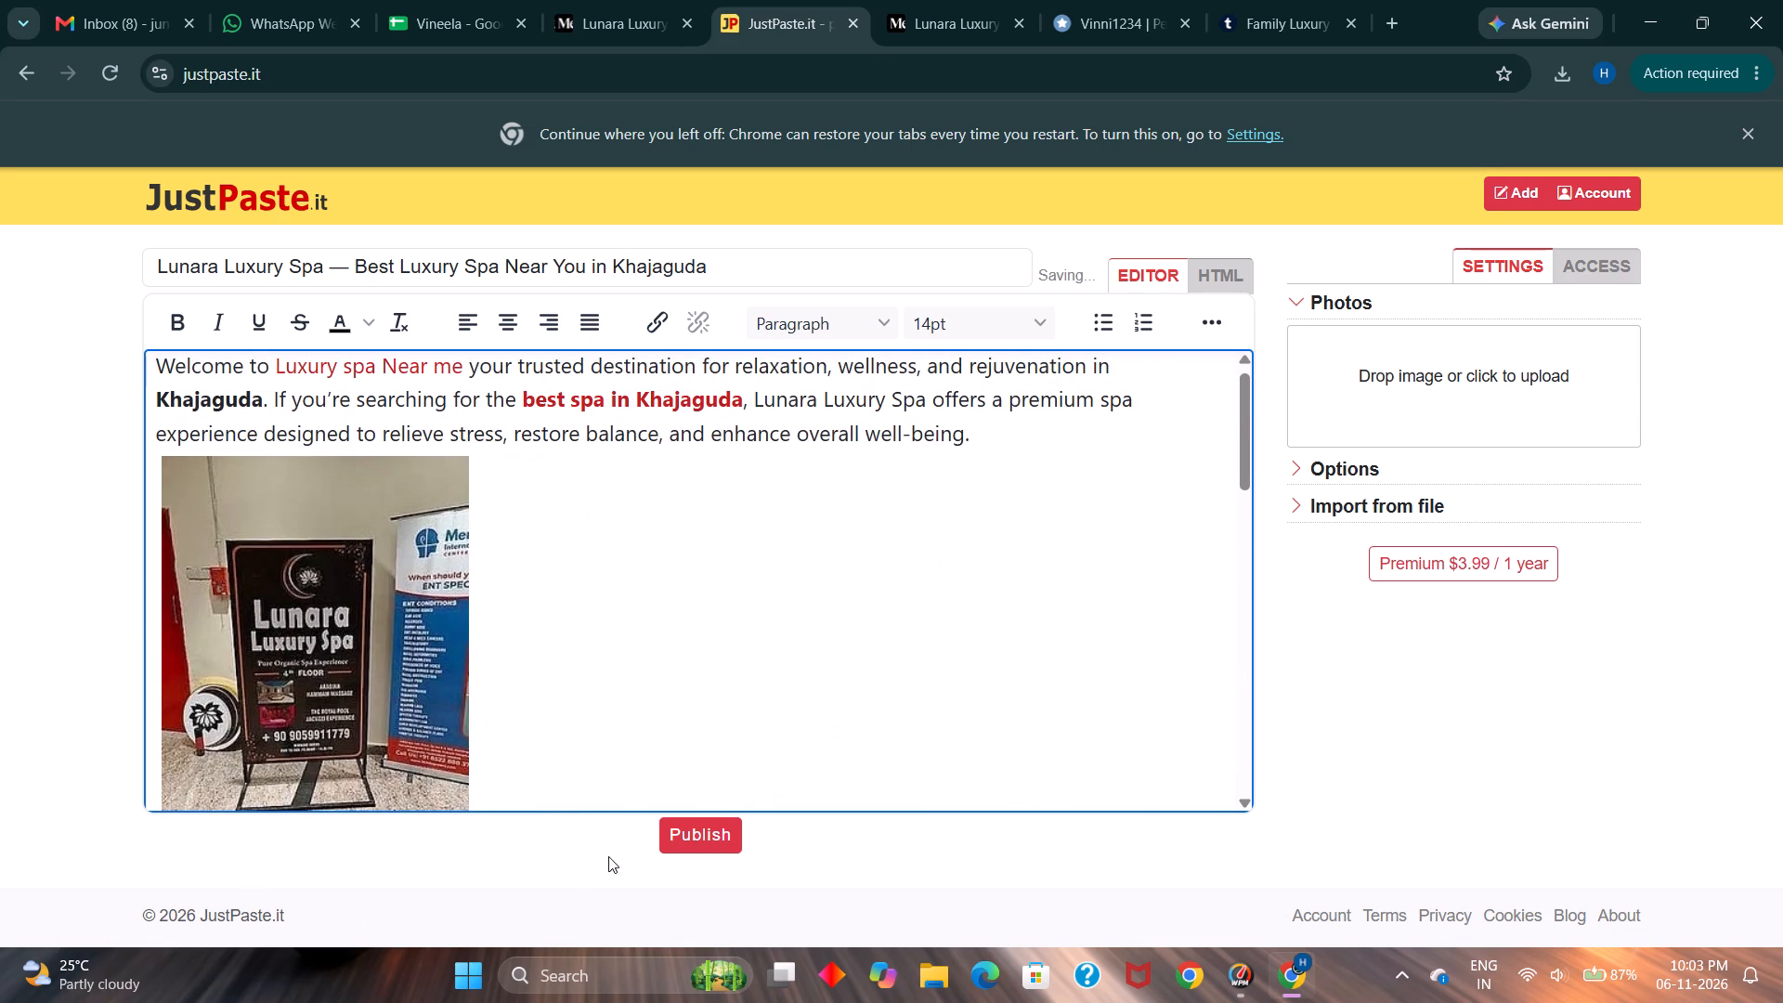
Publish the JustPaste.it article, completing the anti-robot test by selecting all the teddy bear images.
{"action": "left_click", "coordinate": [701, 832]}
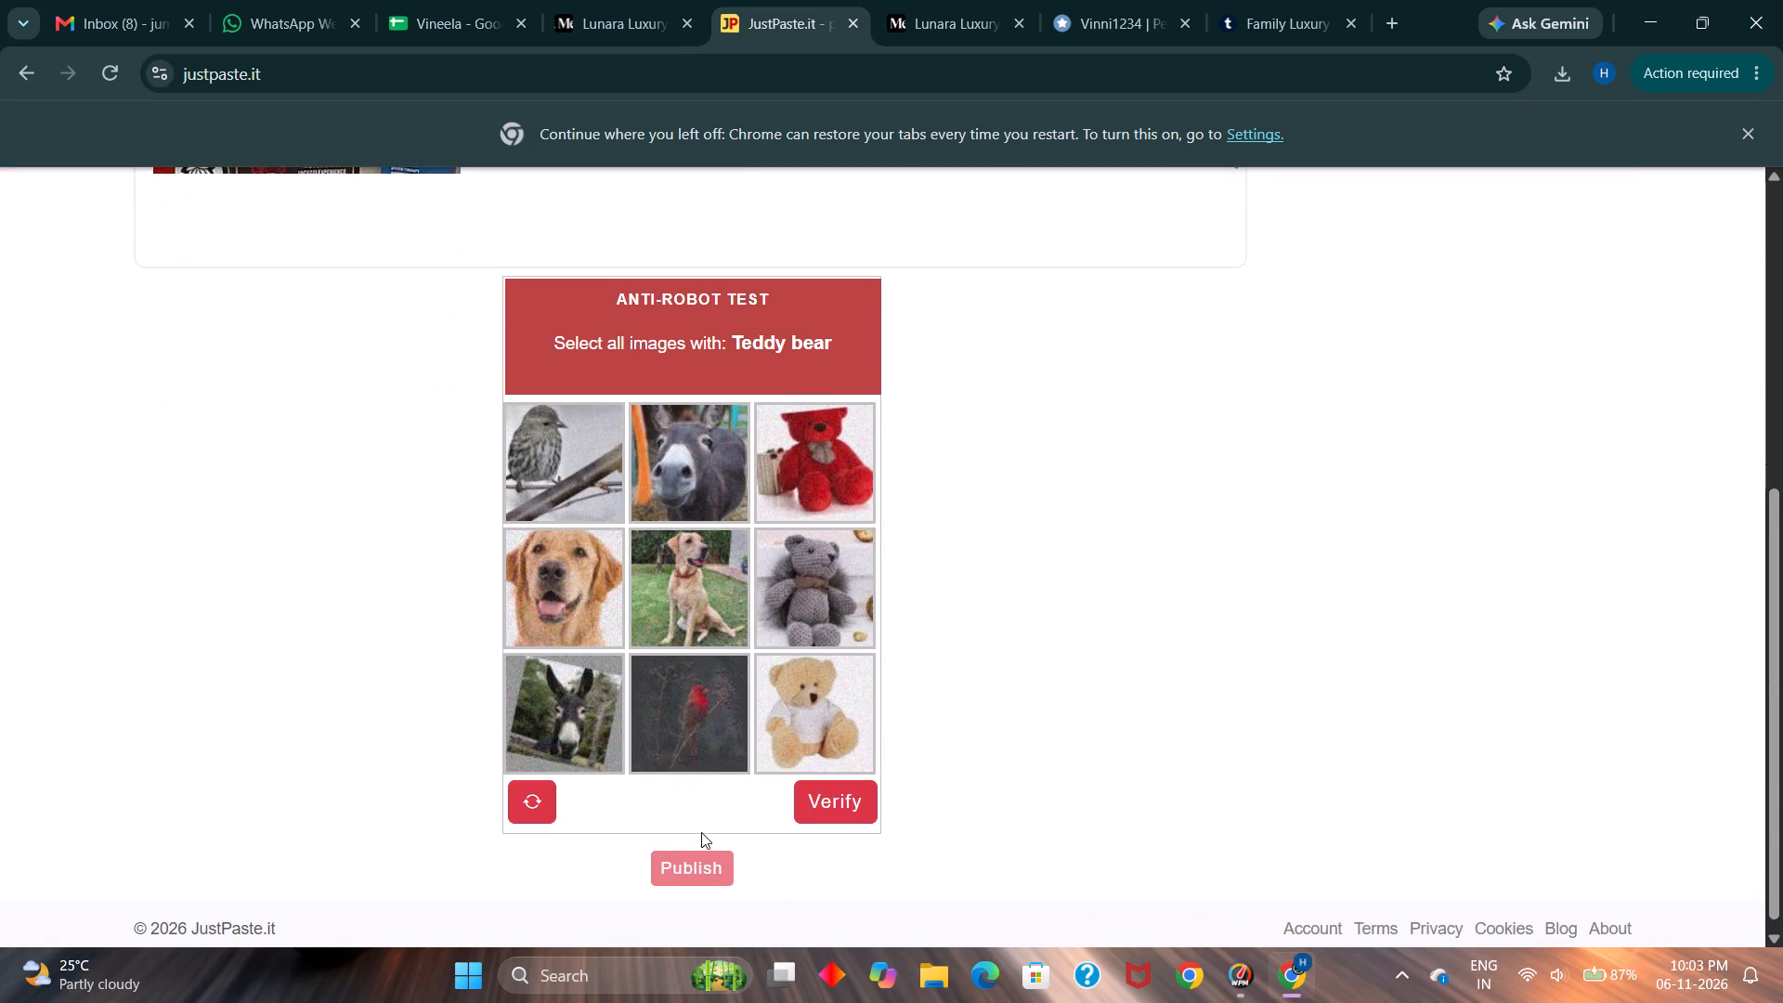
{"action": "left_click", "coordinate": [809, 478]}
{"action": "left_click", "coordinate": [805, 575]}
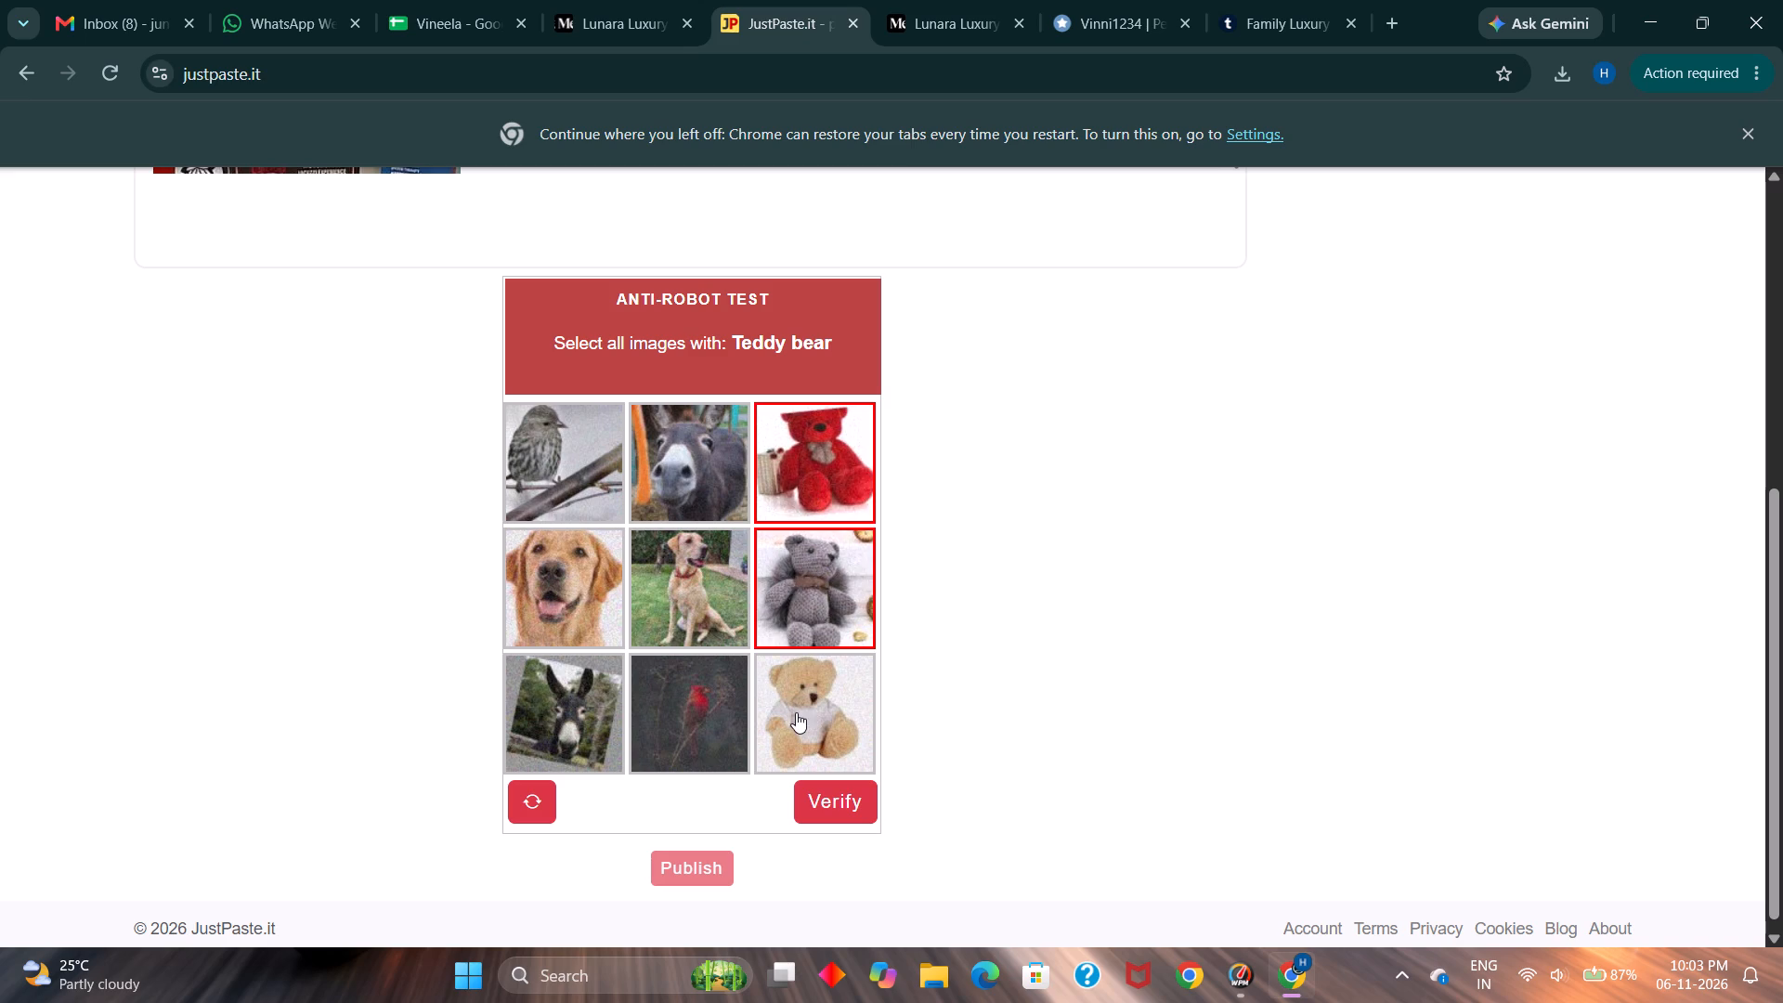
{"action": "left_click", "coordinate": [801, 702]}
{"action": "left_click", "coordinate": [831, 800]}
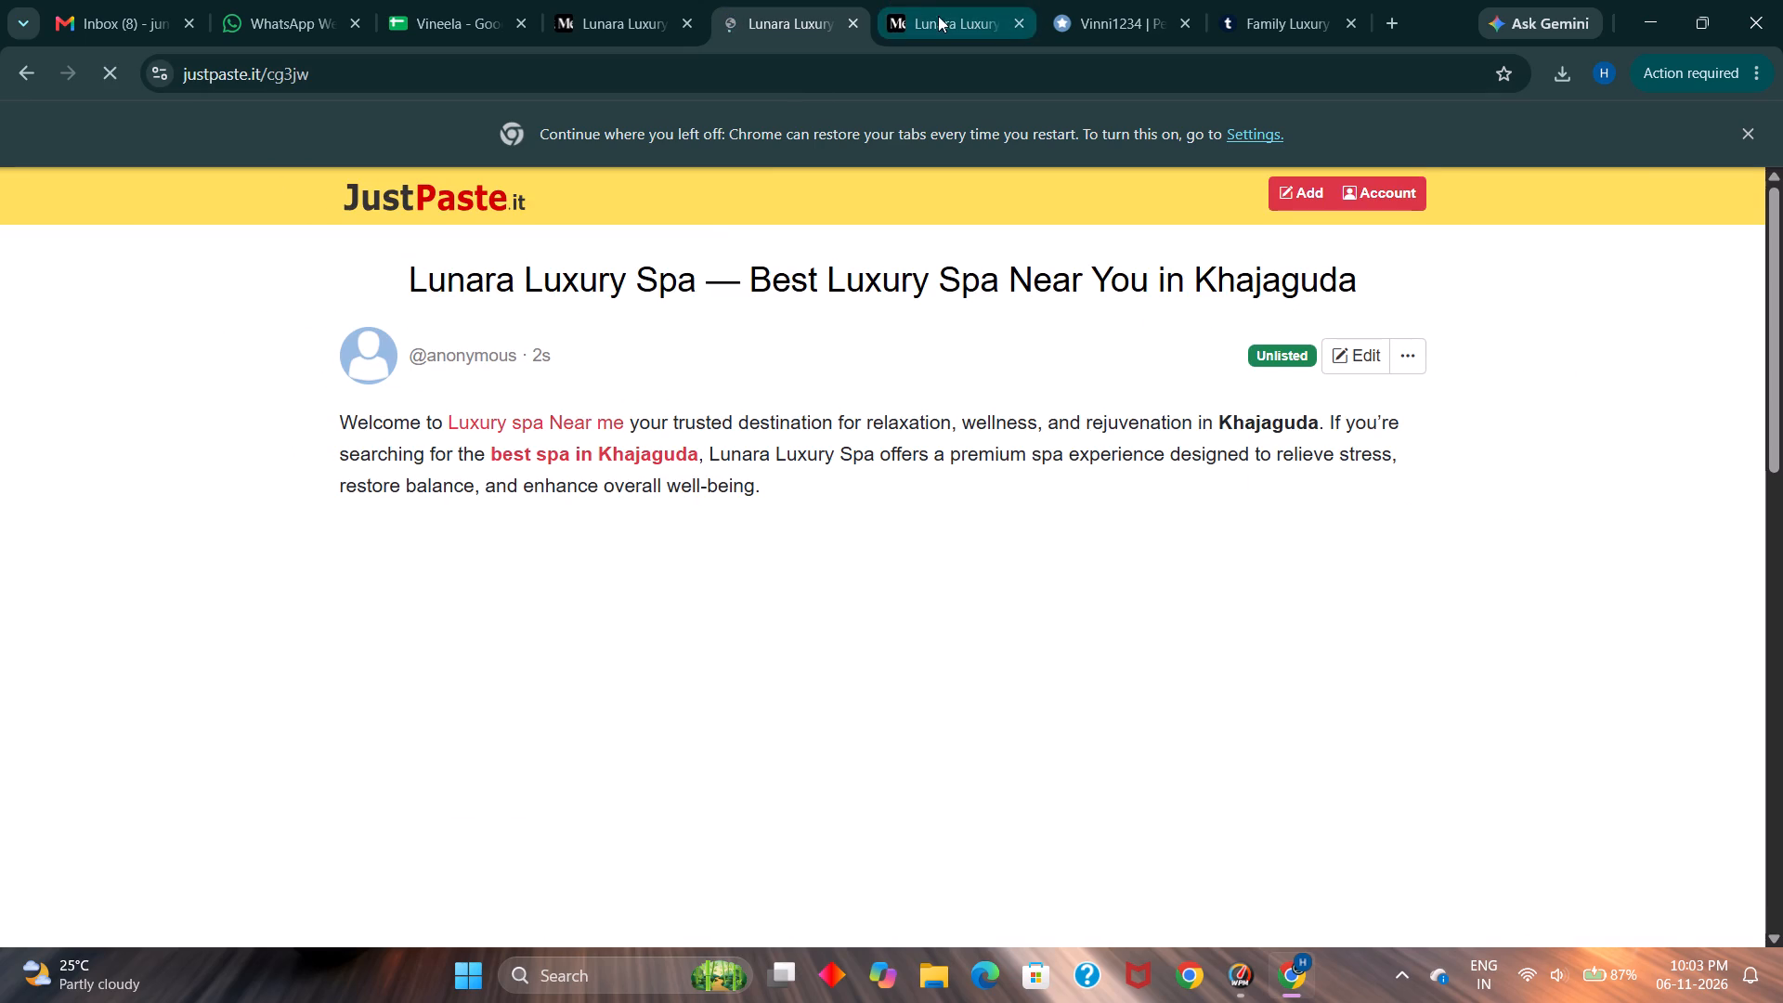
{"action": "left_click", "coordinate": [1097, 18]}
{"action": "left_click", "coordinate": [712, 501]}
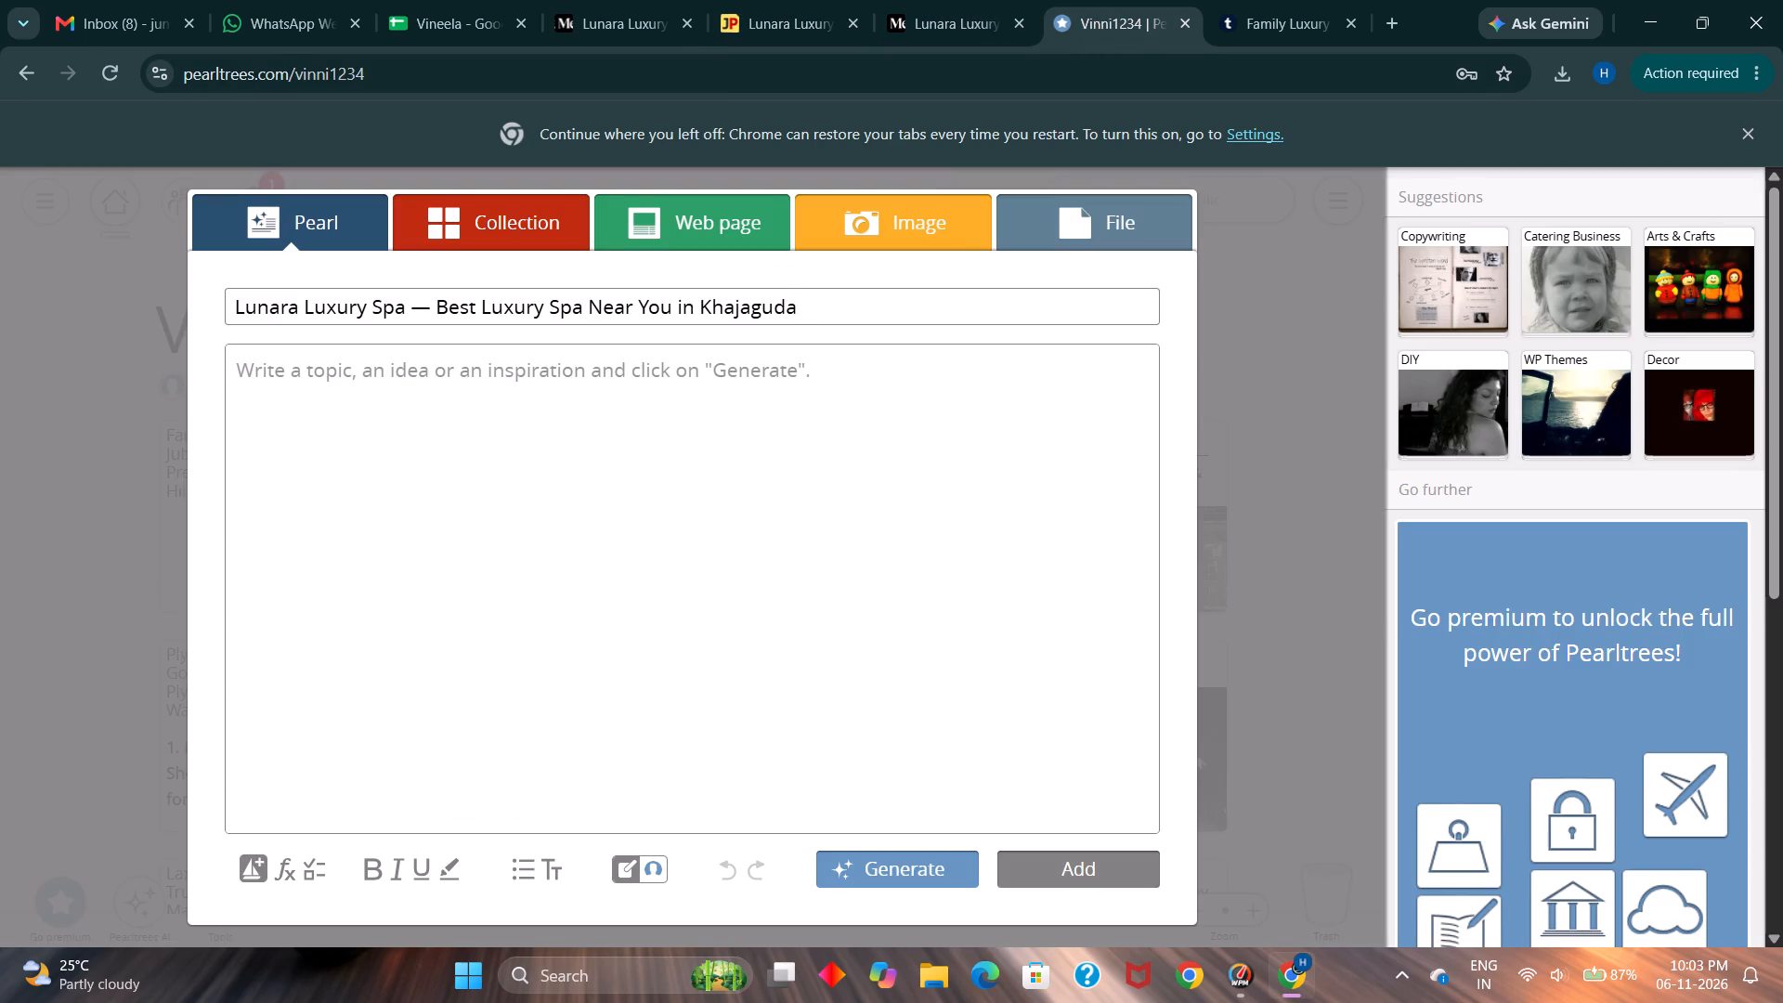
{"action": "key", "text": "ctrl+v"}
{"action": "scroll", "coordinate": [712, 501], "scroll_direction": "up", "scroll_amount": 1}
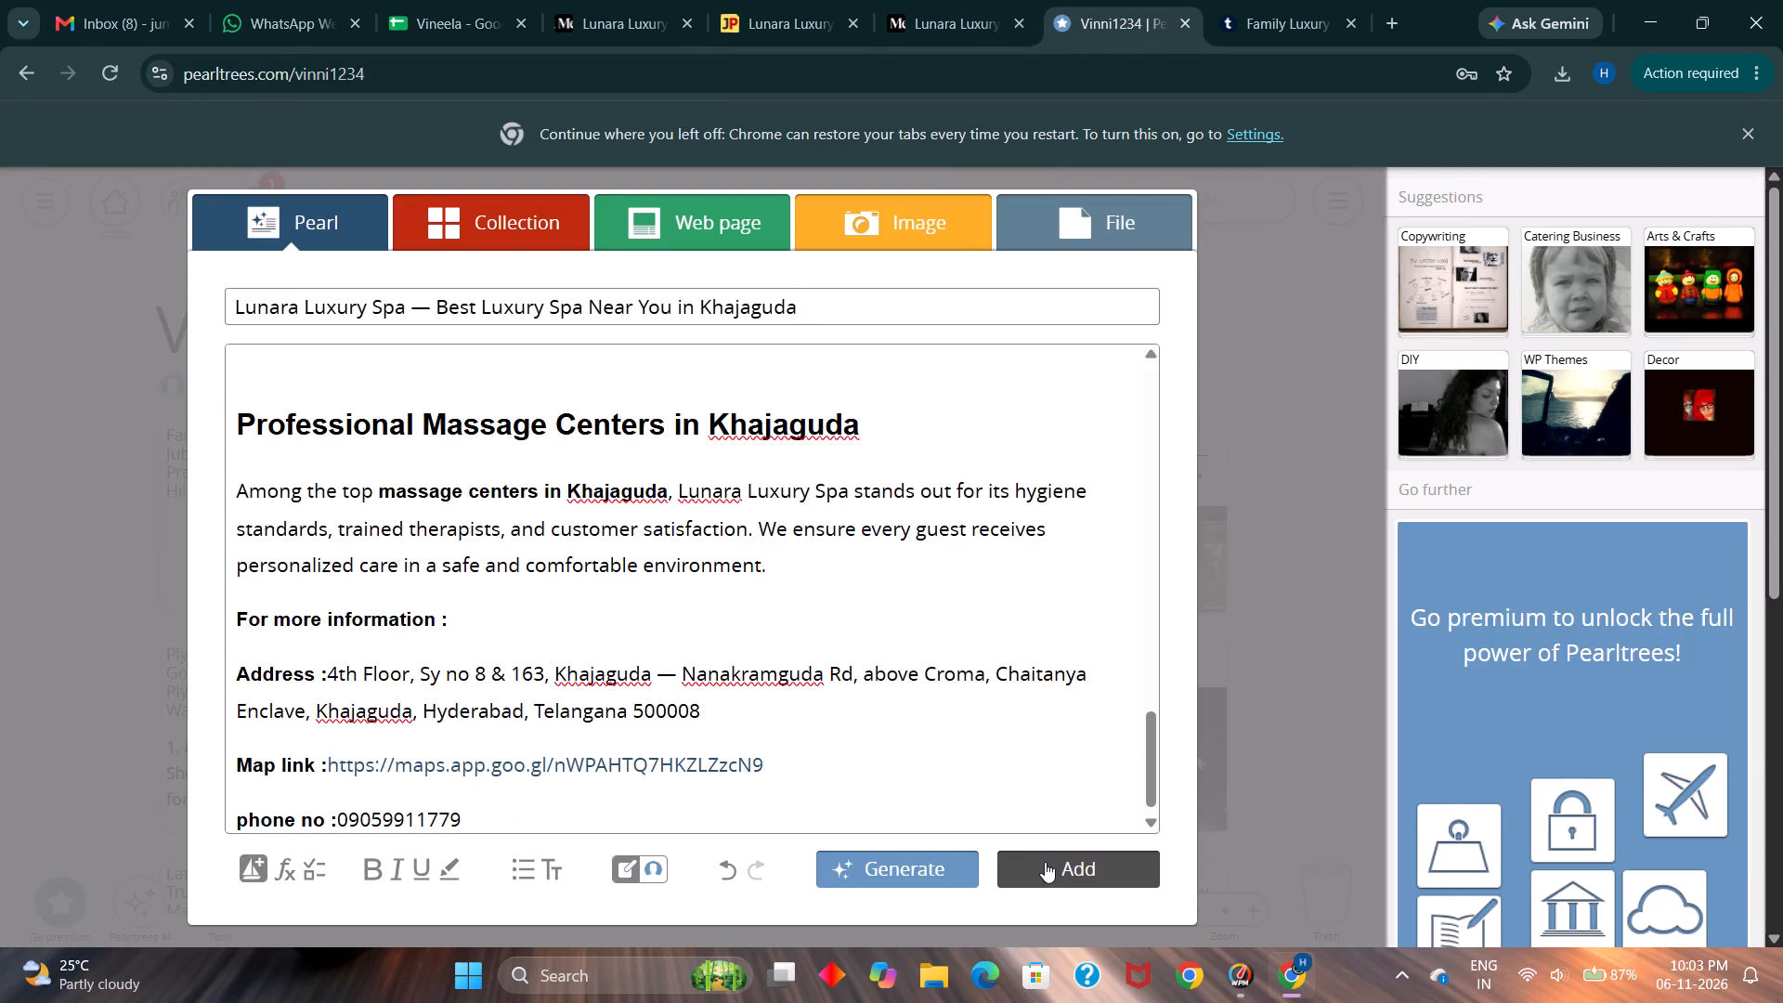
{"action": "left_click", "coordinate": [1064, 859]}
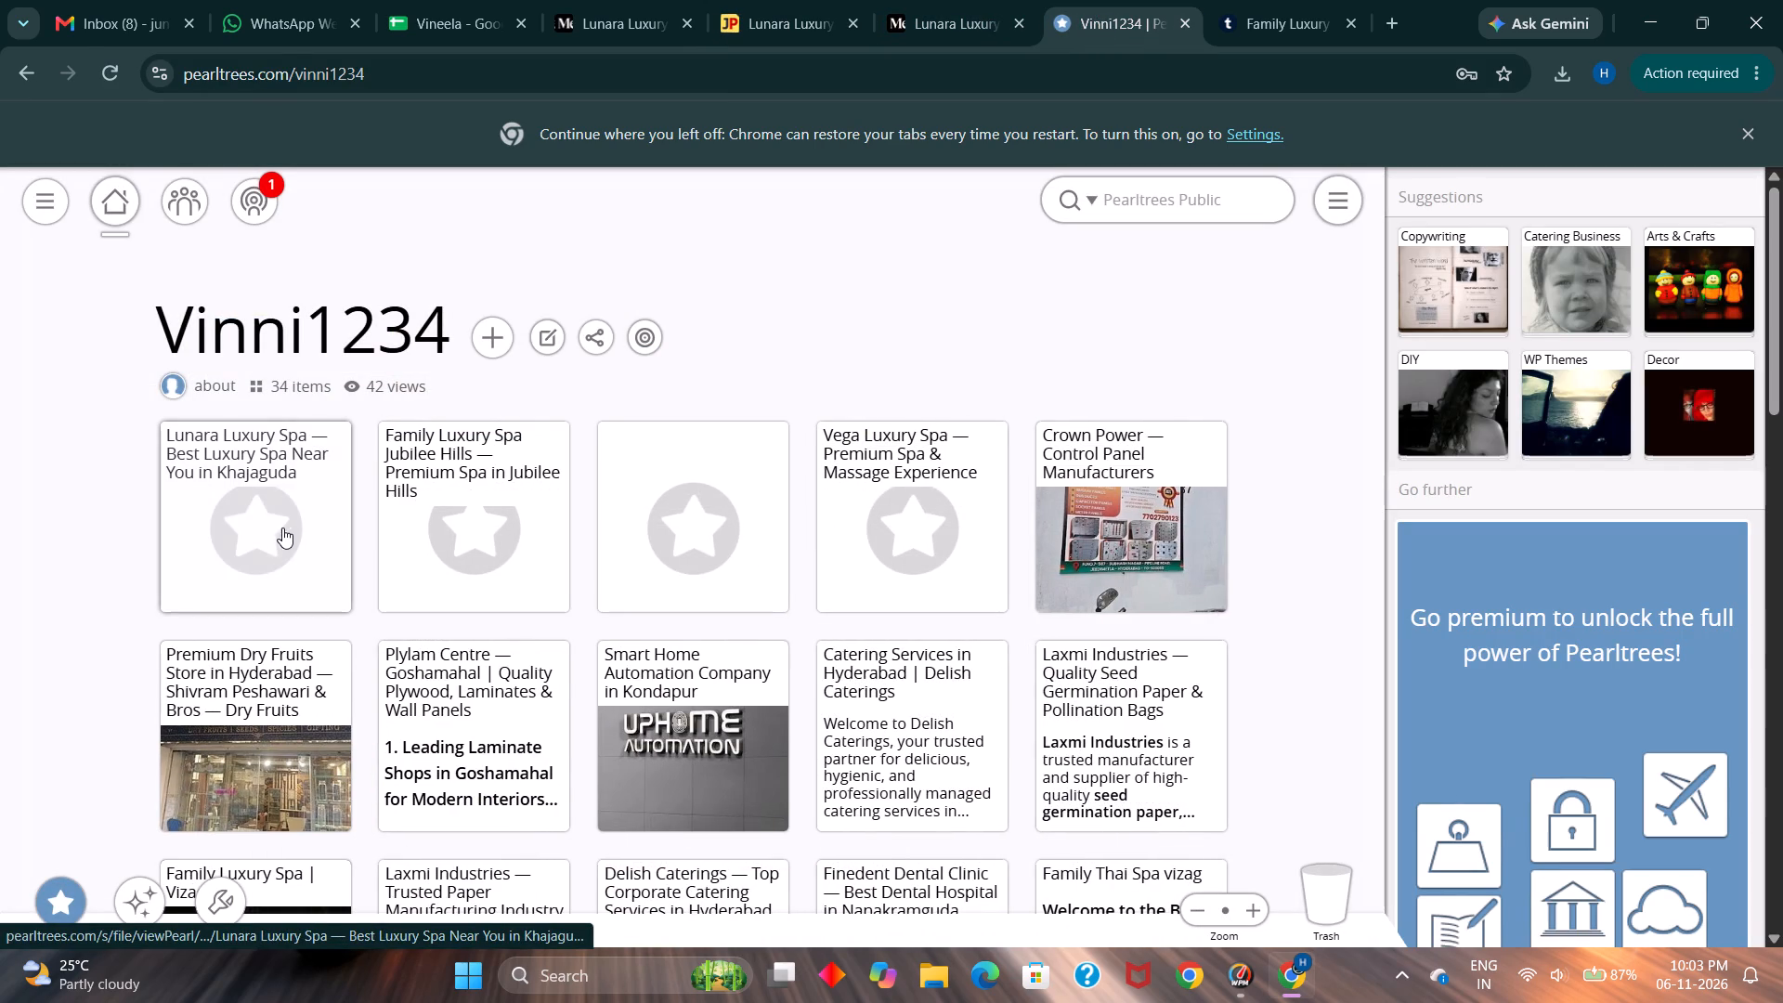
{"action": "left_click", "coordinate": [271, 529]}
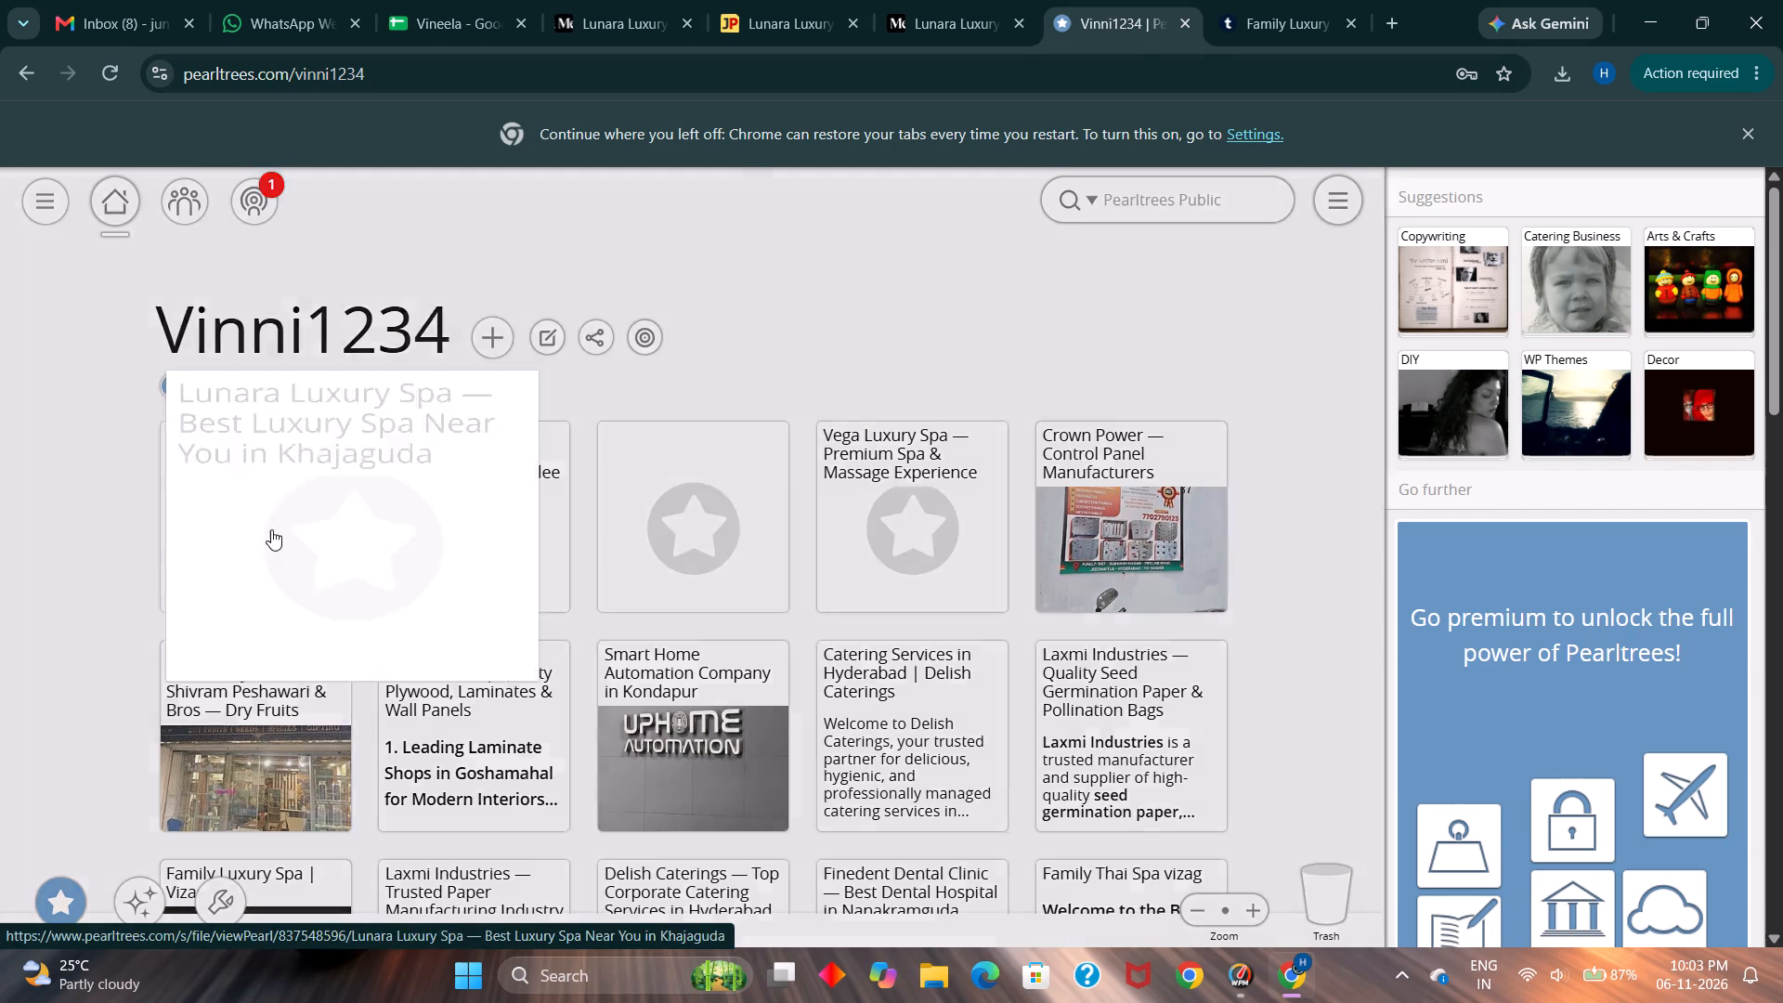
Paste the article body into the Tumblr post and remove the empty line above "For more information".
{"action": "left_click", "coordinate": [1262, 29]}
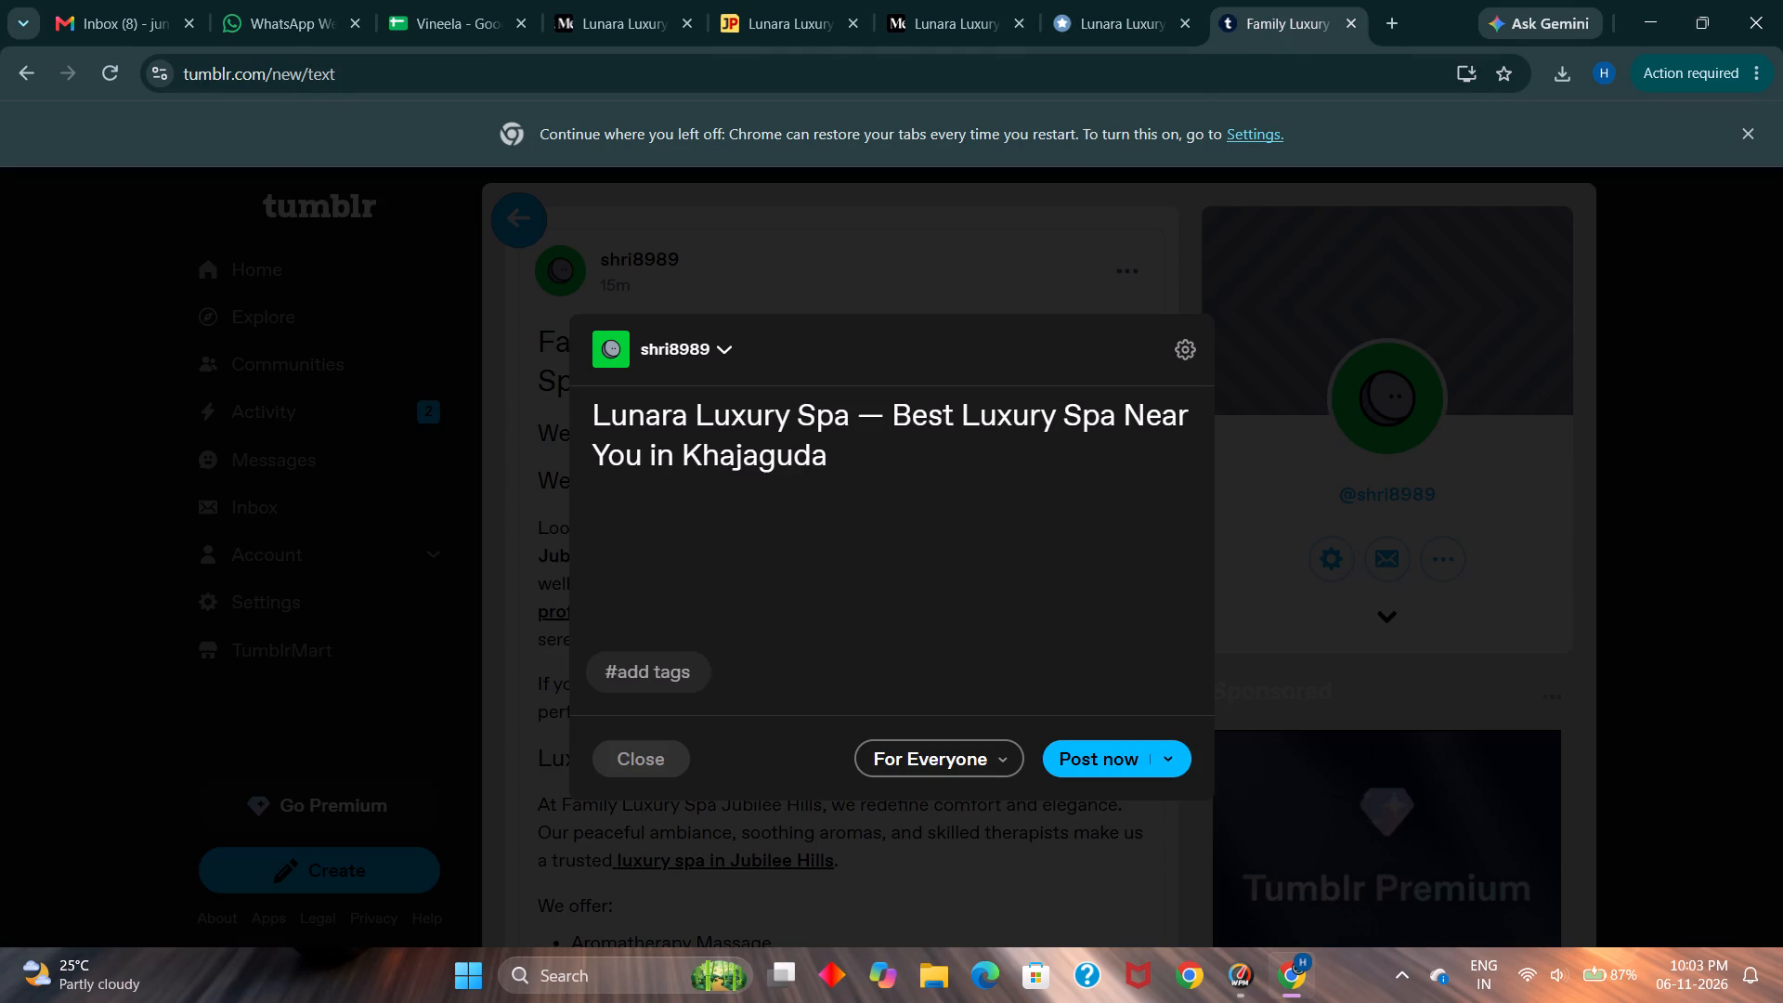
{"action": "key", "text": "ctrl+v"}
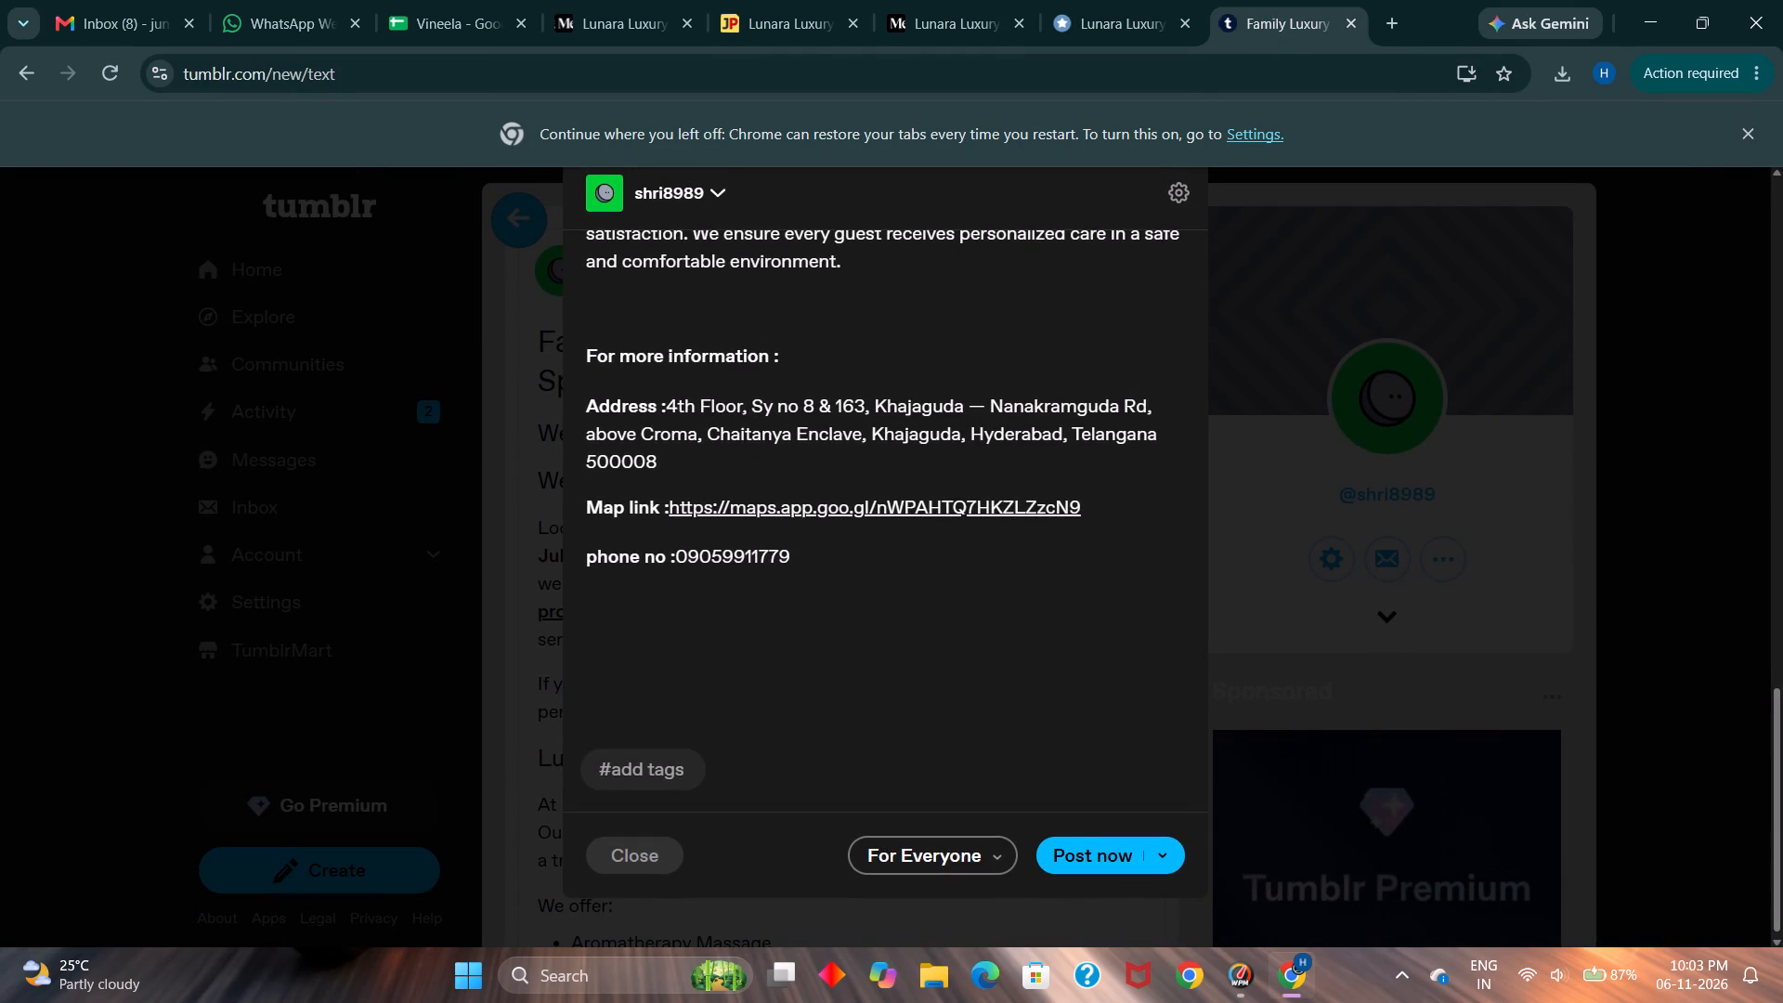
{"action": "left_click", "coordinate": [582, 321]}
{"action": "key", "text": "BackSpace"}
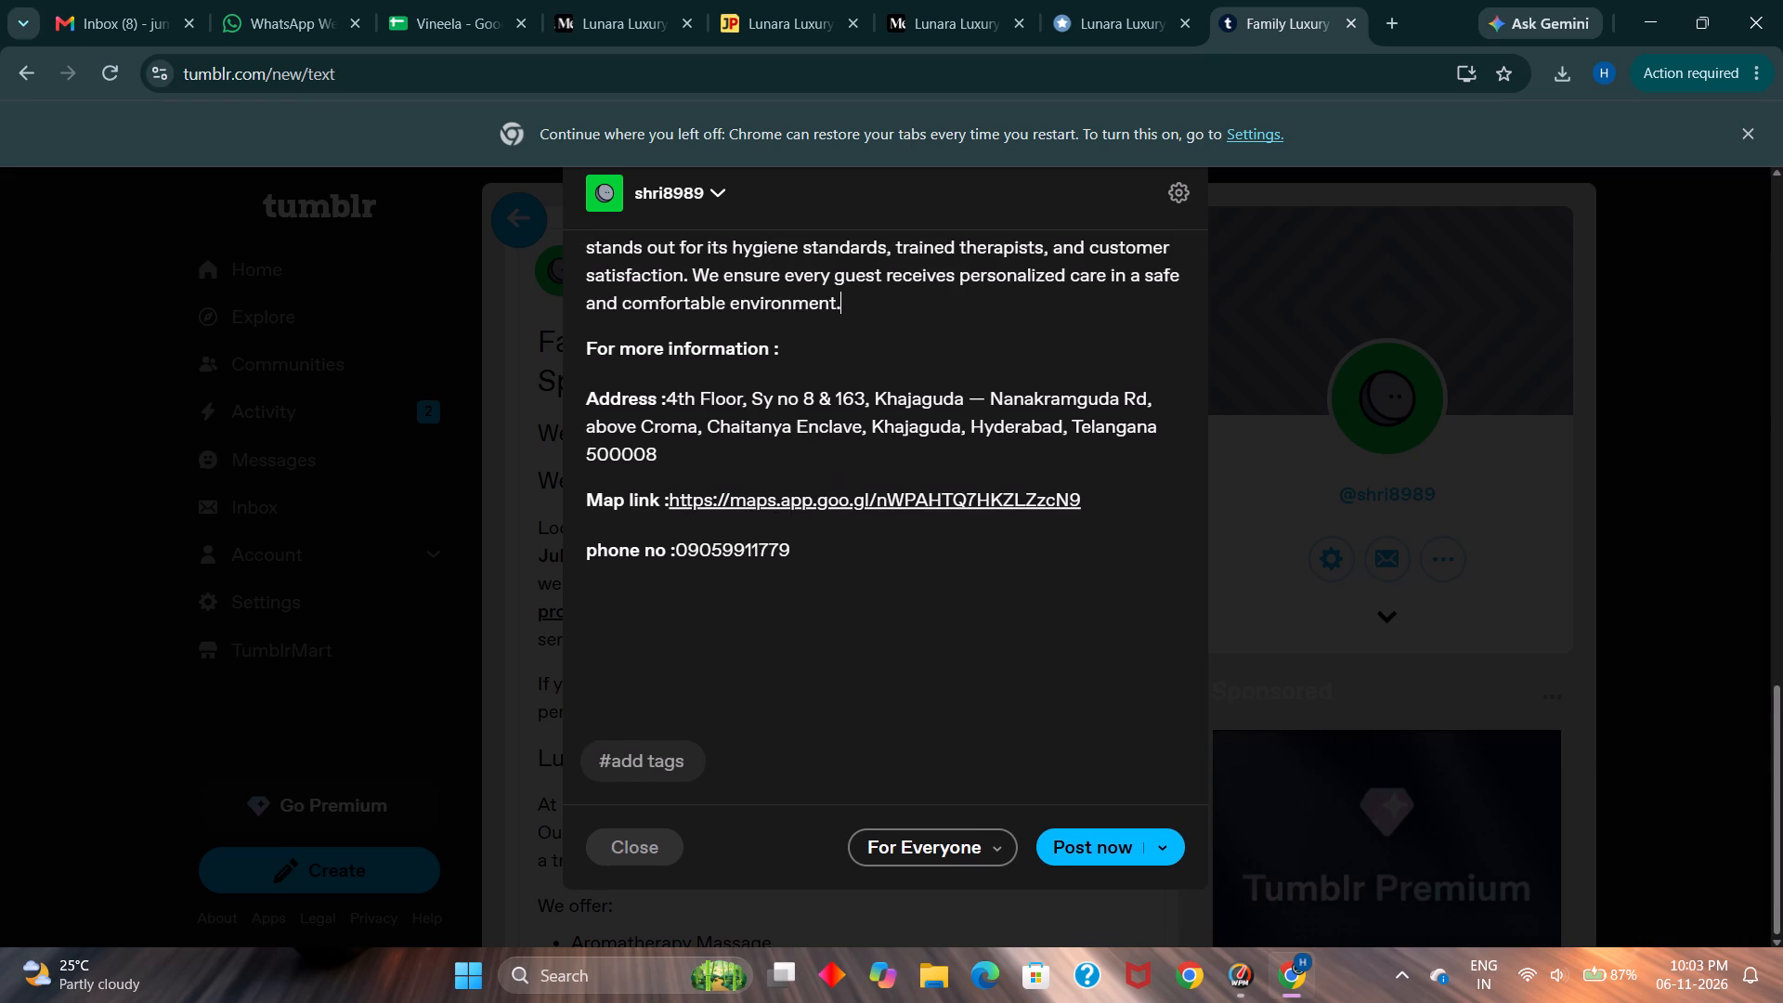
Remove the Lunara Luxury Spa signboard photo below the Tumblr post's title.
{"action": "key", "text": "Up"}
{"action": "key", "text": "Up"}
{"action": "key", "text": "Up"}
{"action": "key", "text": "Up"}
{"action": "key", "text": "Up"}
{"action": "key", "text": "Up"}
{"action": "key", "text": "Up"}
{"action": "key", "text": "Up"}
{"action": "key", "text": "Up"}
{"action": "key", "text": "Up"}
{"action": "key", "text": "Up"}
{"action": "key", "text": "Up"}
{"action": "key", "text": "Up"}
{"action": "key", "text": "Up"}
{"action": "key", "text": "Up"}
{"action": "key", "text": "Up"}
{"action": "key", "text": "Up"}
{"action": "key", "text": "Up"}
{"action": "key", "text": "Up"}
{"action": "key", "text": "Up"}
{"action": "key", "text": "Up"}
{"action": "key", "text": "Up"}
{"action": "key", "text": "Up"}
{"action": "key", "text": "Up"}
{"action": "key", "text": "Up"}
{"action": "key", "text": "Up"}
{"action": "key", "text": "Up"}
{"action": "key", "text": "Up"}
{"action": "key", "text": "Up"}
{"action": "key", "text": "Up"}
{"action": "key", "text": "Up"}
{"action": "key", "text": "Up"}
{"action": "key", "text": "Up"}
{"action": "key", "text": "Up"}
{"action": "key", "text": "Up"}
{"action": "key", "text": "Up"}
{"action": "key", "text": "Up"}
{"action": "key", "text": "Up"}
{"action": "key", "text": "Up"}
{"action": "key", "text": "Up"}
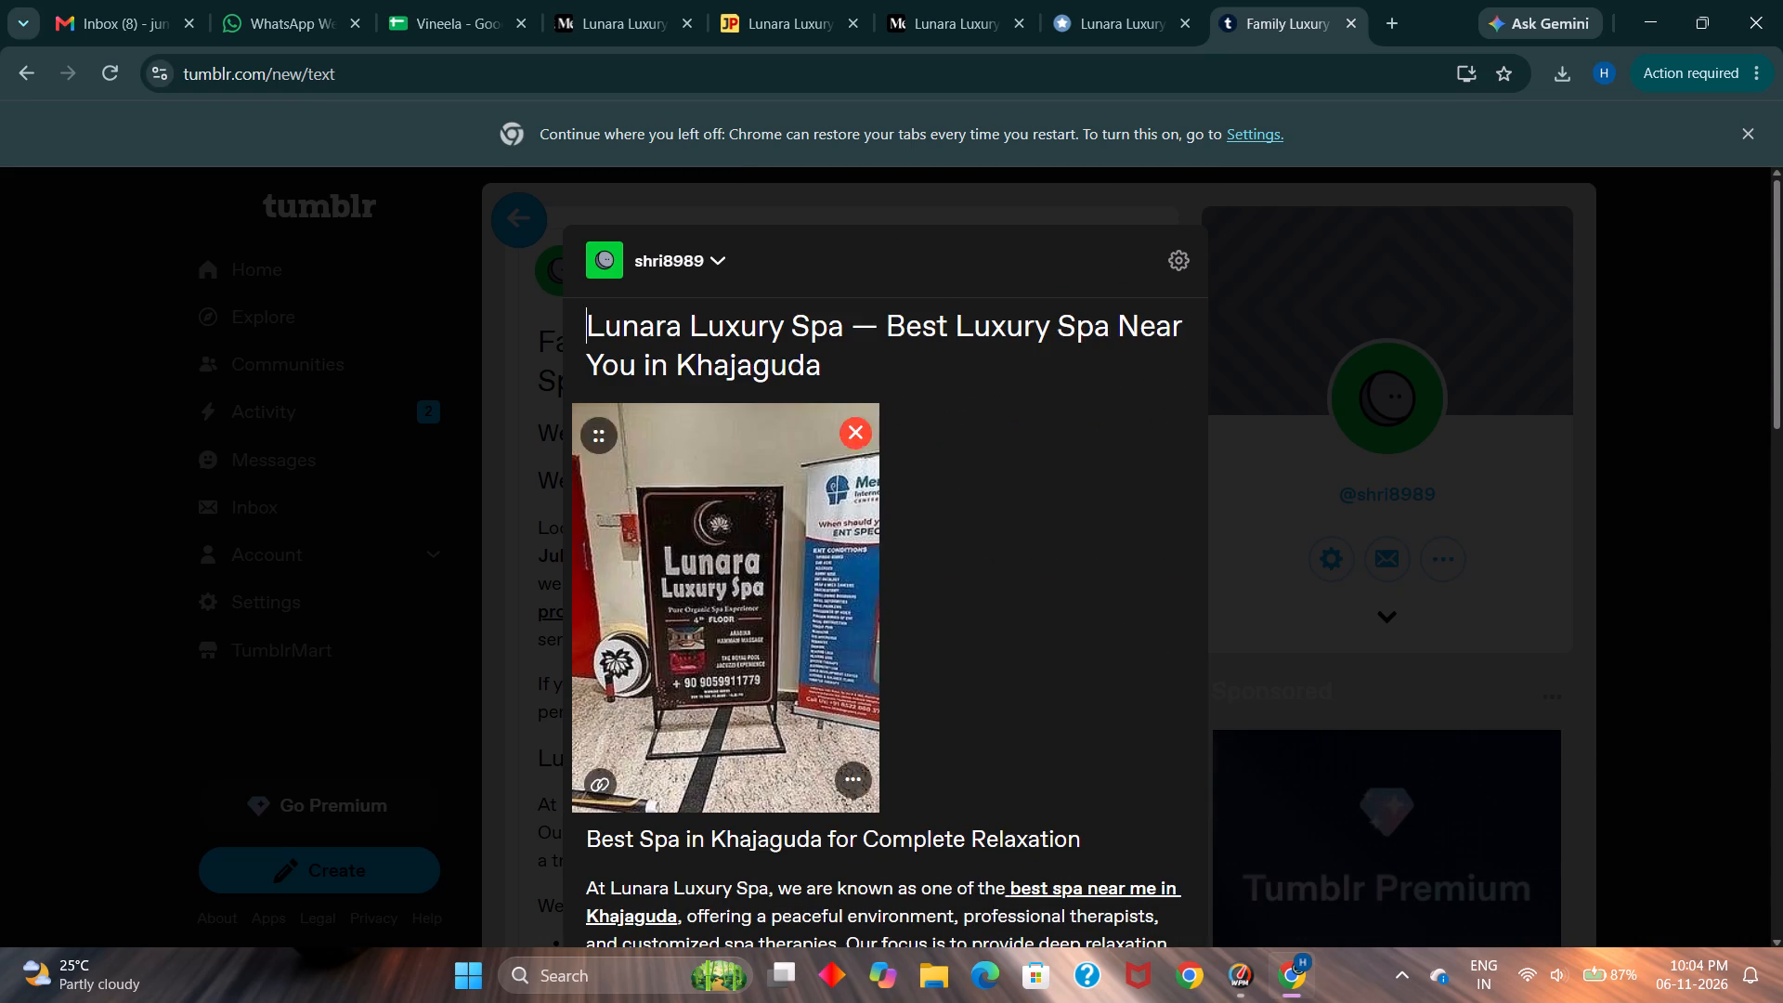
{"action": "left_click", "coordinate": [858, 434]}
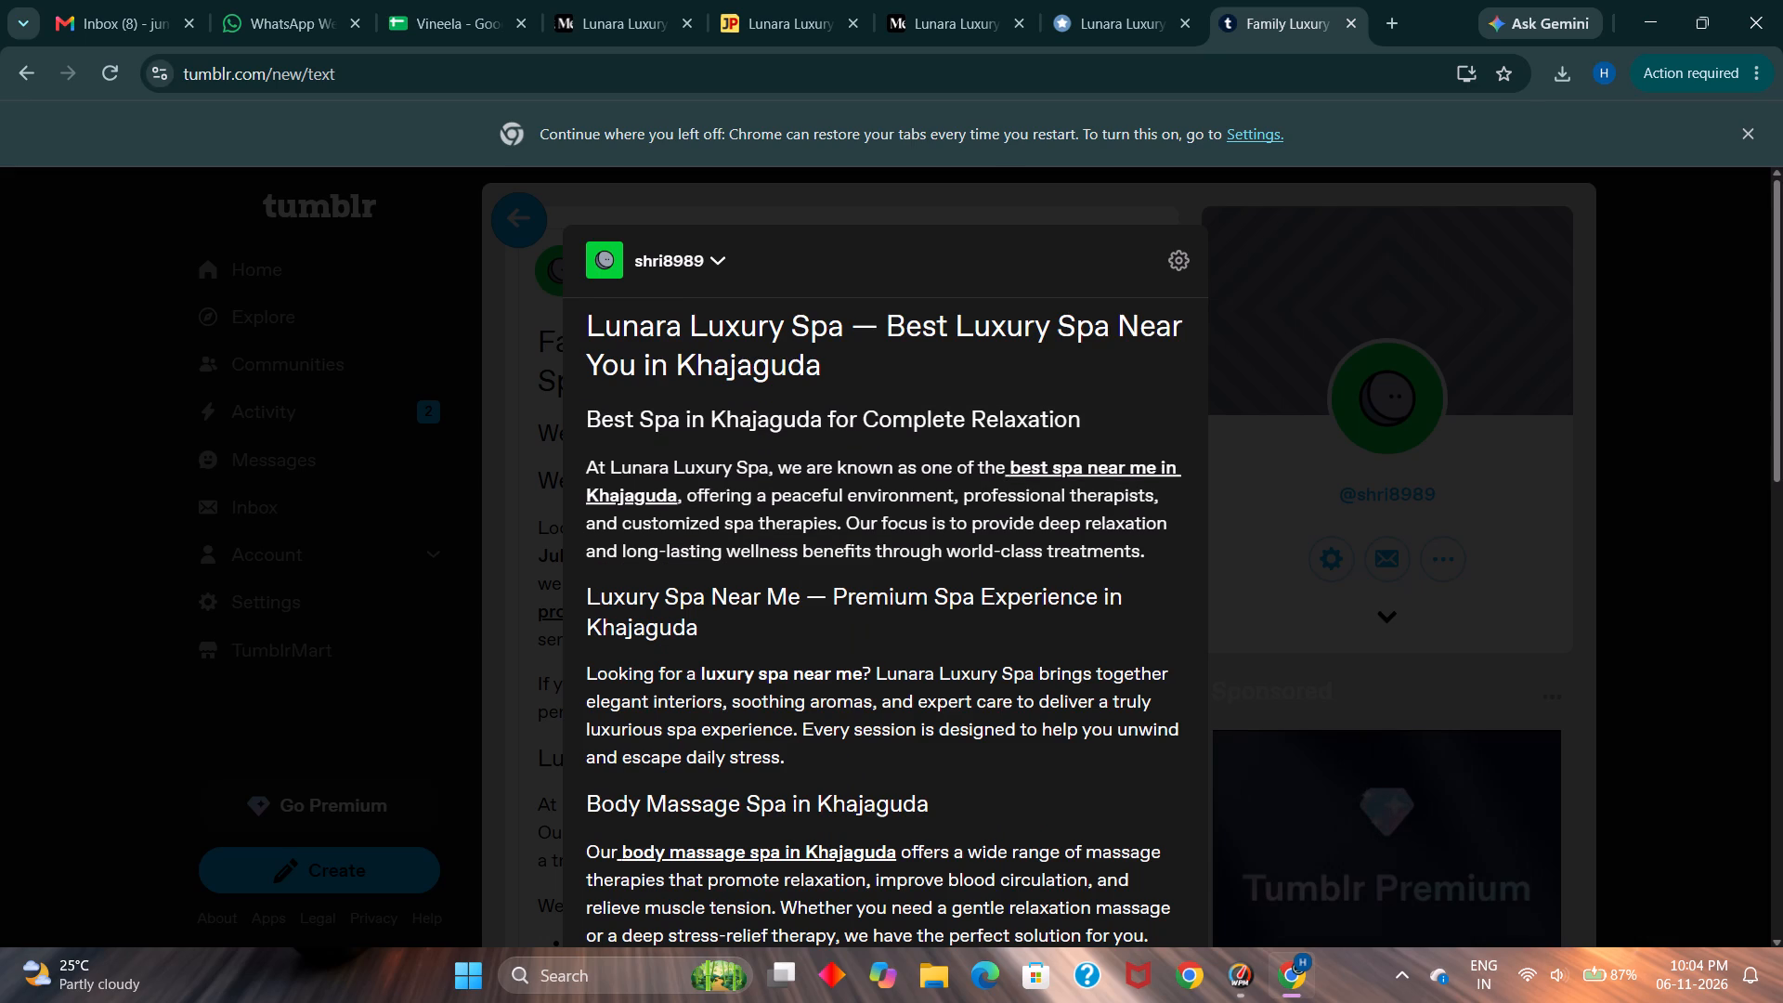
Check the Tumblr post down to its contact details and publish it for everyone.
{"action": "key", "text": "Down"}
{"action": "key", "text": "Down"}
{"action": "key", "text": "Down"}
{"action": "key", "text": "Down"}
{"action": "key", "text": "Down"}
{"action": "key", "text": "Down"}
{"action": "key", "text": "Down"}
{"action": "key", "text": "Down"}
{"action": "key", "text": "Down"}
{"action": "key", "text": "Down"}
{"action": "key", "text": "Down"}
{"action": "key", "text": "Down"}
{"action": "key", "text": "Down"}
{"action": "key", "text": "Down"}
{"action": "key", "text": "Down"}
{"action": "key", "text": "Down"}
{"action": "key", "text": "Down"}
{"action": "key", "text": "Down"}
{"action": "key", "text": "Down"}
{"action": "key", "text": "Down"}
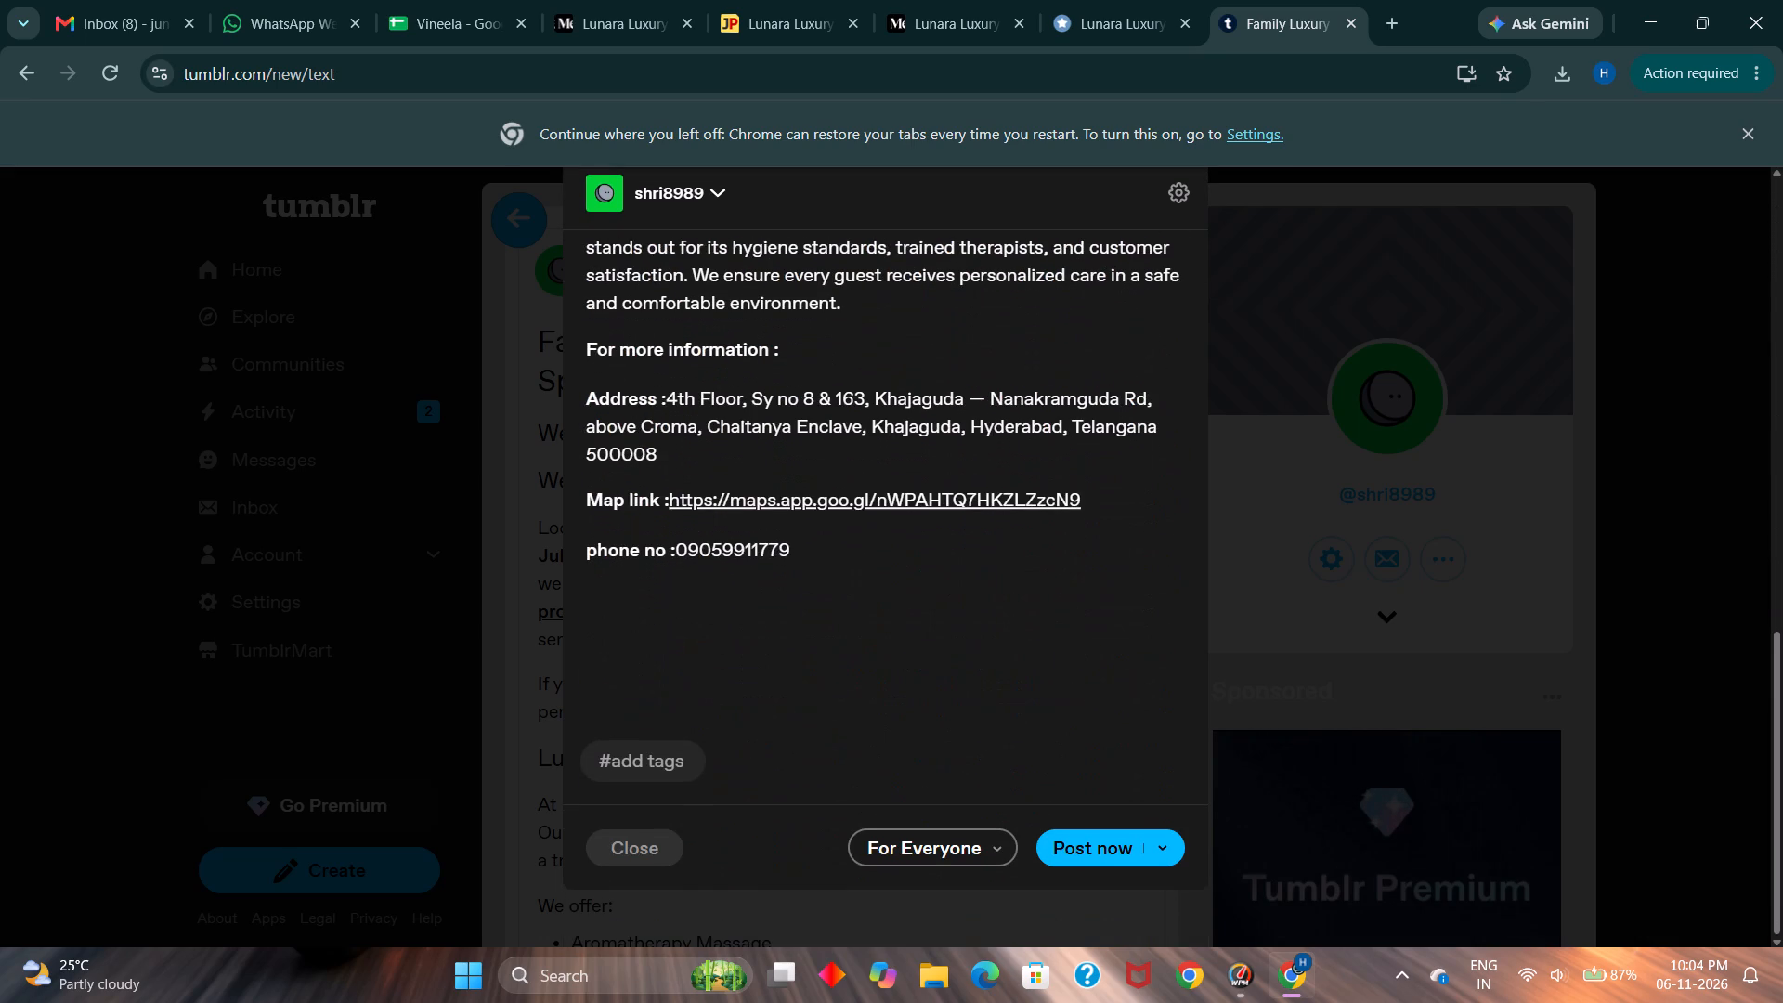
{"action": "left_click", "coordinate": [1087, 846]}
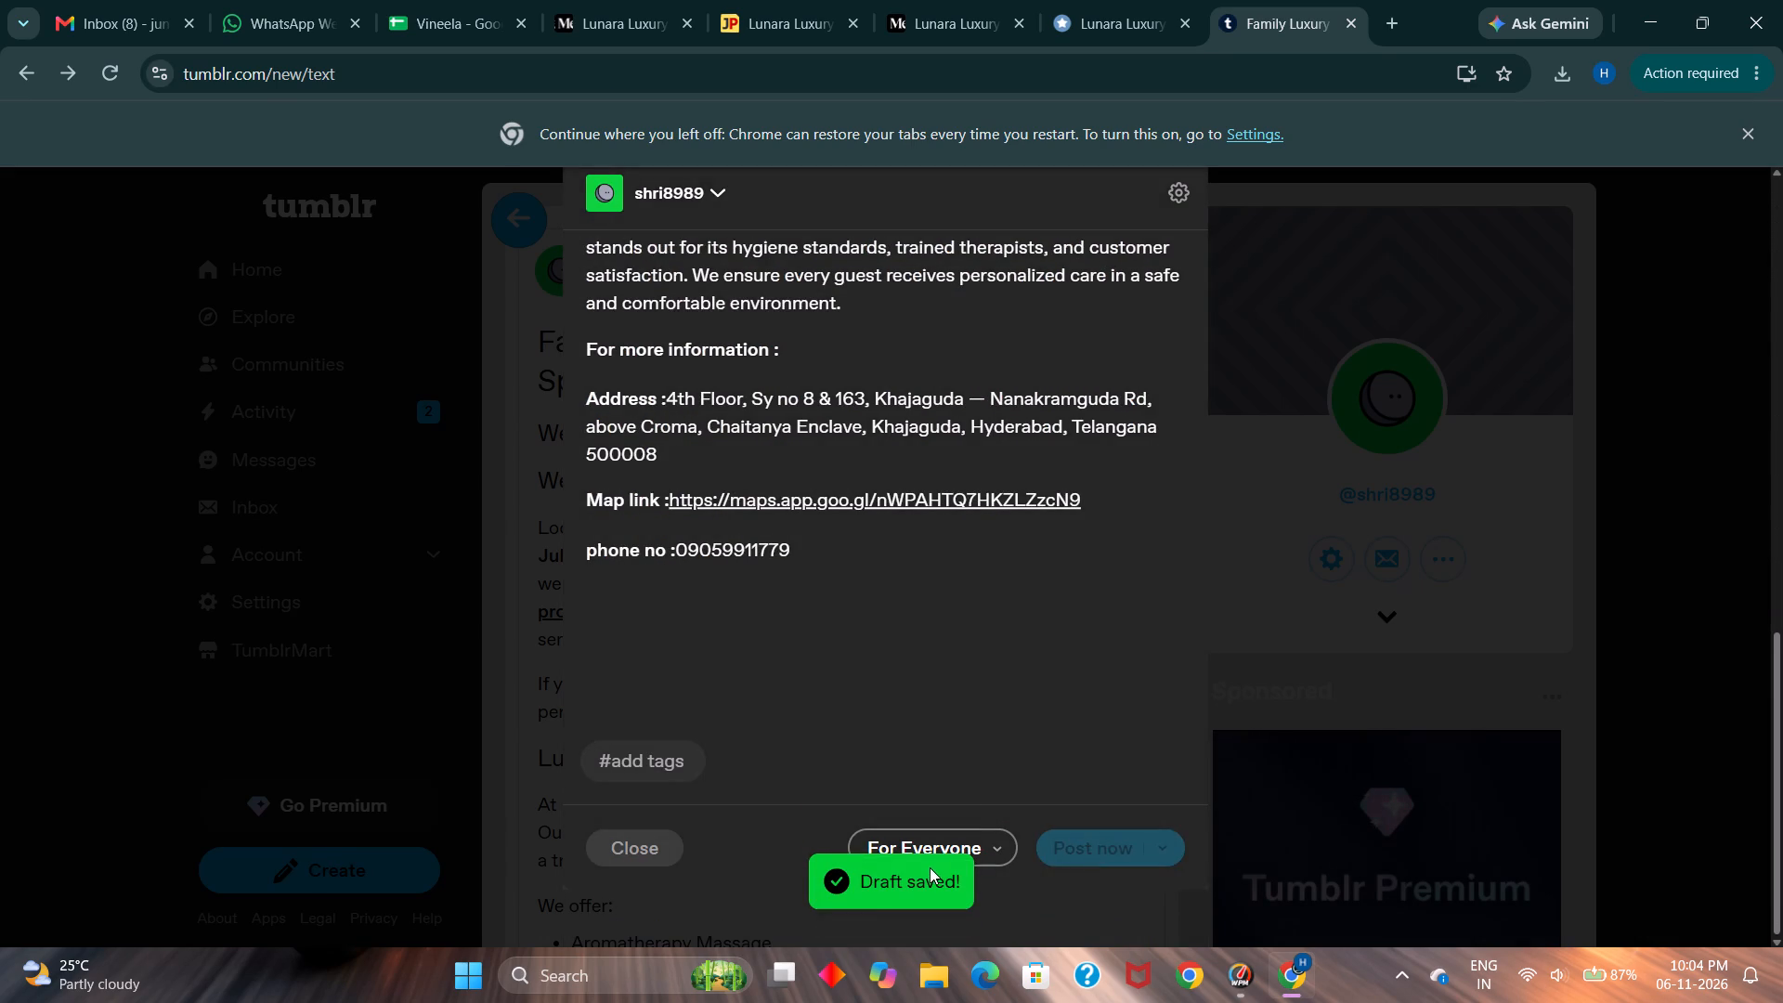
{"action": "left_click", "coordinate": [924, 885]}
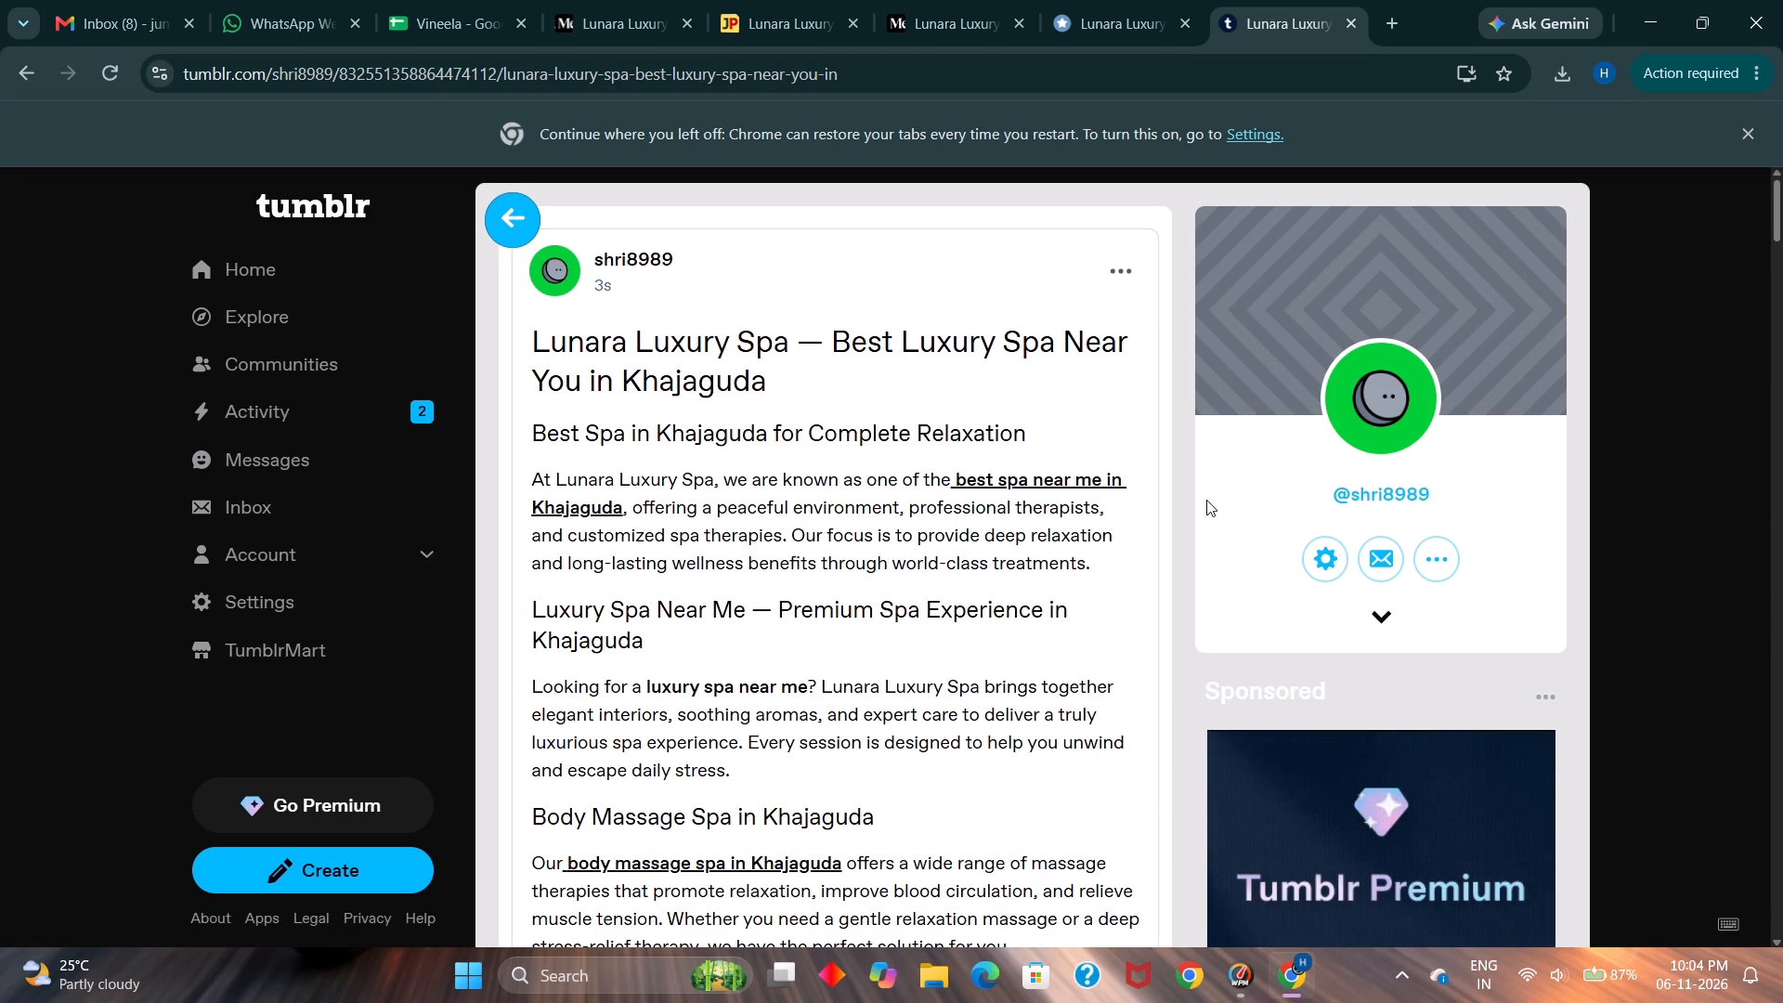
Copy the published Tumblr post's link and paste it into cell A10 of the Lunara sheet.
{"action": "left_click", "coordinate": [1122, 264]}
{"action": "scroll", "coordinate": [1122, 264], "scroll_direction": "up", "scroll_amount": 1}
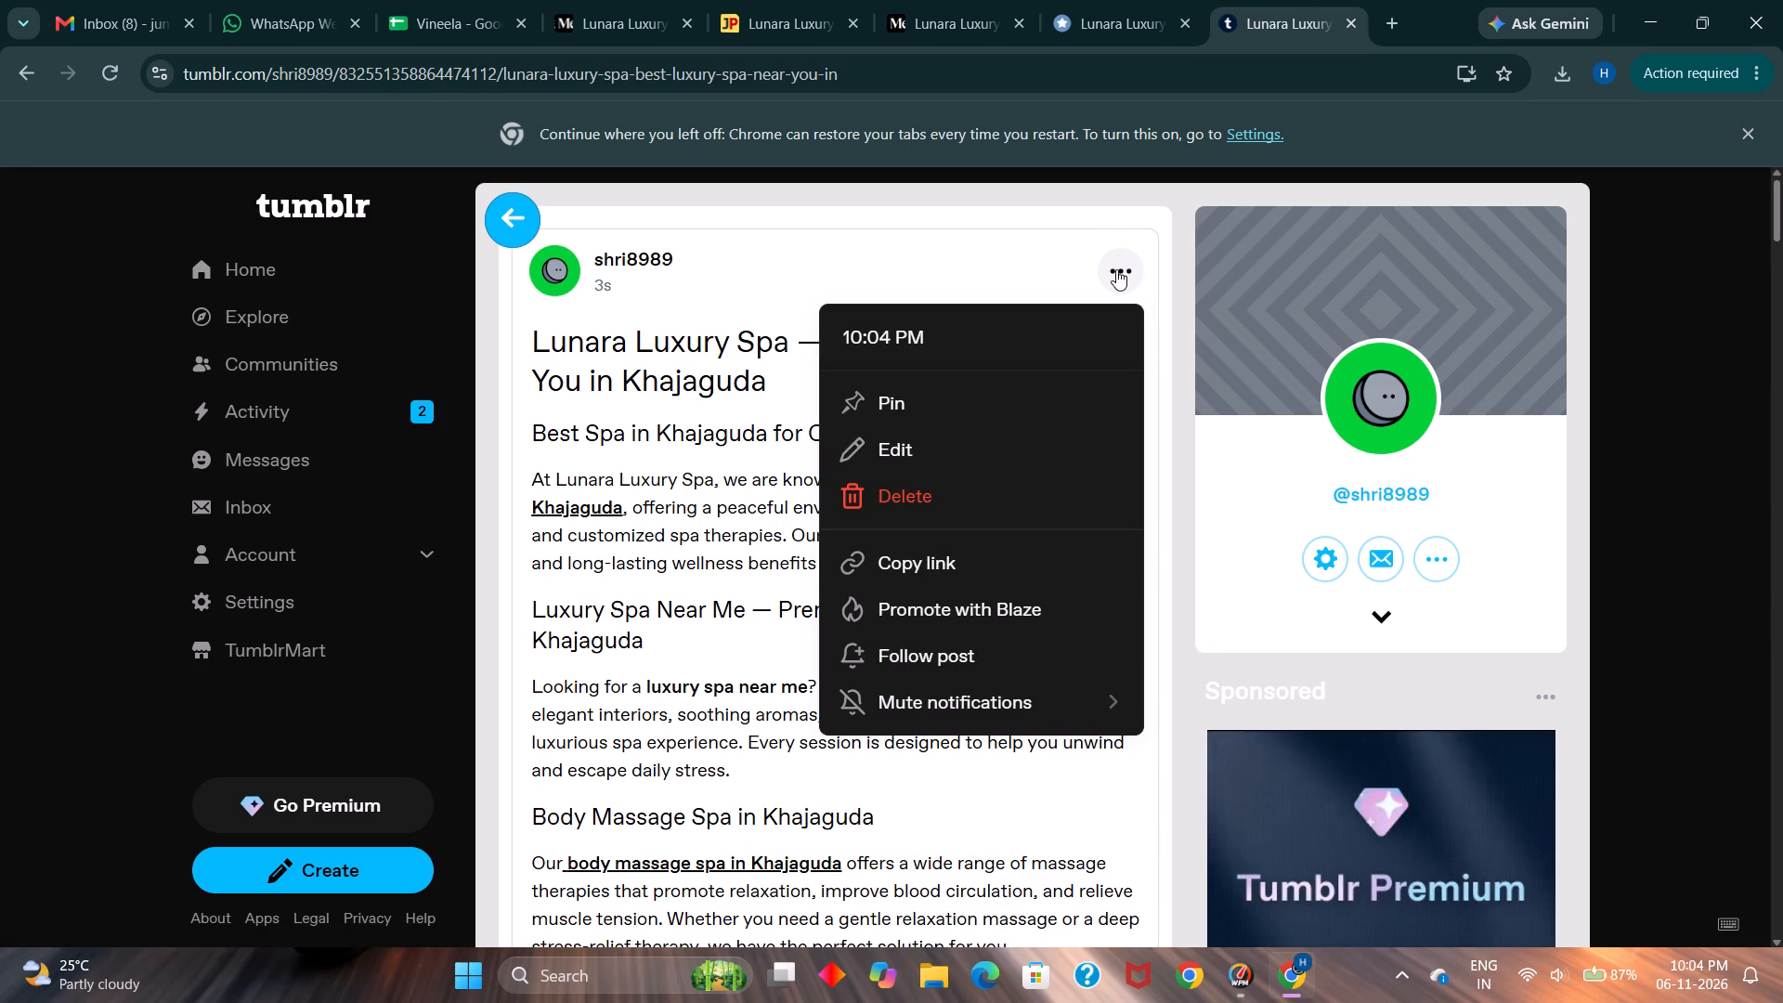
{"action": "scroll", "coordinate": [1116, 269], "scroll_direction": "up", "scroll_amount": 1}
{"action": "left_click", "coordinate": [918, 552]}
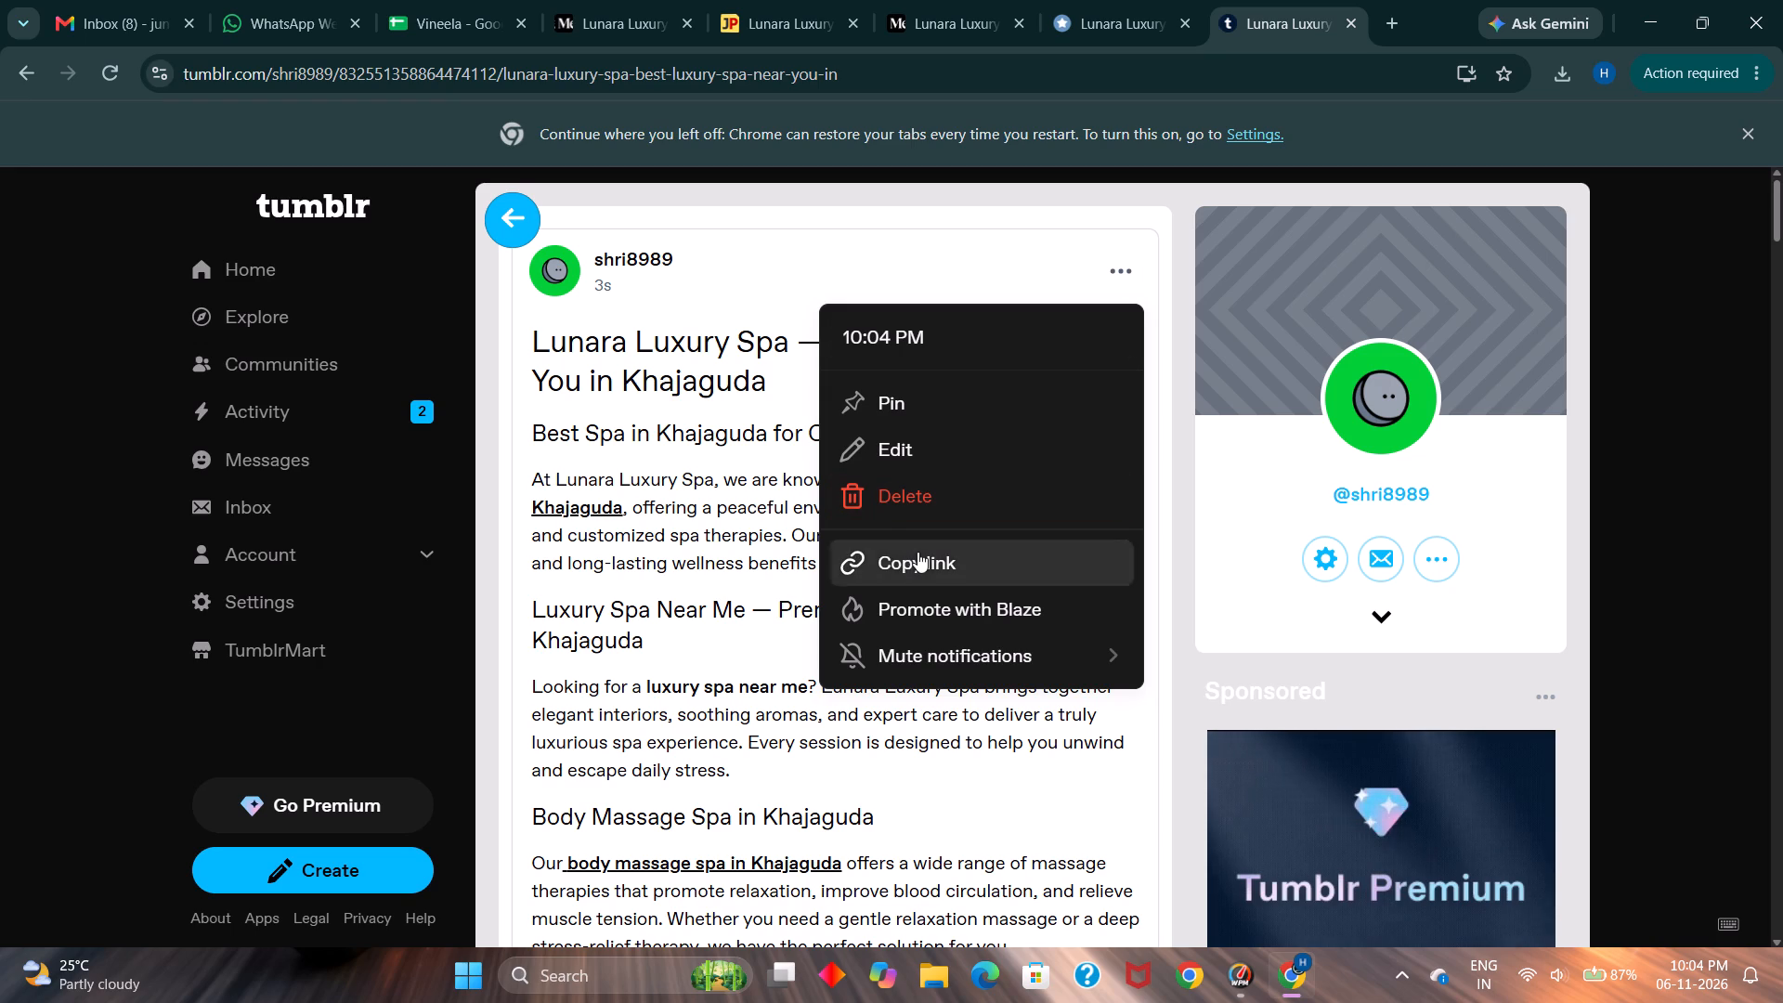
{"action": "left_click", "coordinate": [438, 7]}
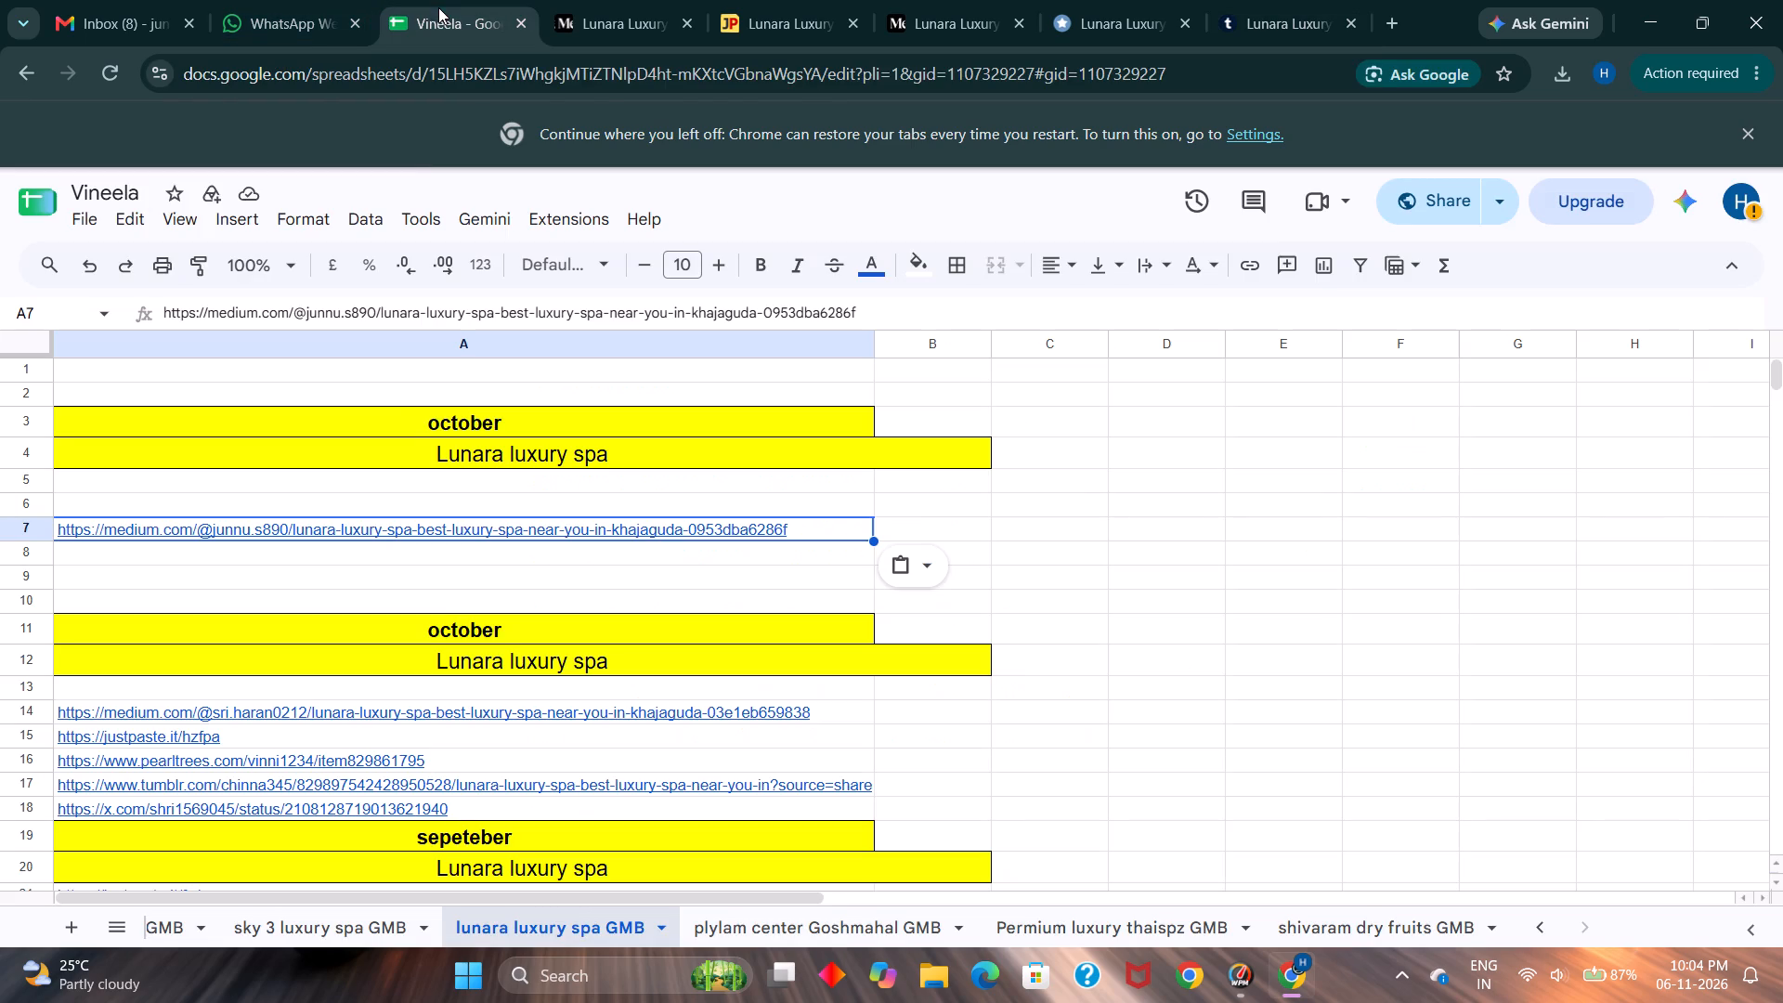
{"action": "left_click", "coordinate": [312, 598]}
{"action": "key", "text": "ctrl+v"}
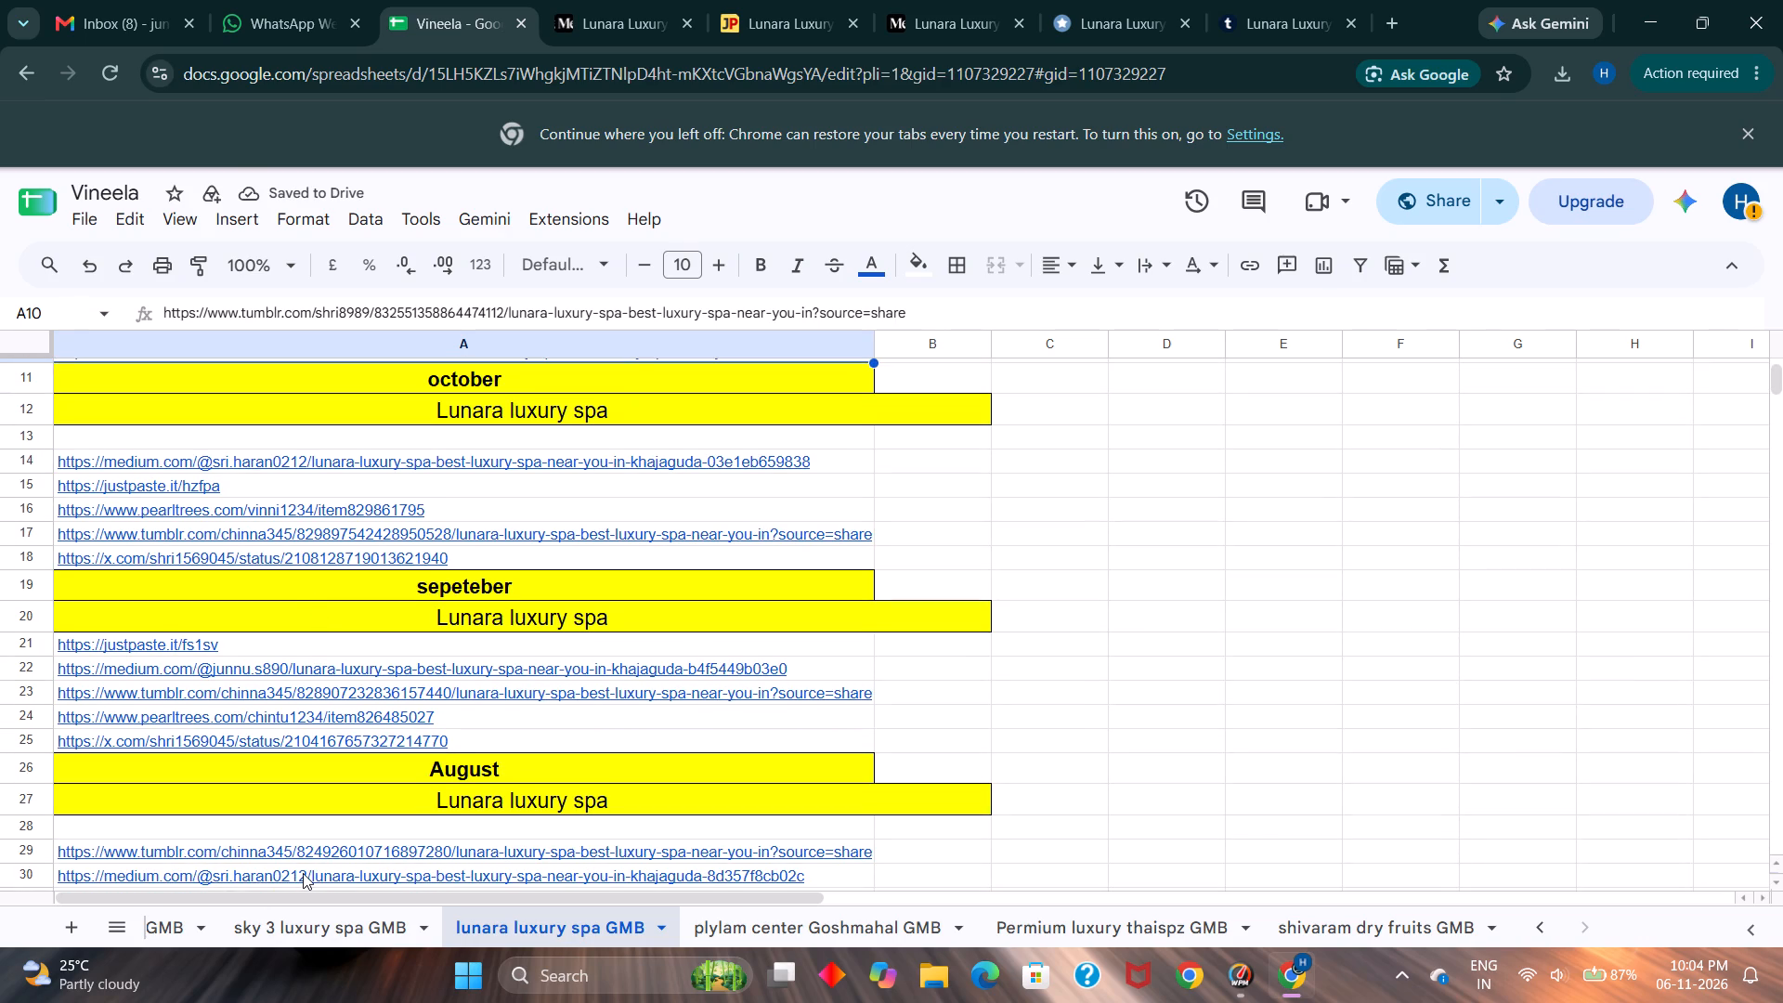
Copy the published JustPaste.it article's address and paste it into cell A6 of the Lunara sheet.
{"action": "left_click", "coordinate": [765, 15]}
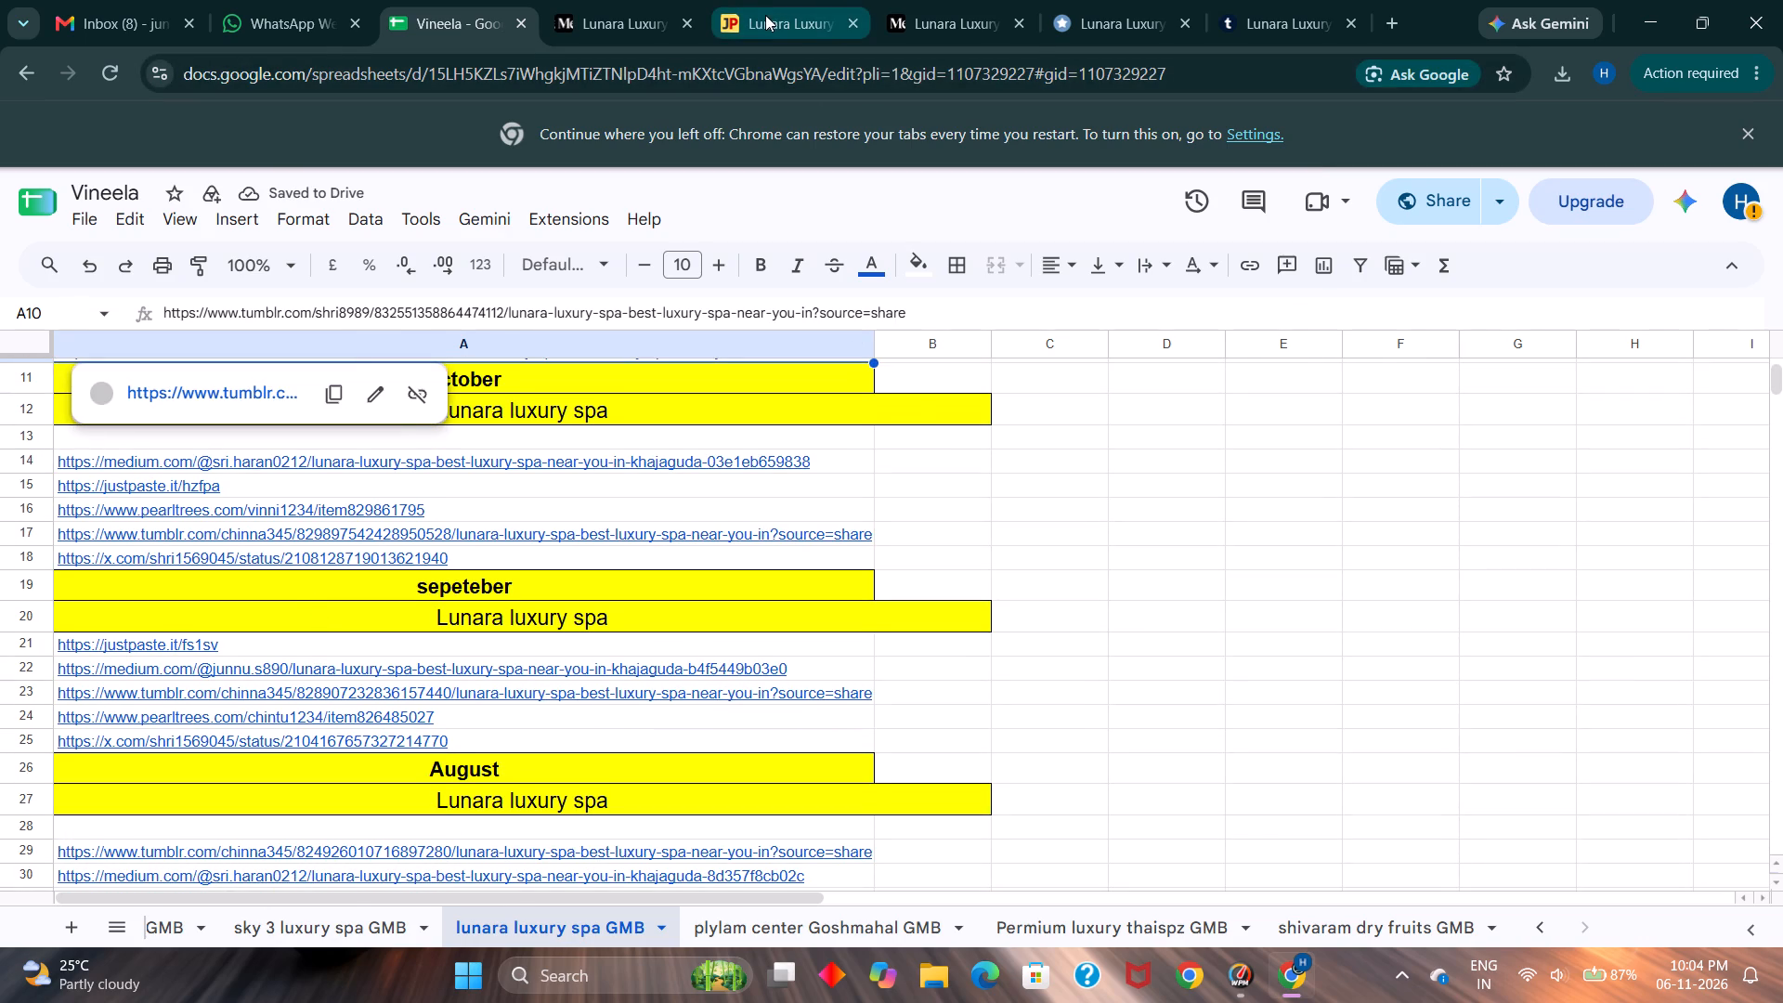
{"action": "triple_click", "coordinate": [352, 80]}
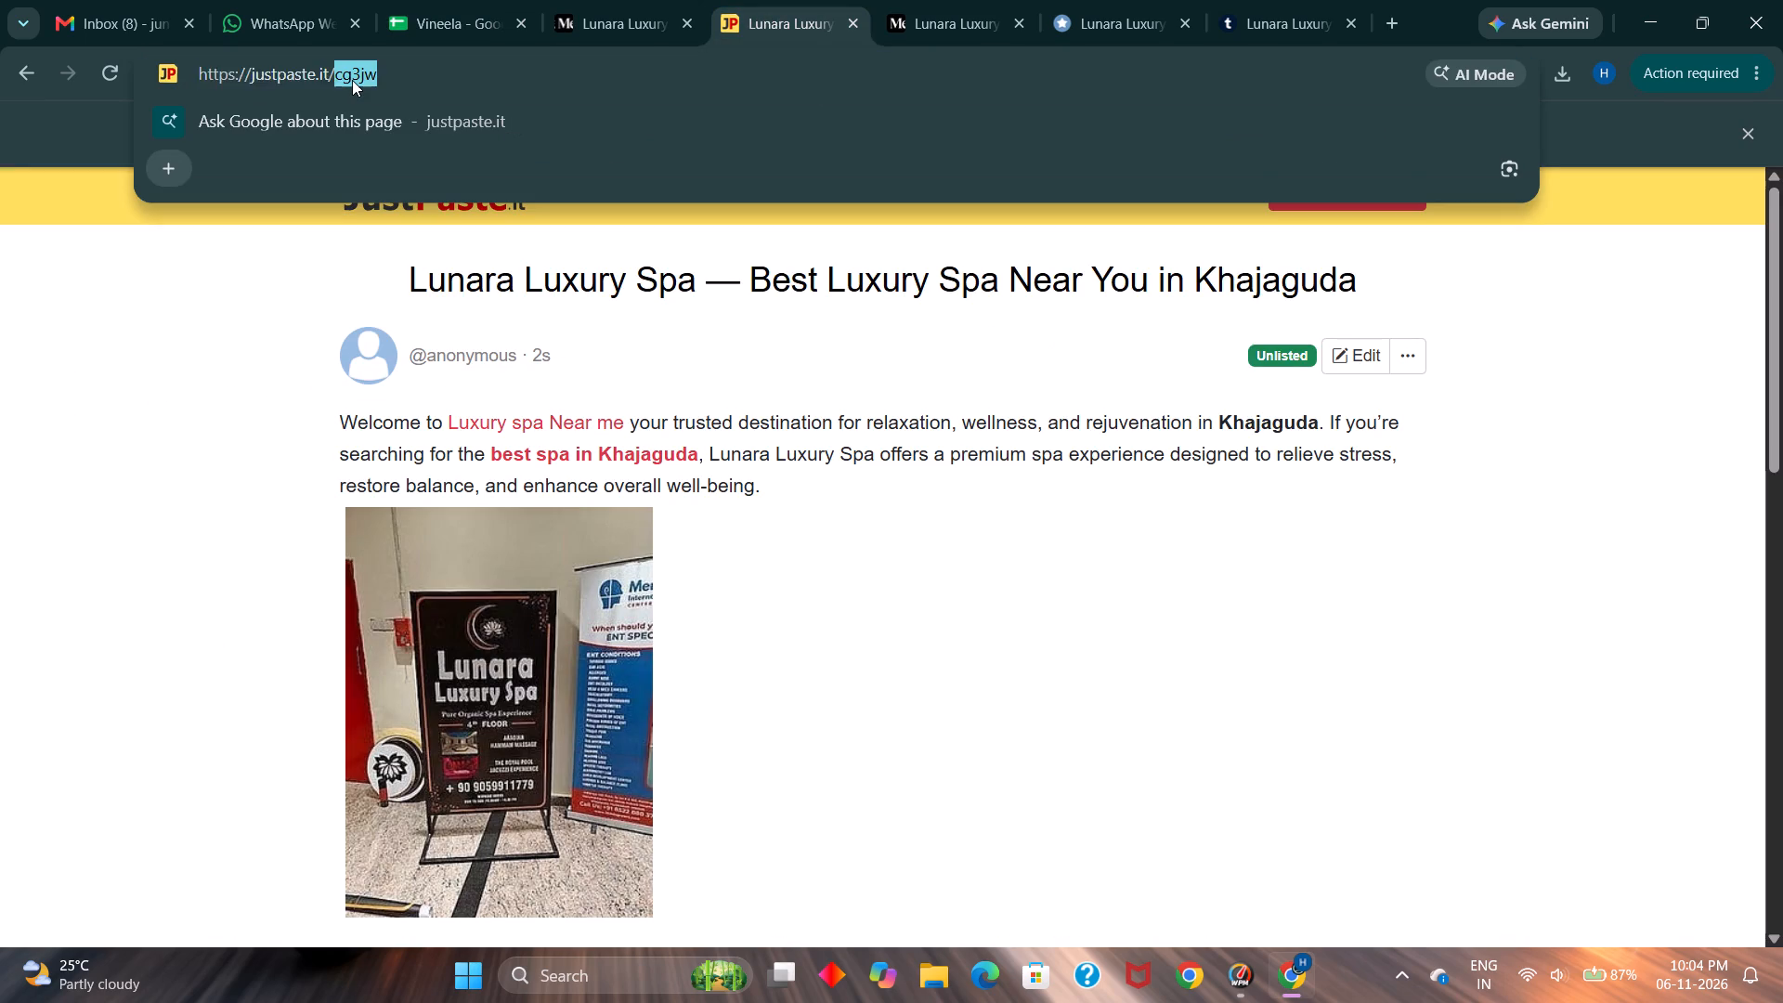
{"action": "key", "text": "ctrl+c"}
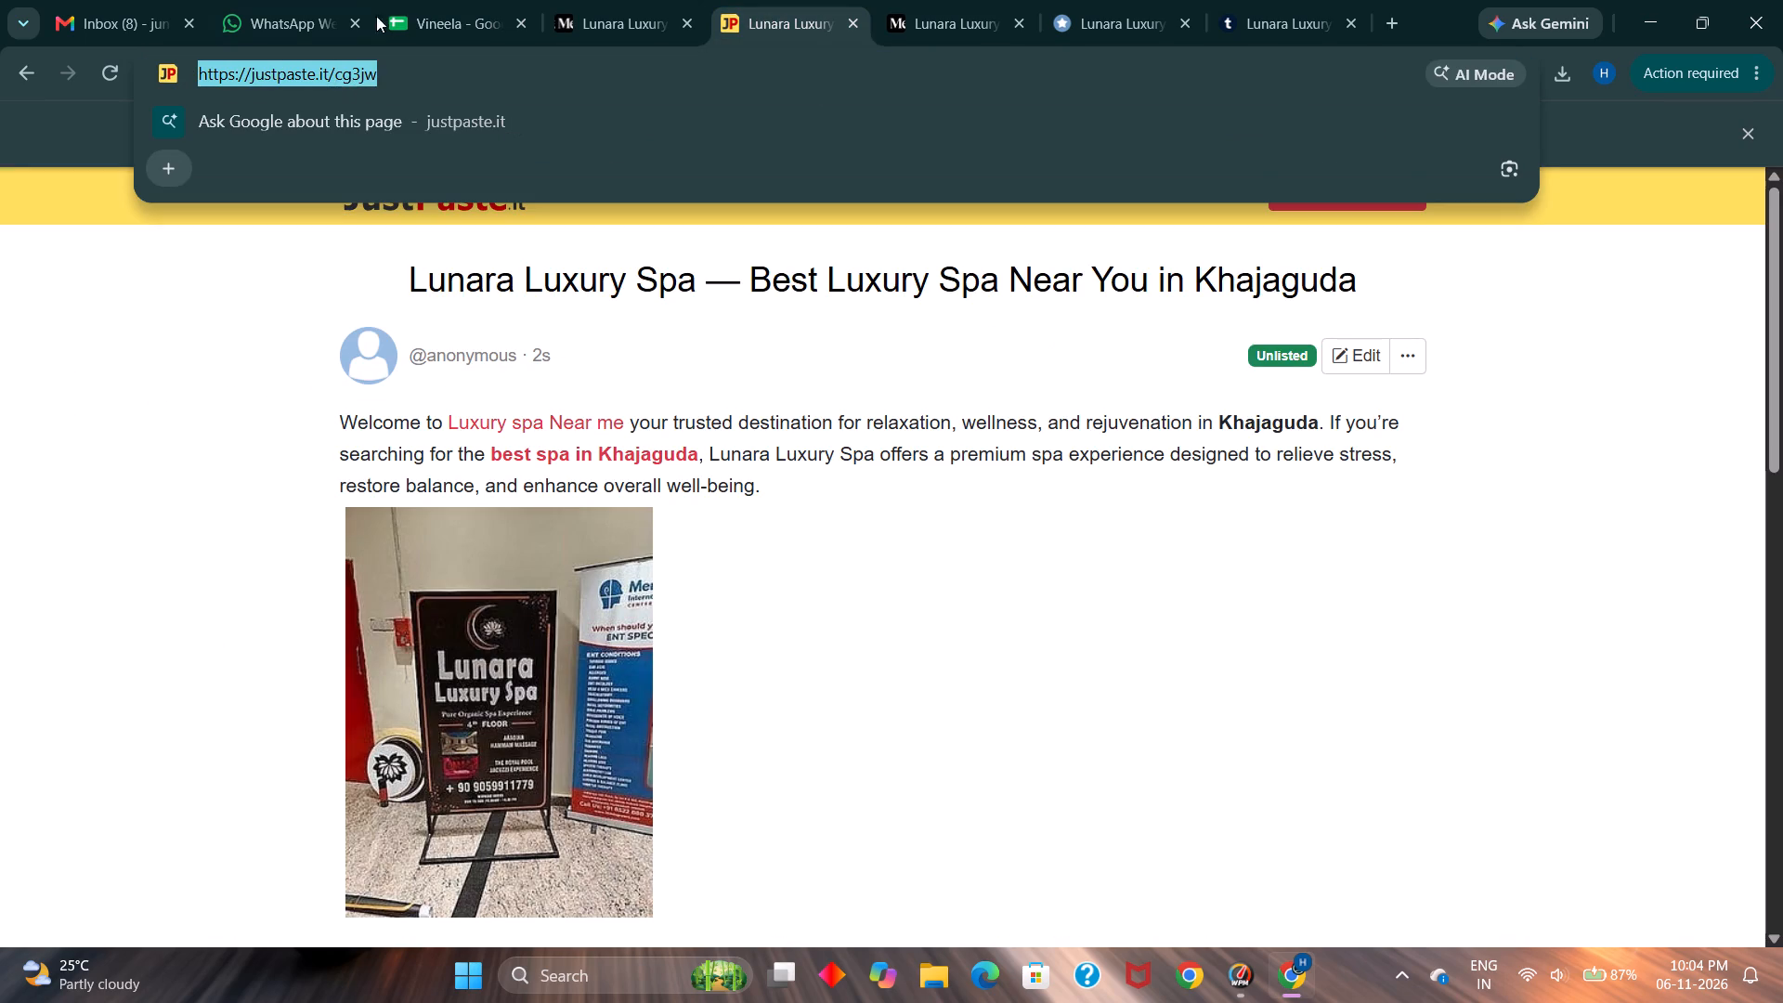
{"action": "left_click", "coordinate": [423, 7]}
{"action": "scroll", "coordinate": [285, 396], "scroll_direction": "up", "scroll_amount": 1}
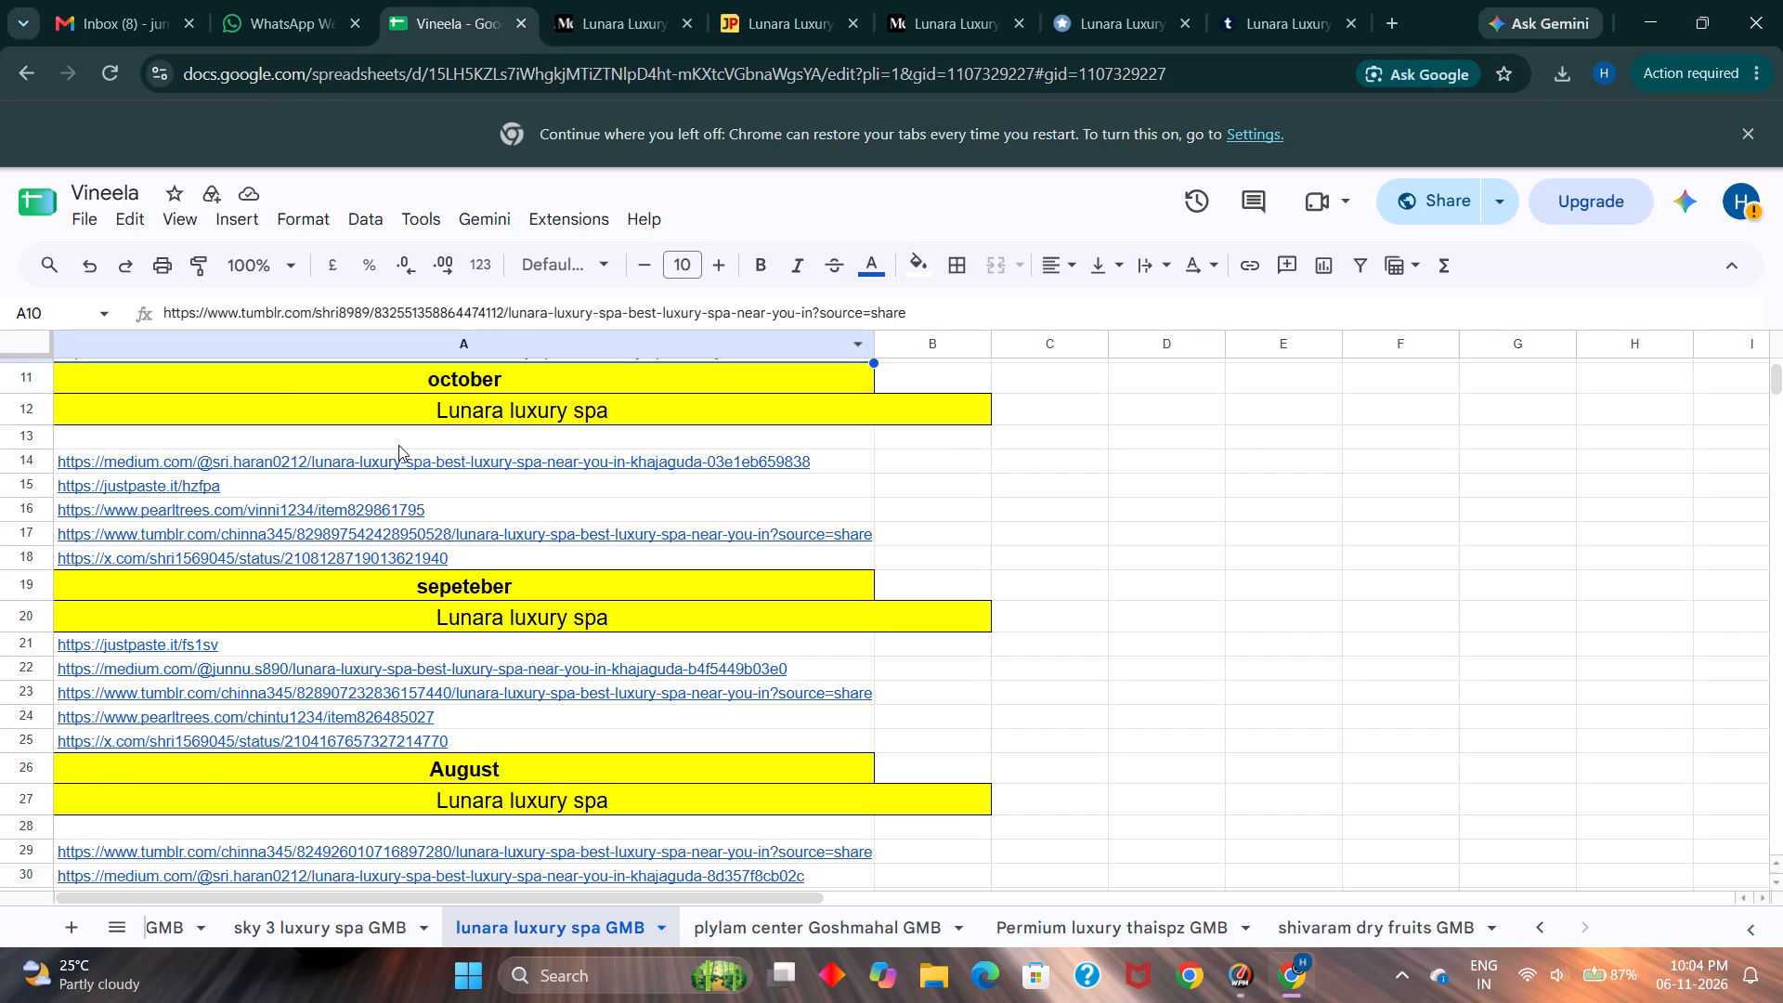
{"action": "scroll", "coordinate": [398, 445], "scroll_direction": "up", "scroll_amount": 1}
{"action": "key", "text": "Up"}
{"action": "key", "text": "Up"}
{"action": "key", "text": "Up"}
{"action": "key", "text": "Up"}
{"action": "key", "text": "Up"}
{"action": "key", "text": "Up"}
{"action": "key", "text": "Up"}
{"action": "key", "text": "Up"}
{"action": "key", "text": "Up"}
{"action": "key", "text": "Up"}
{"action": "key", "text": "Up"}
{"action": "key", "text": "Up"}
{"action": "key", "text": "Up"}
{"action": "key", "text": "Up"}
{"action": "key", "text": "Up"}
{"action": "key", "text": "Up"}
{"action": "key", "text": "Up"}
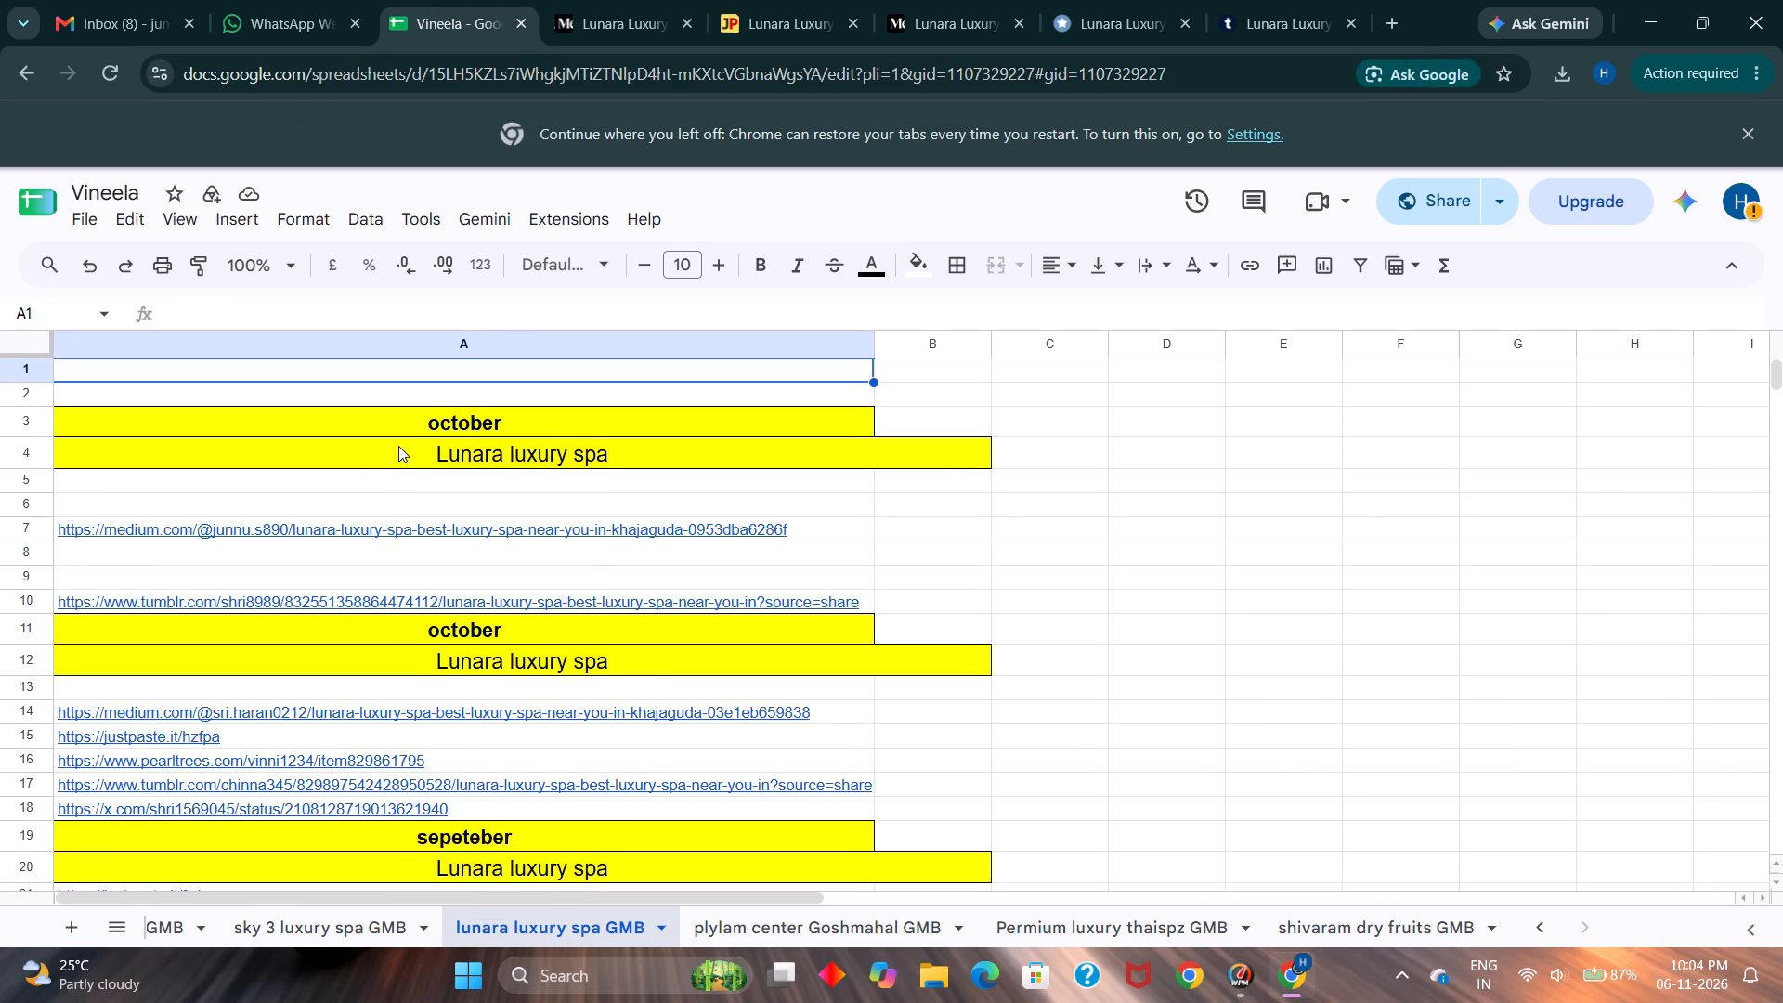
{"action": "left_click", "coordinate": [303, 510]}
{"action": "key", "text": "ctrl+v"}
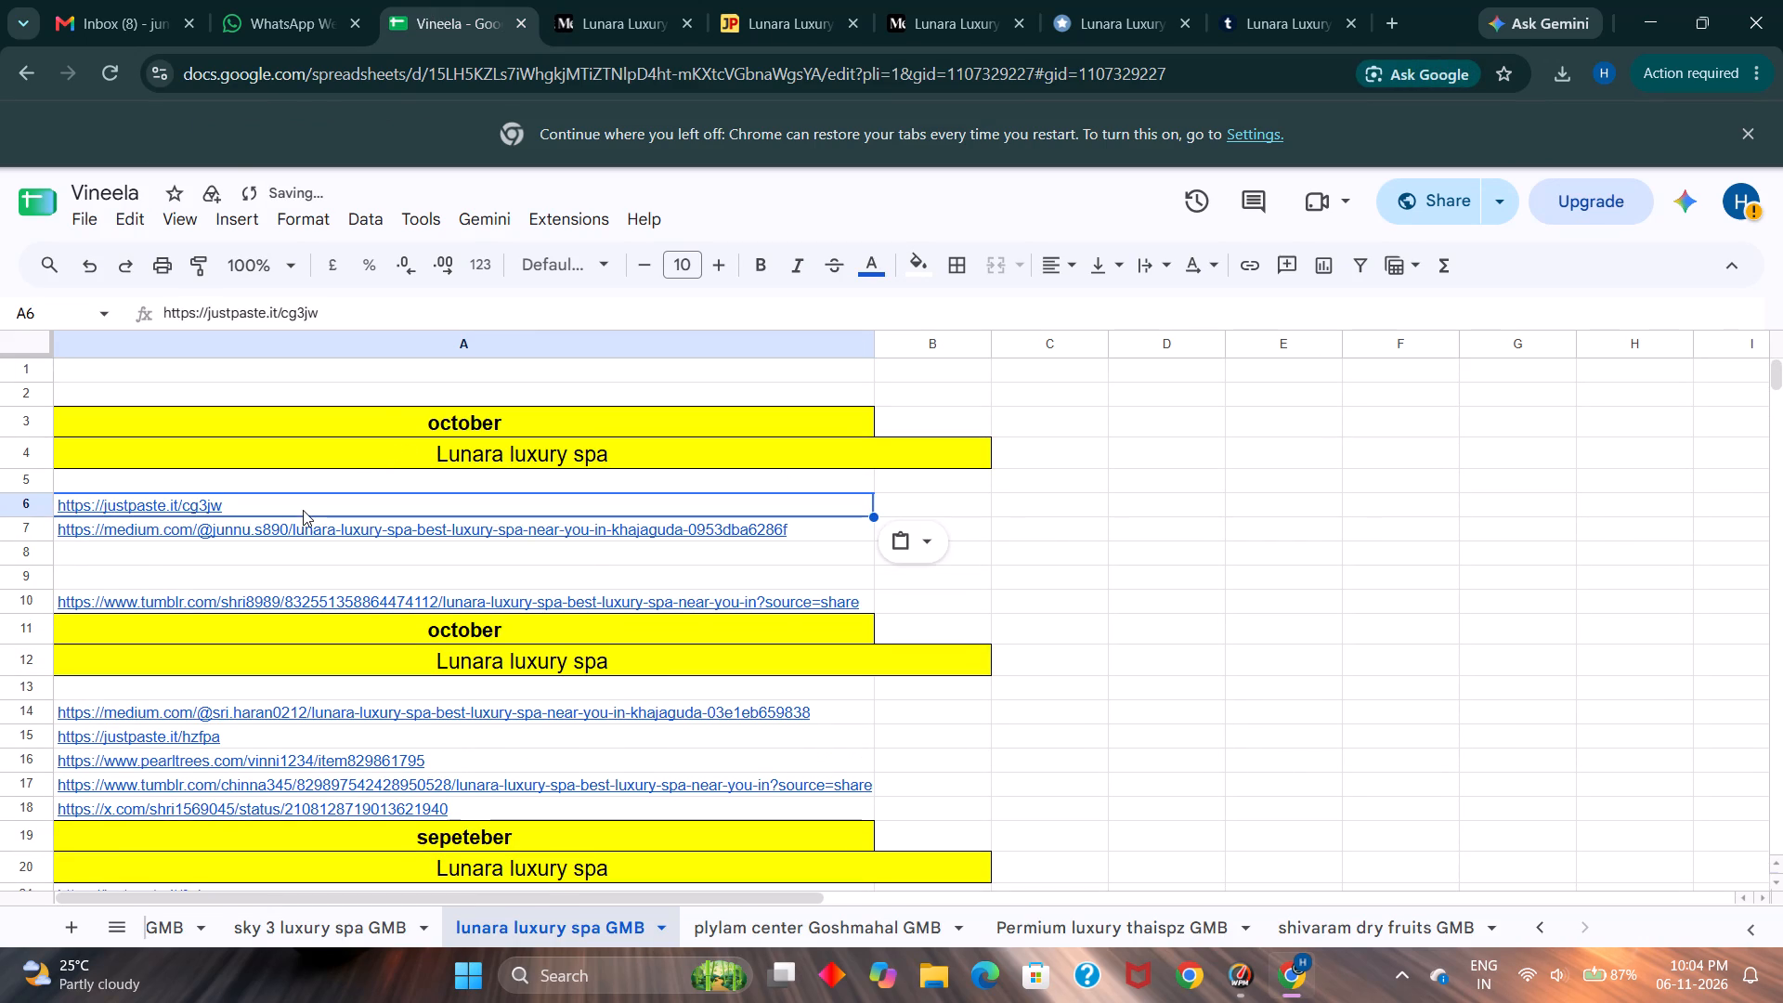
Copy the new Lunara pearl's Pearltrees address and paste it into cell A8 of the Lunara sheet.
{"action": "left_click", "coordinate": [1107, 1]}
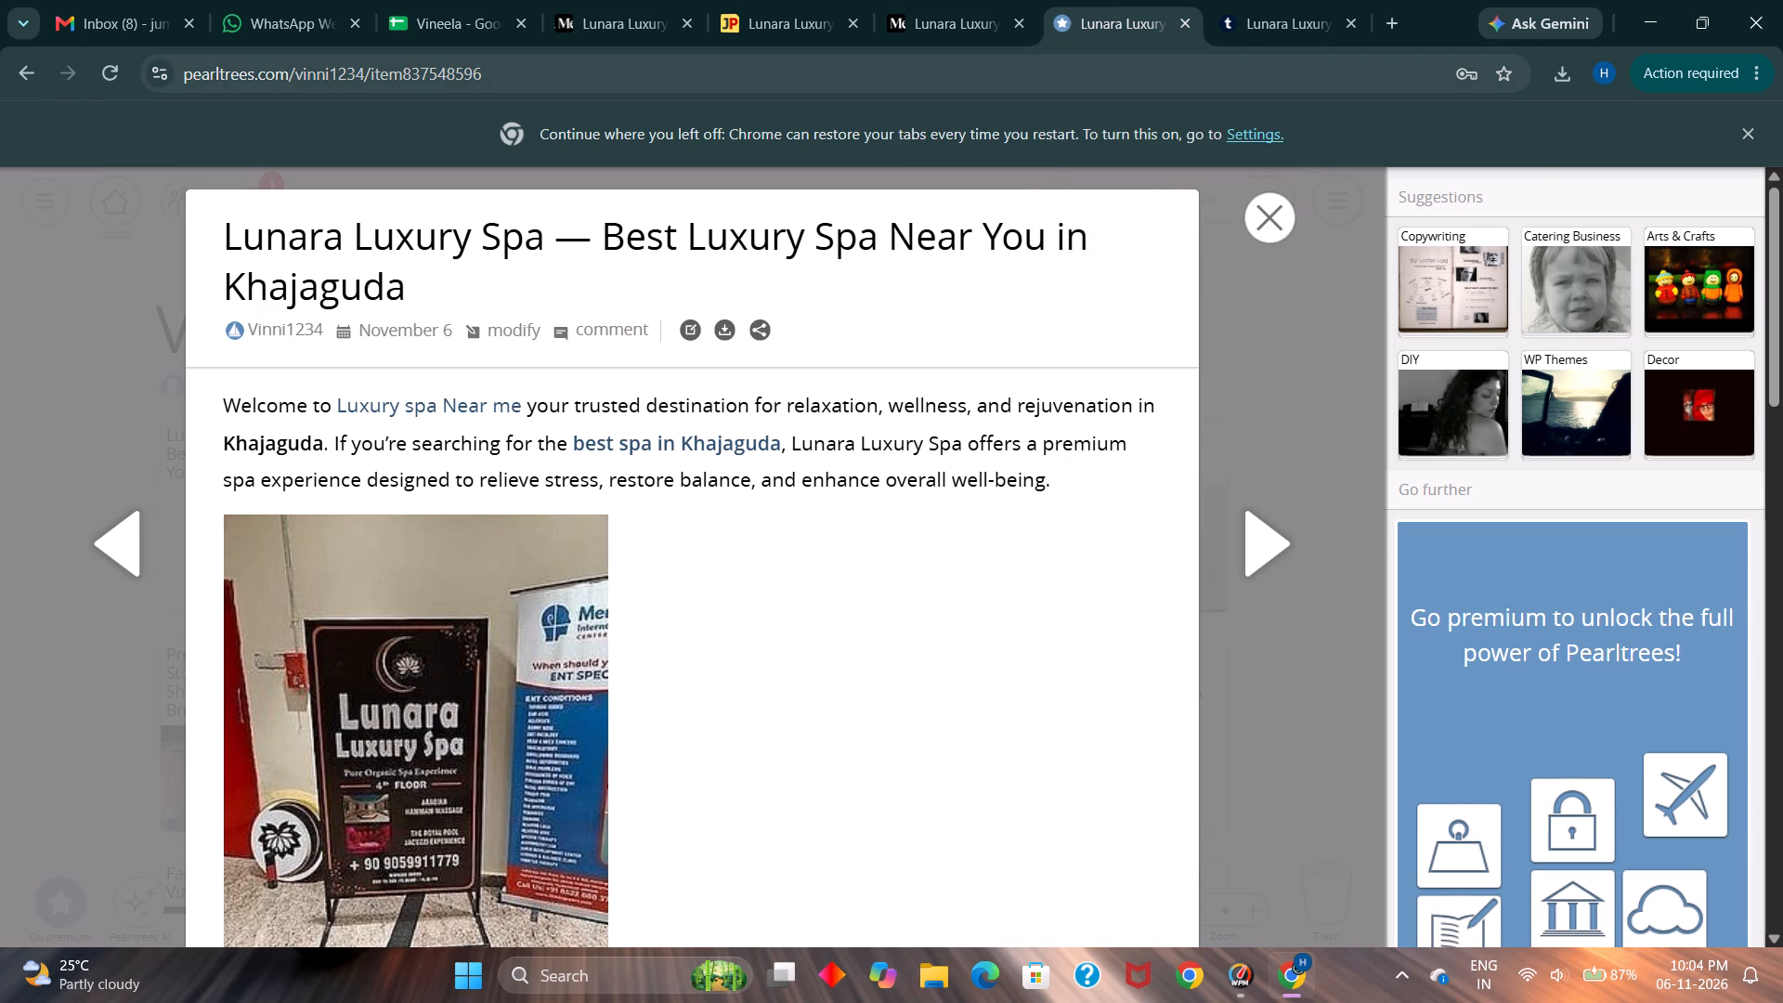
{"action": "triple_click", "coordinate": [536, 66]}
{"action": "key", "text": "ctrl+c"}
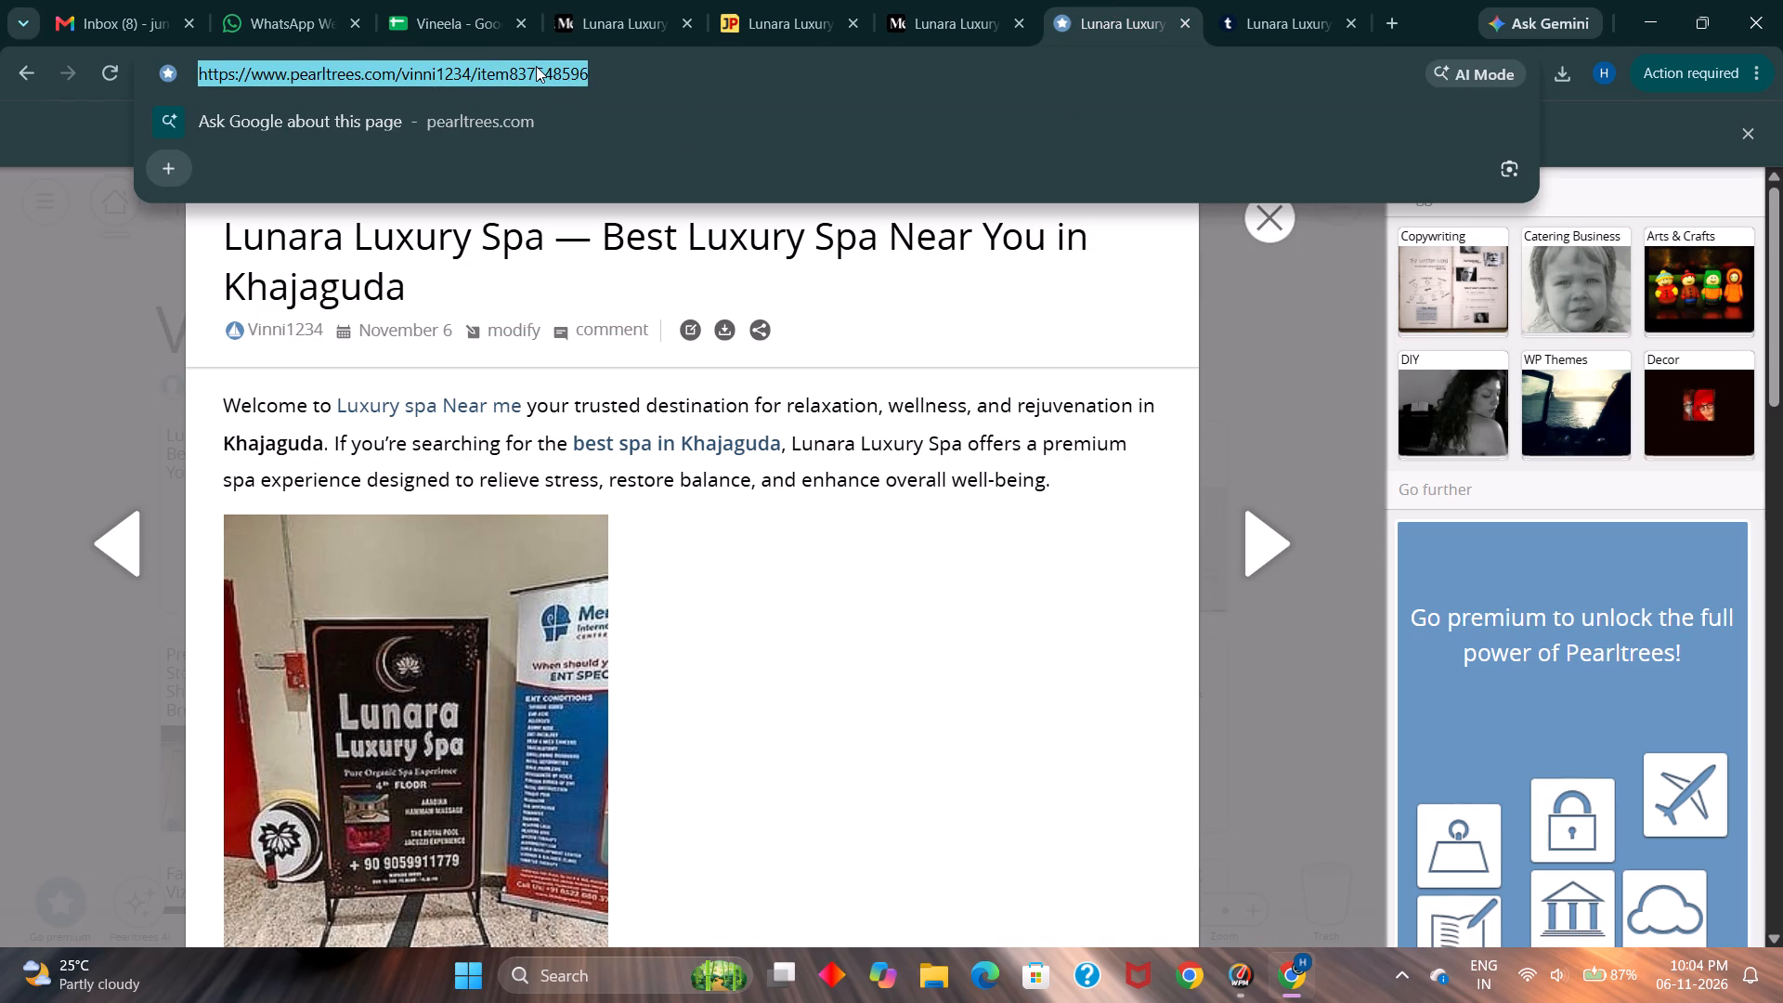
{"action": "left_click", "coordinate": [436, 20]}
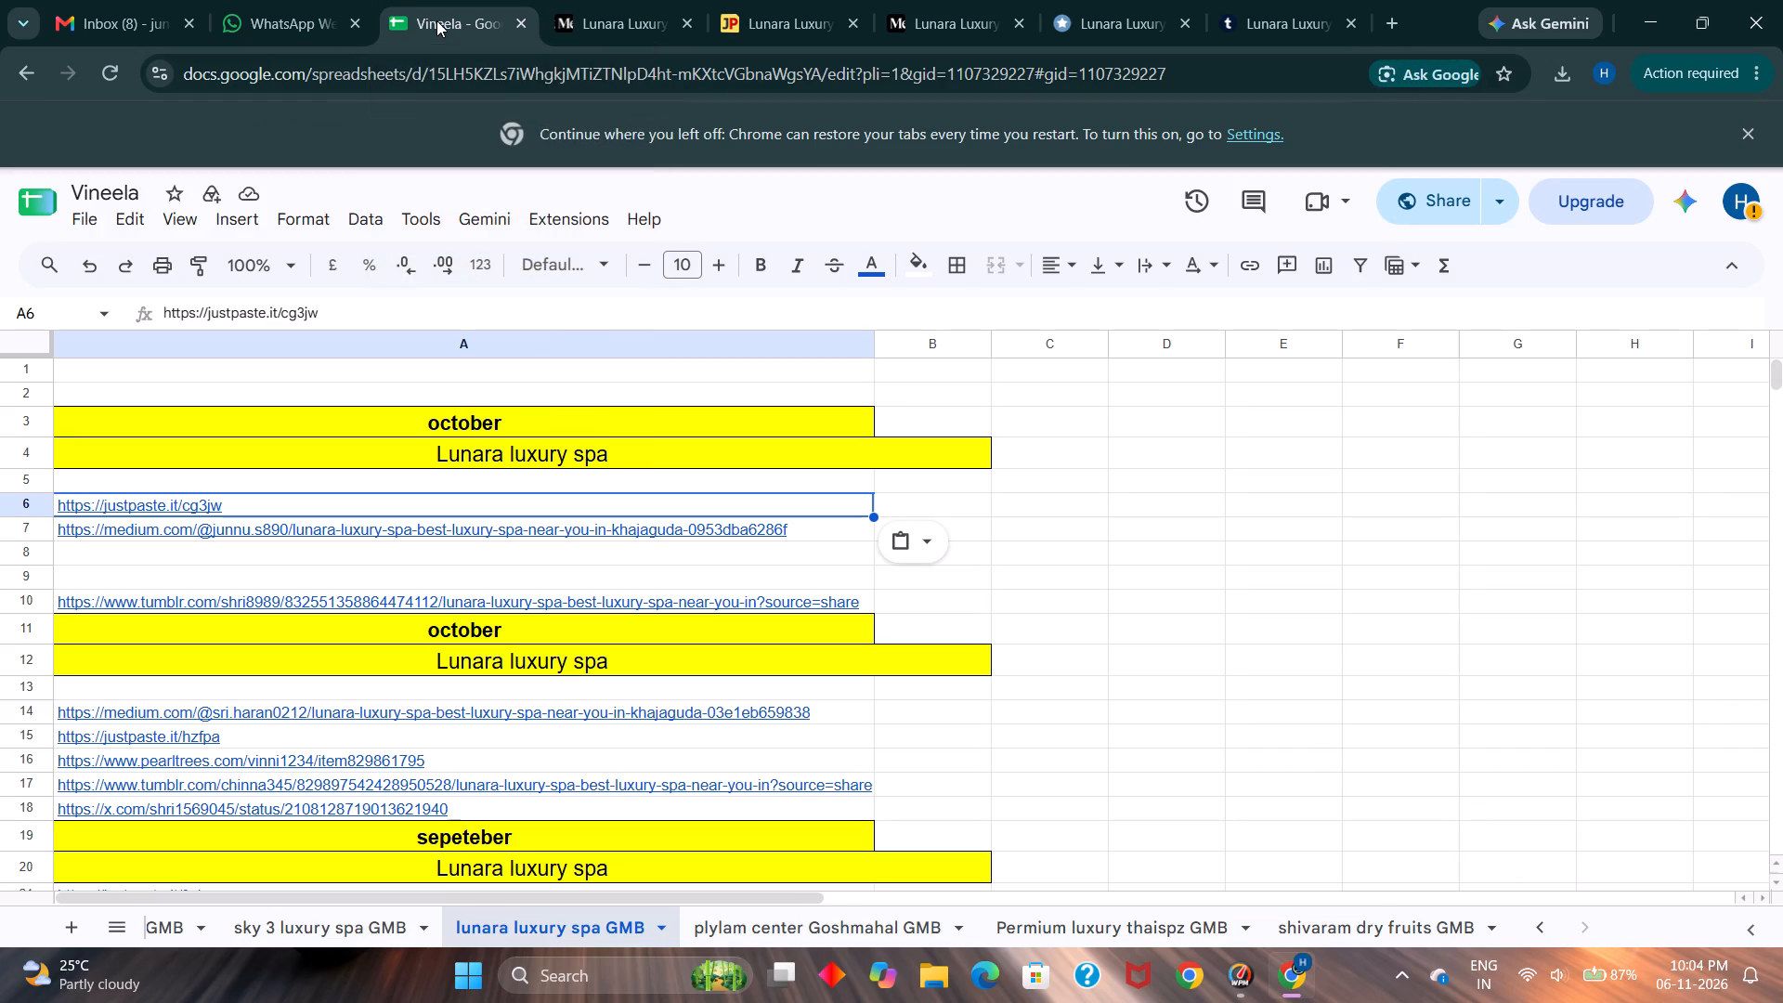
{"action": "left_click", "coordinate": [225, 539]}
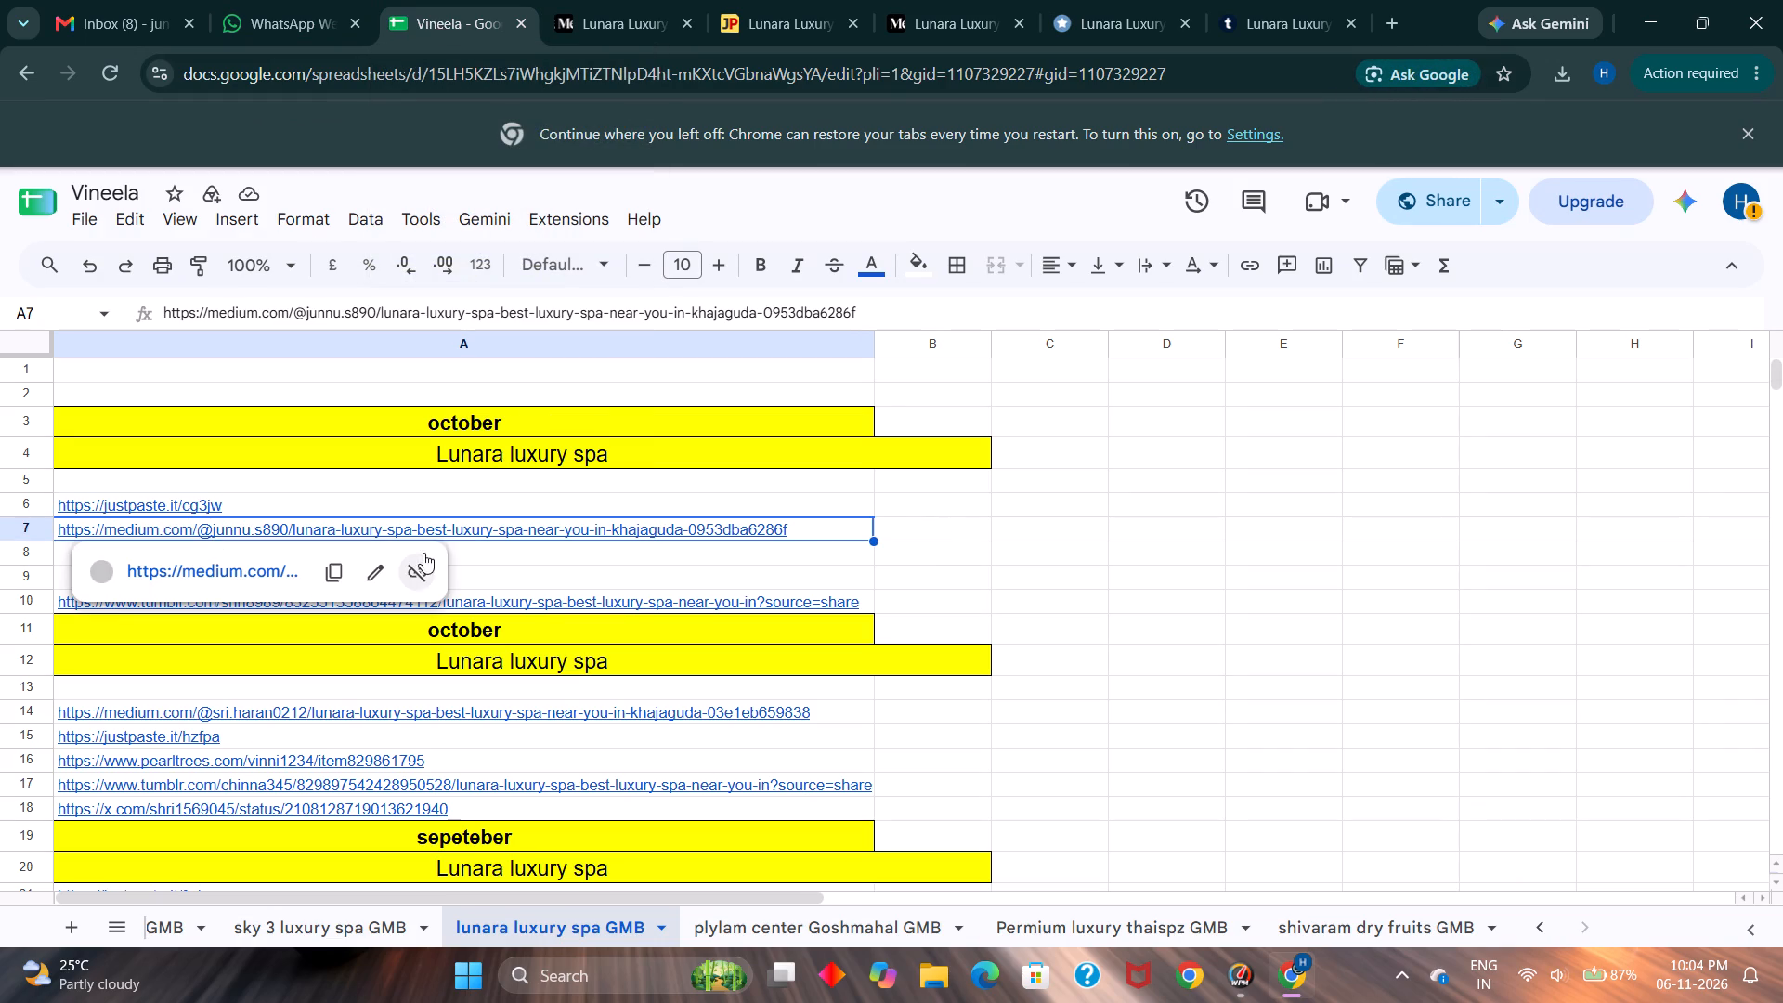
{"action": "left_click", "coordinate": [509, 553]}
{"action": "key", "text": "ctrl+v"}
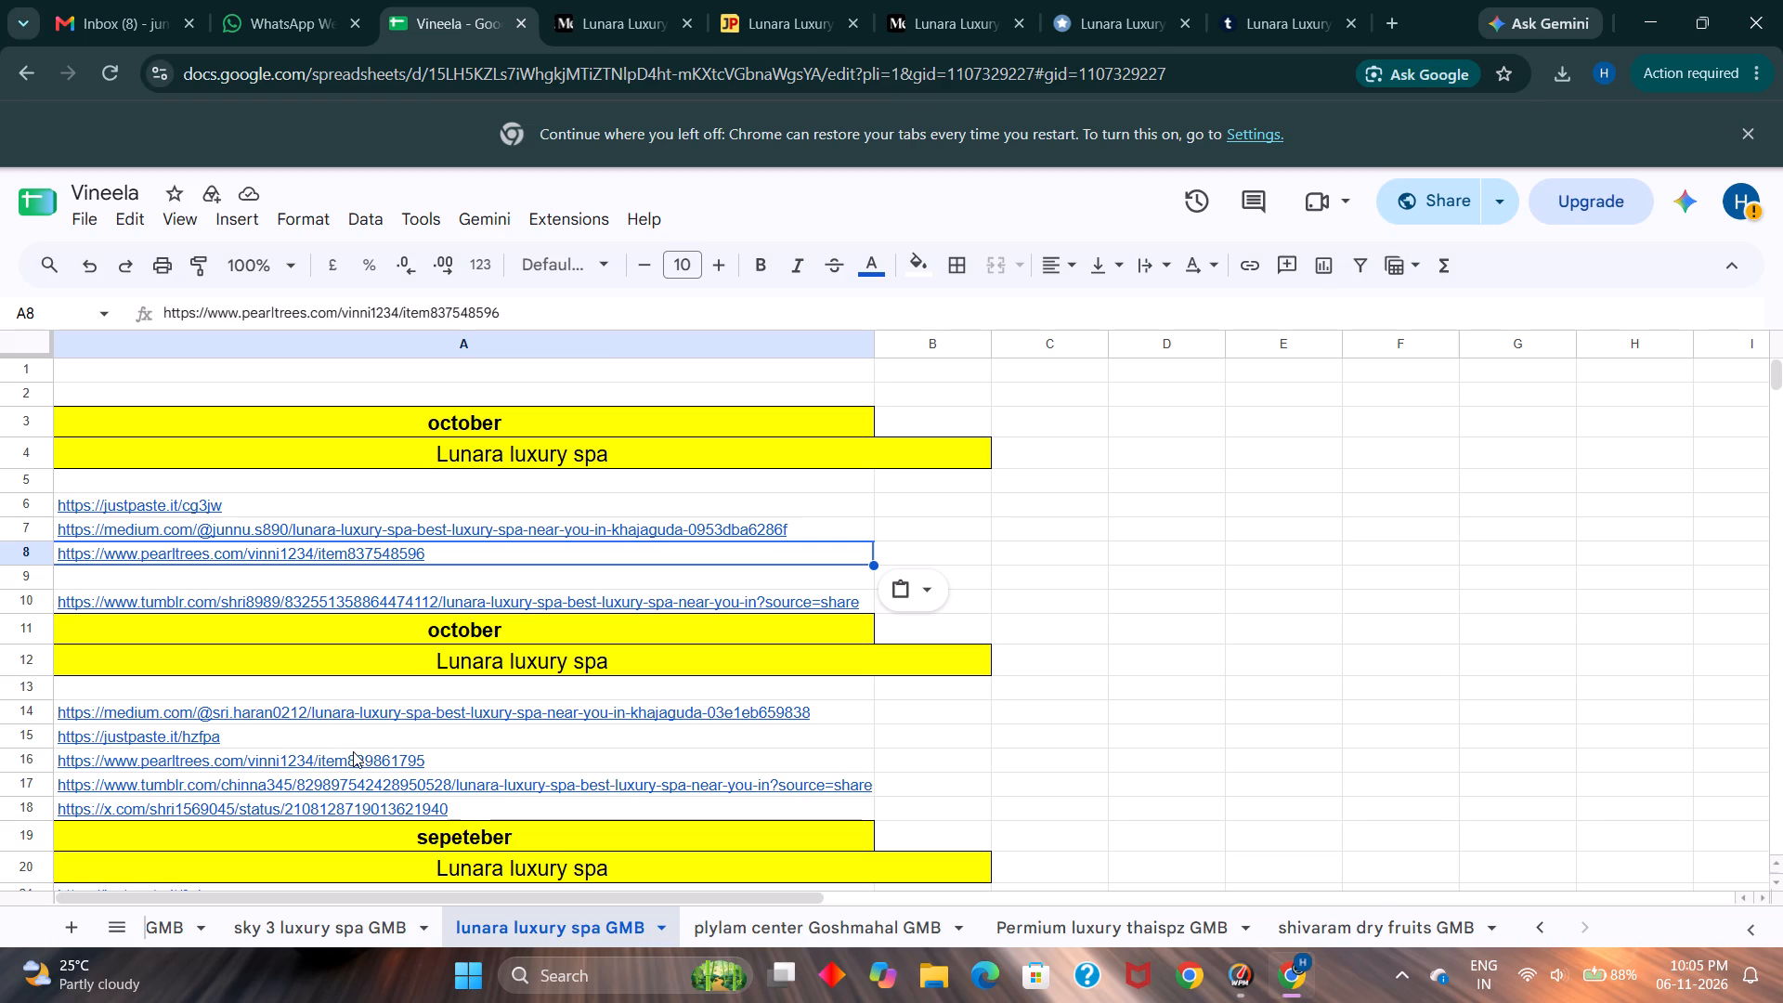
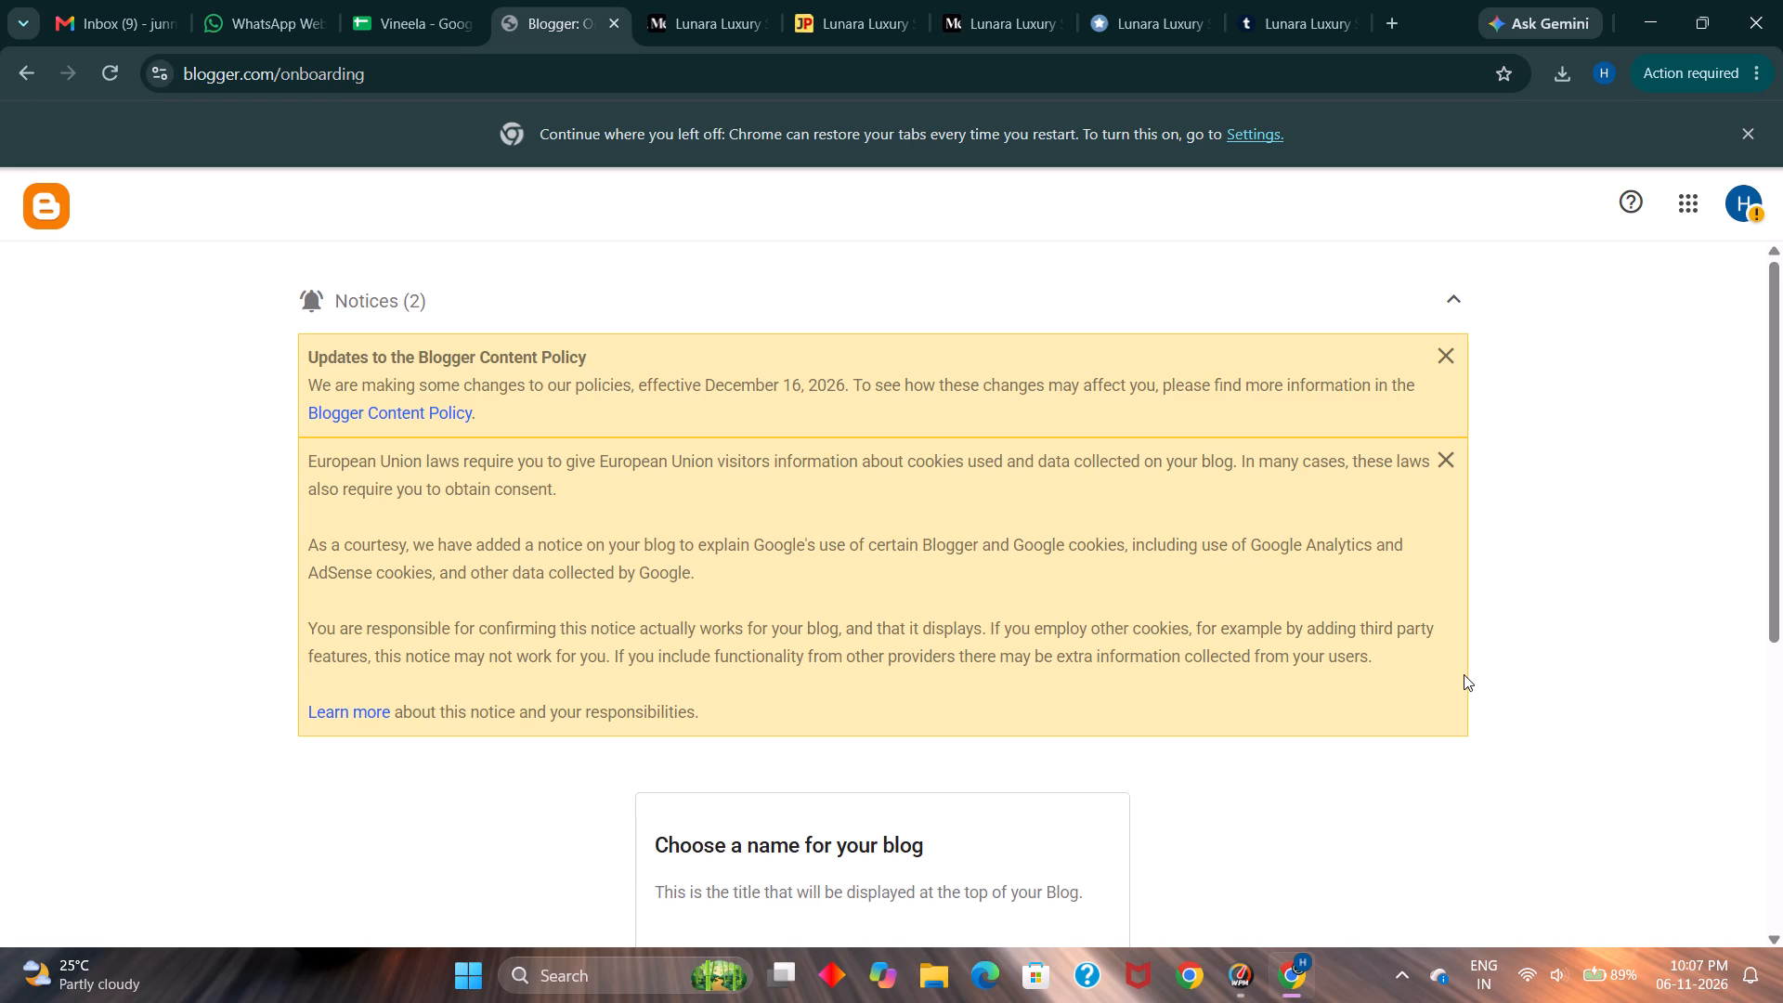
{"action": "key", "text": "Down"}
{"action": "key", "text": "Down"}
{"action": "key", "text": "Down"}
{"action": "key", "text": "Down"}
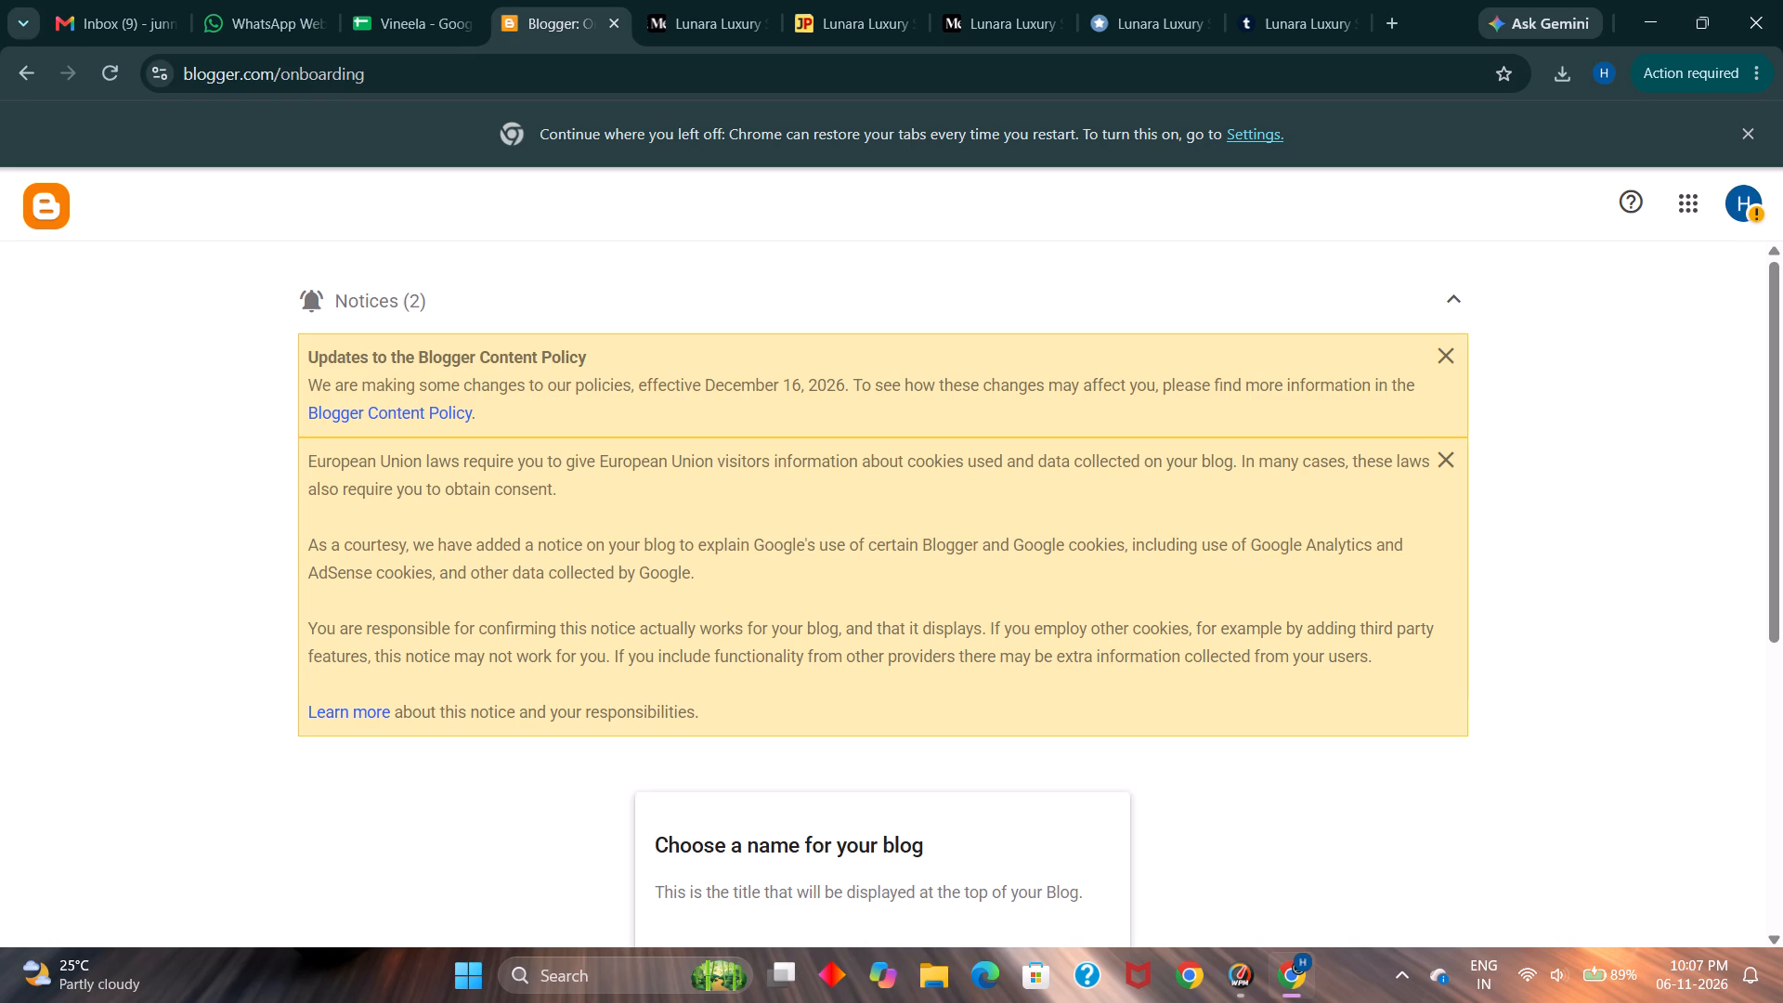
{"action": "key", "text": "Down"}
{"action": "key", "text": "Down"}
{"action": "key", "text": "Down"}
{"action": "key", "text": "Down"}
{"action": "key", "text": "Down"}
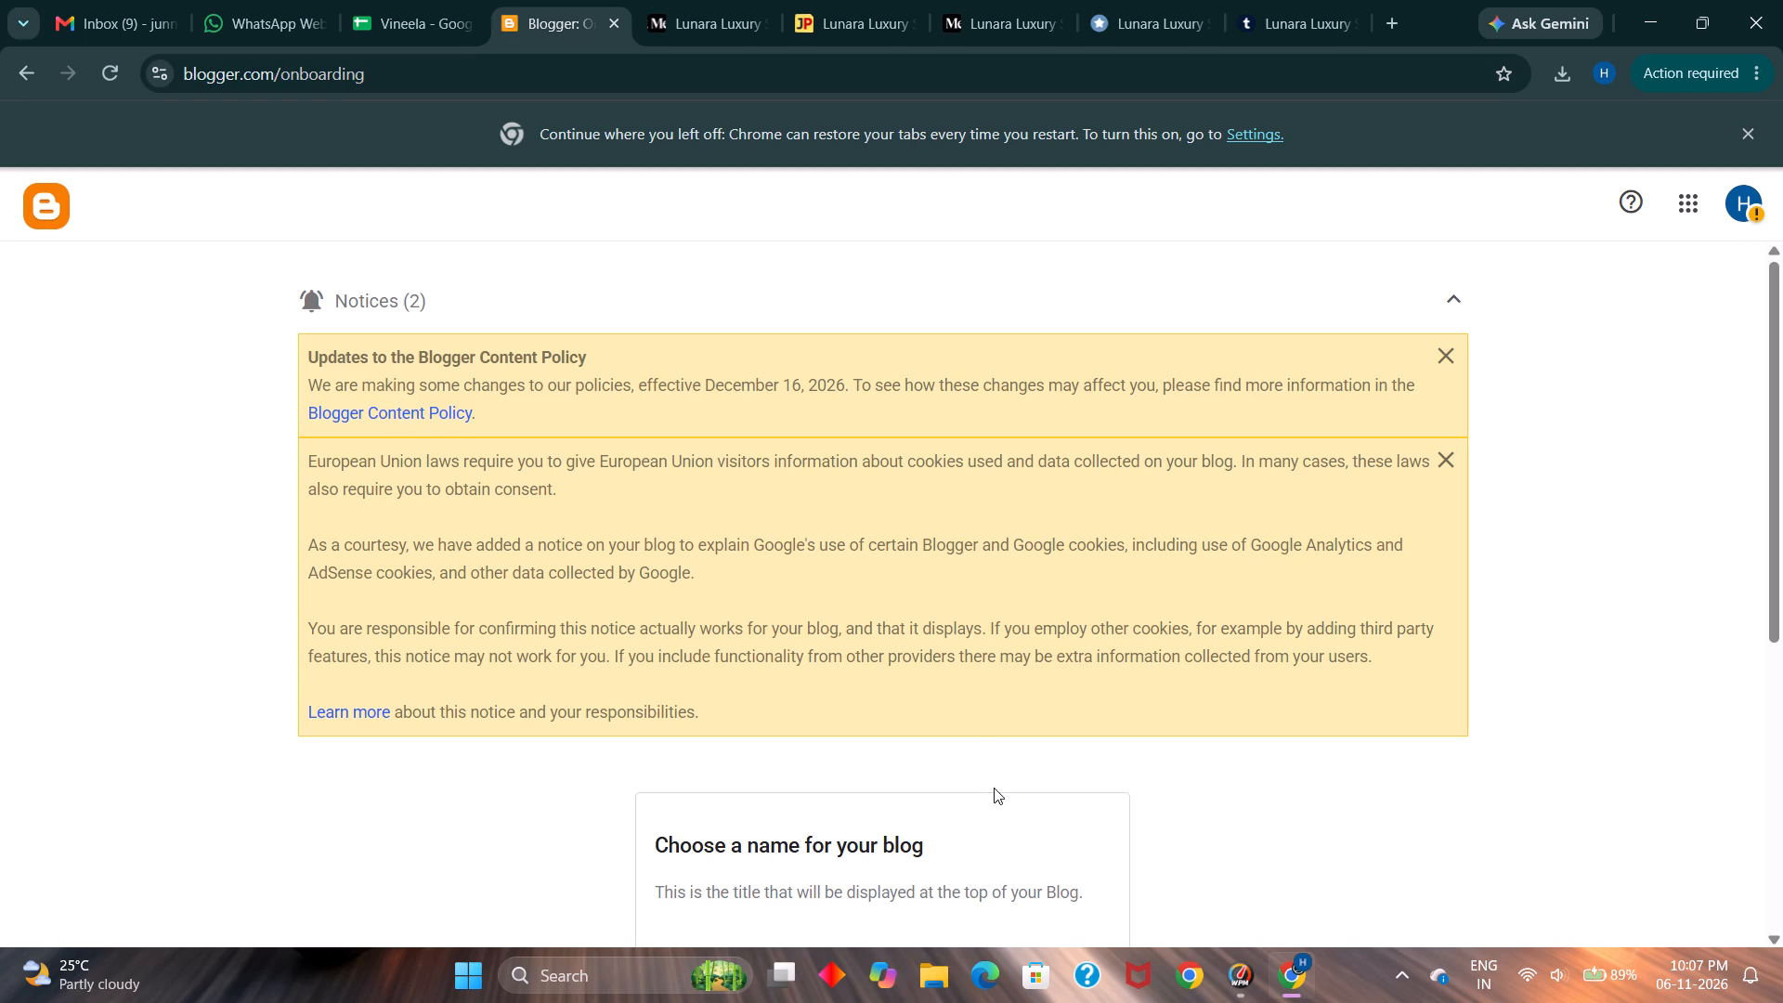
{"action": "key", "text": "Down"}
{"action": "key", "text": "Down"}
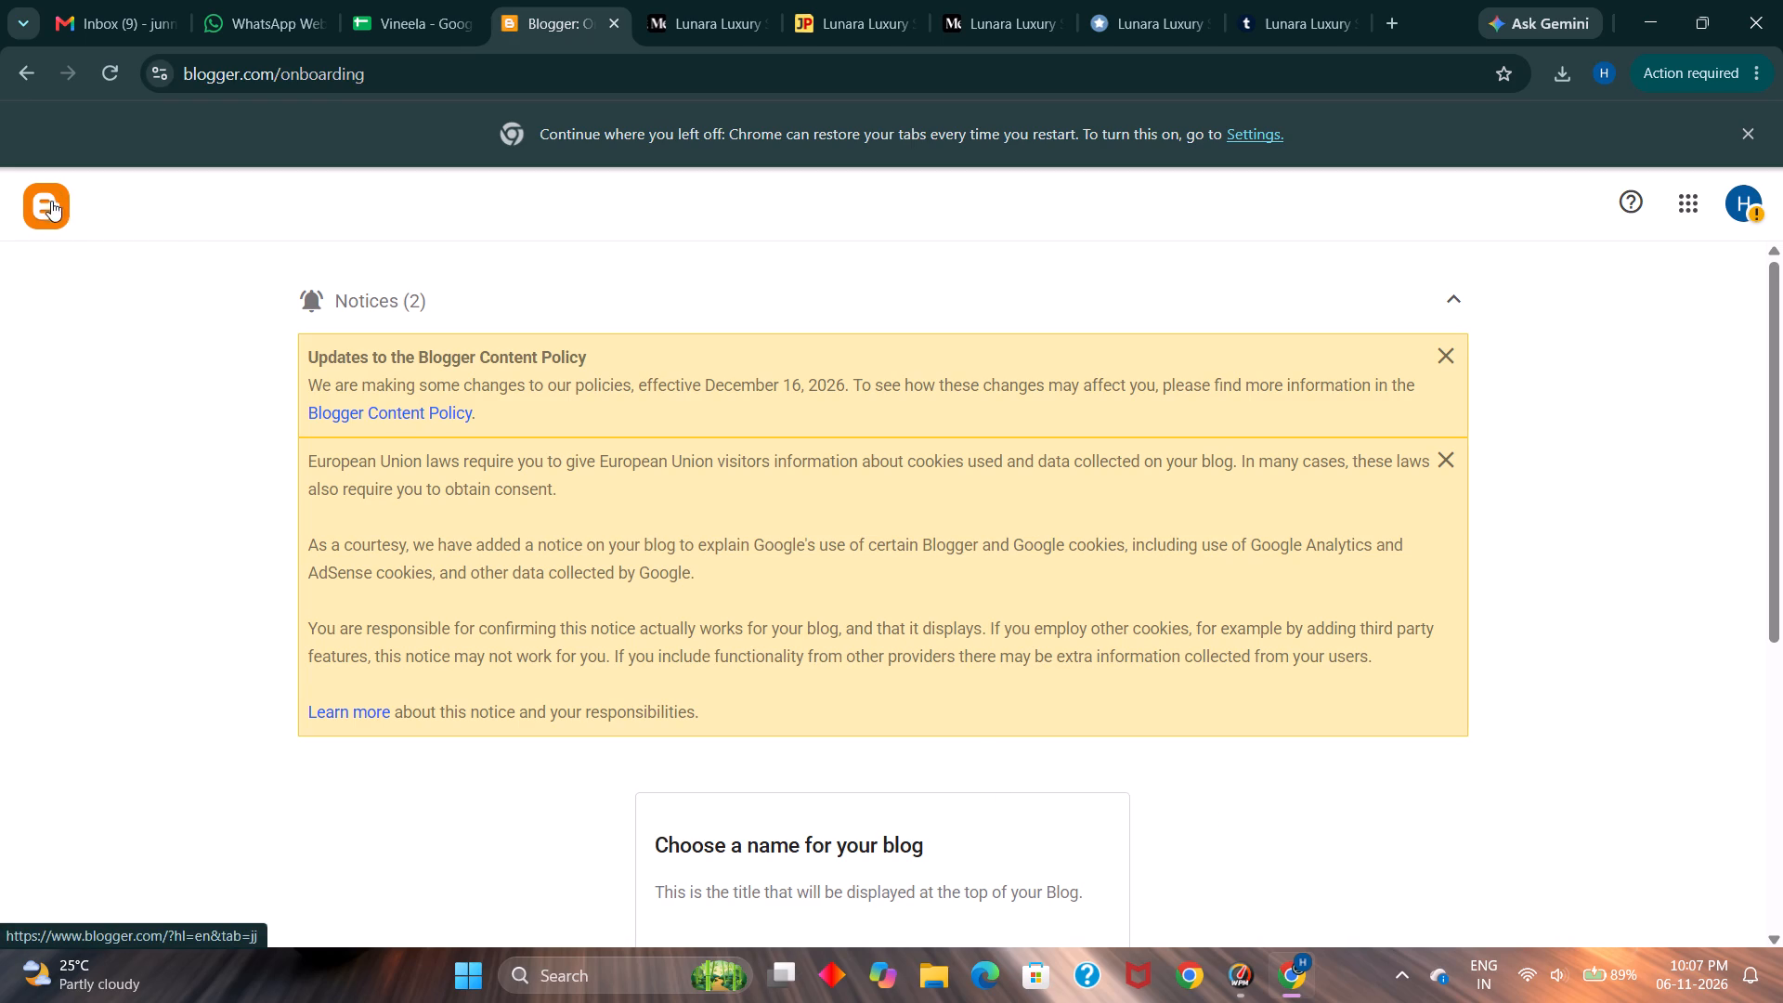
Go to Blogger's home page and start creating a new blog from there.
{"action": "left_click", "coordinate": [43, 216]}
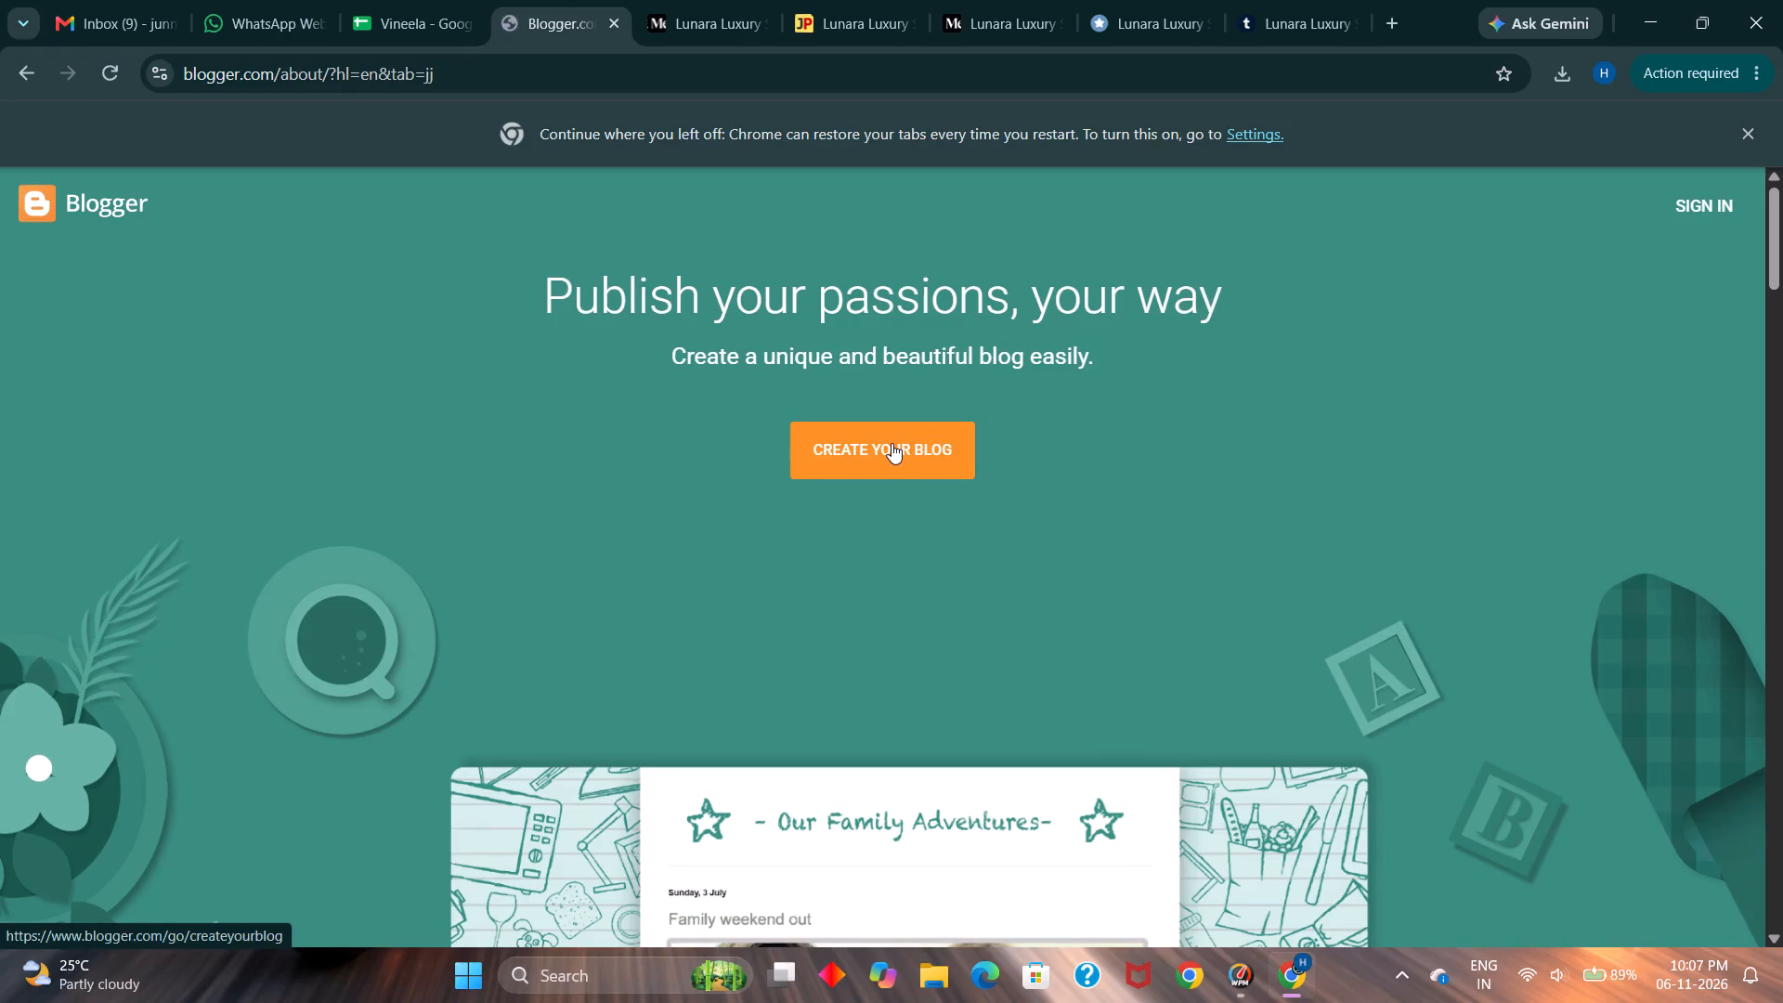
{"action": "left_click", "coordinate": [891, 443]}
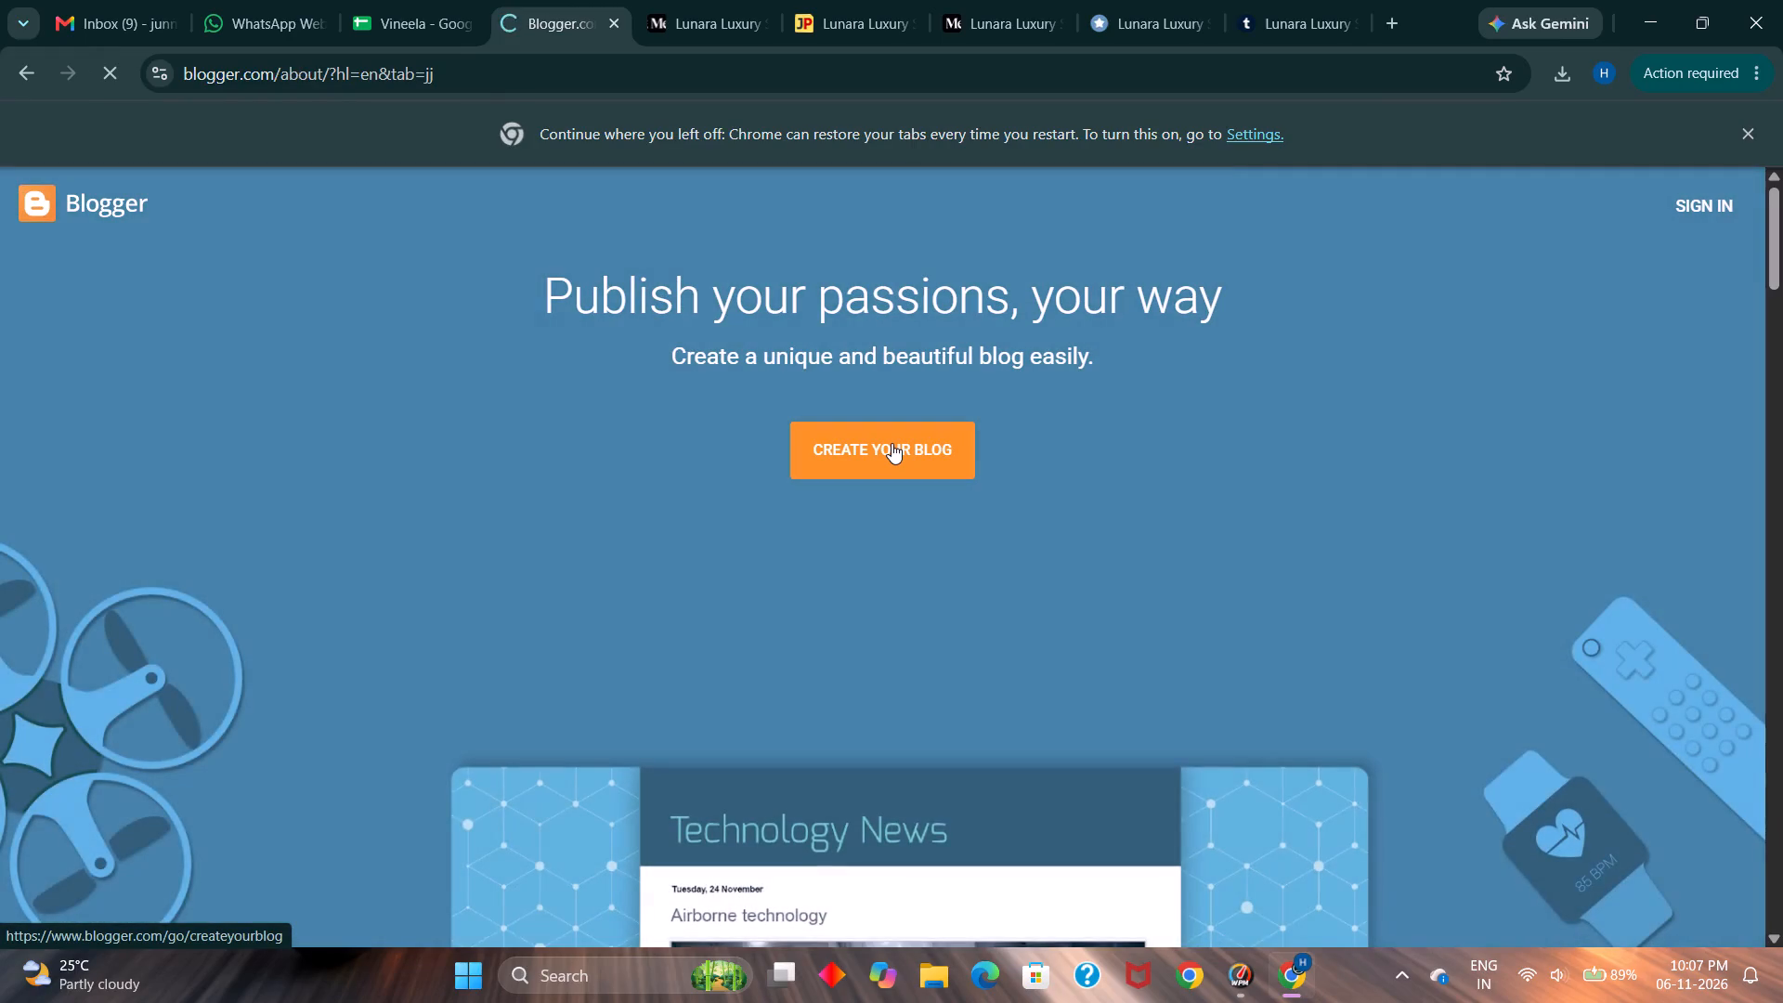